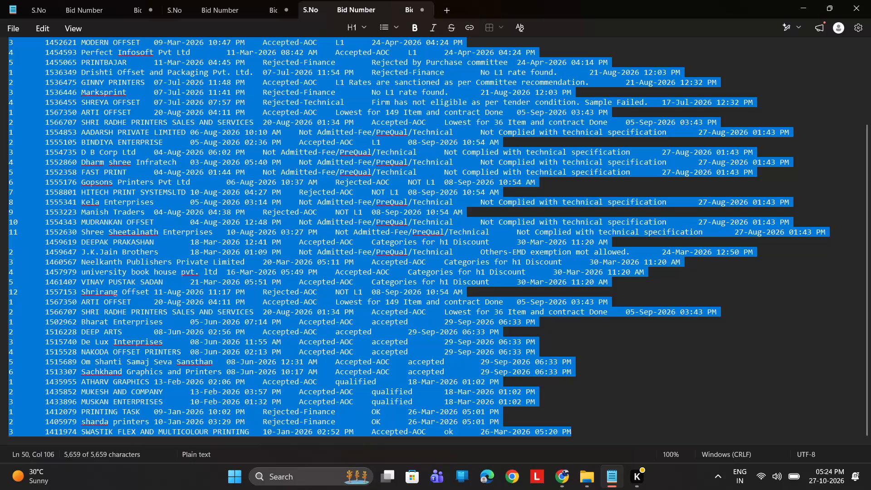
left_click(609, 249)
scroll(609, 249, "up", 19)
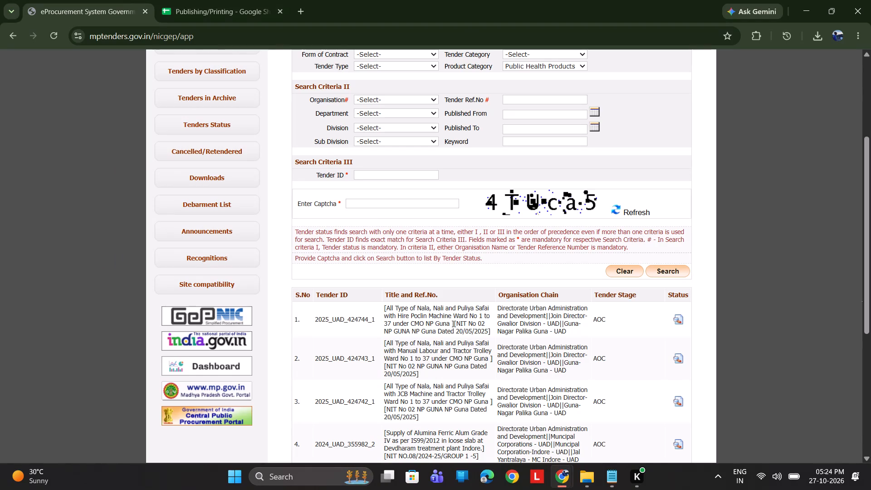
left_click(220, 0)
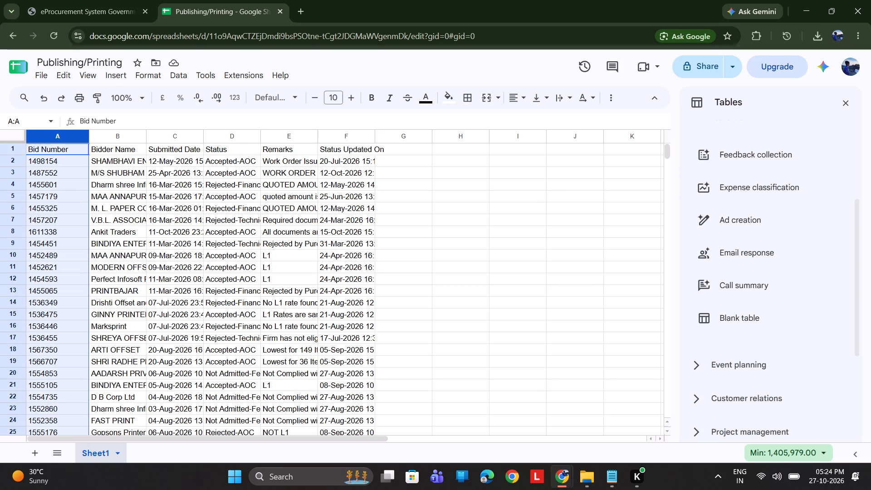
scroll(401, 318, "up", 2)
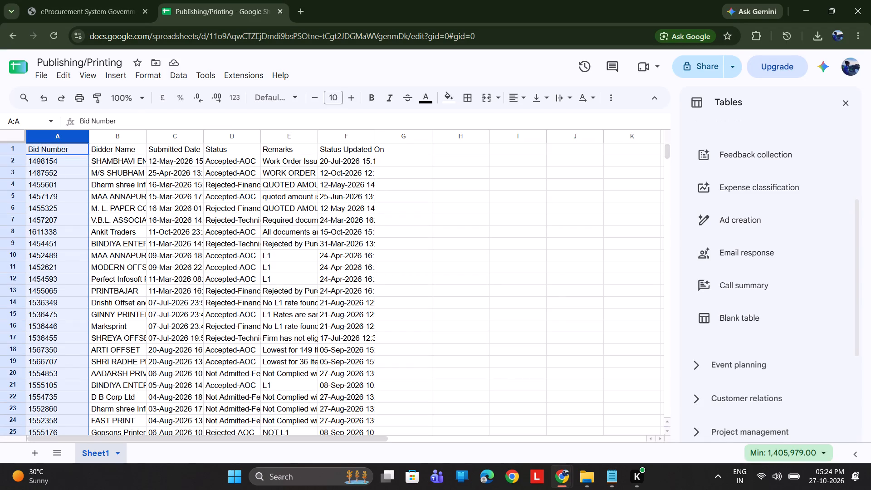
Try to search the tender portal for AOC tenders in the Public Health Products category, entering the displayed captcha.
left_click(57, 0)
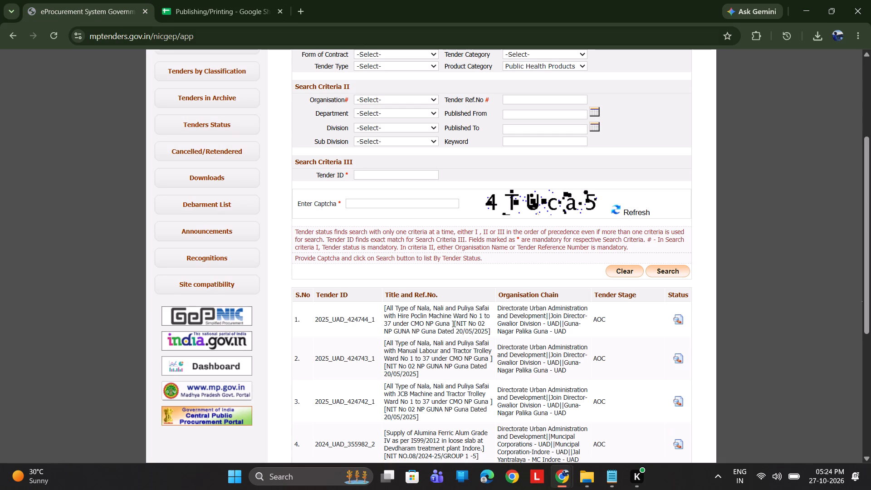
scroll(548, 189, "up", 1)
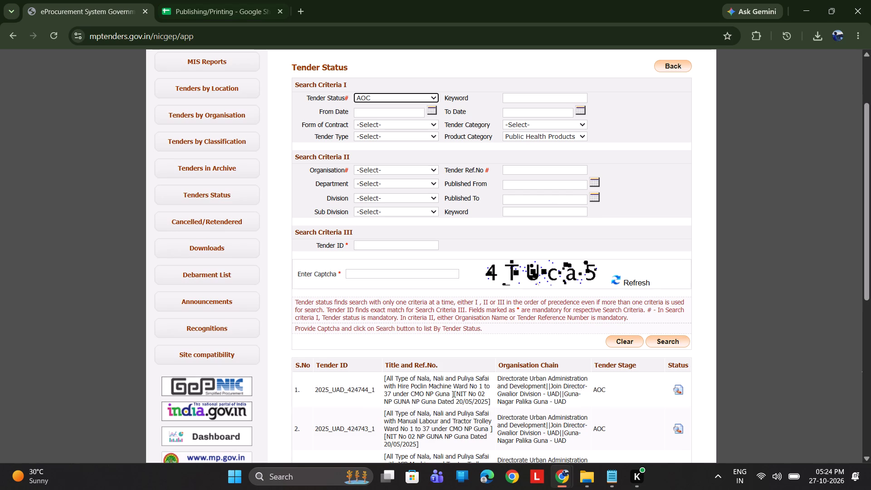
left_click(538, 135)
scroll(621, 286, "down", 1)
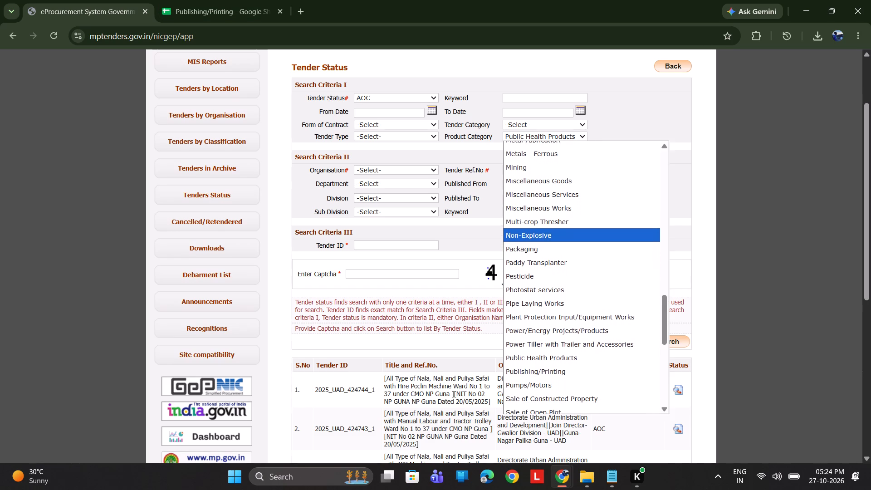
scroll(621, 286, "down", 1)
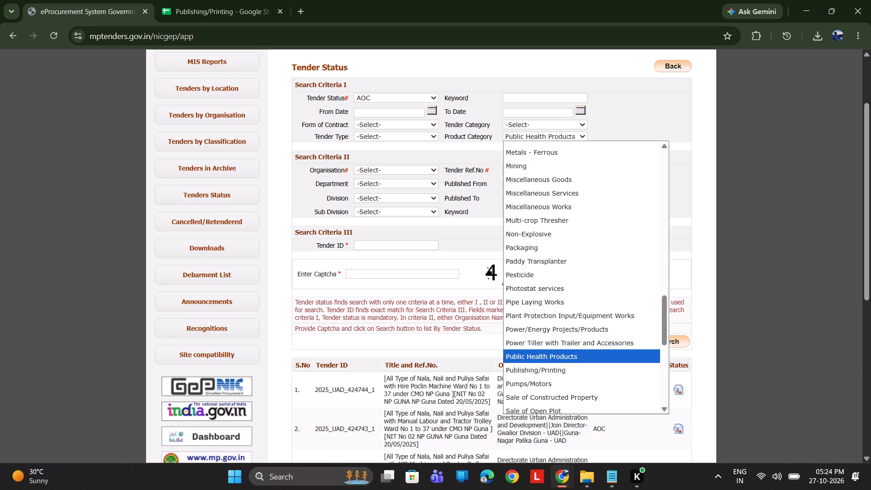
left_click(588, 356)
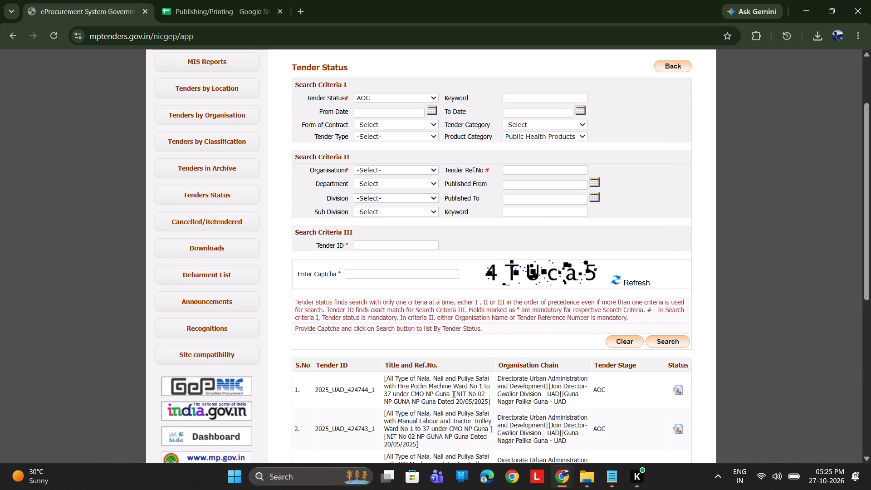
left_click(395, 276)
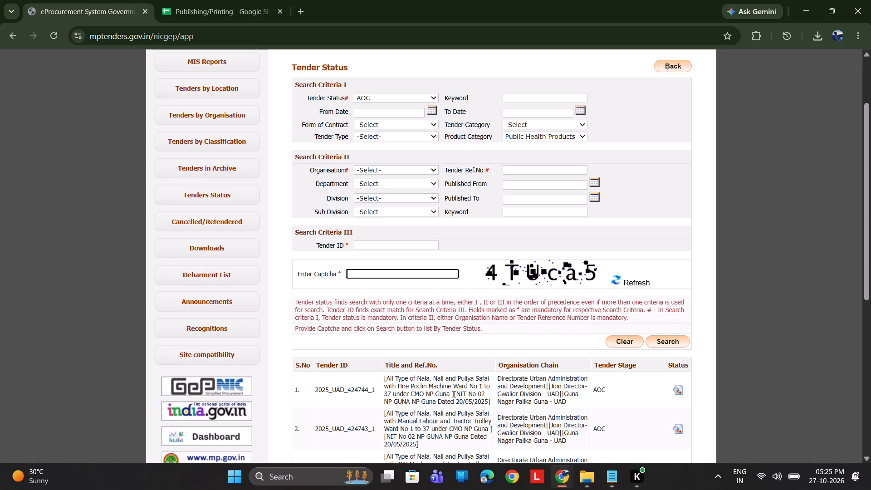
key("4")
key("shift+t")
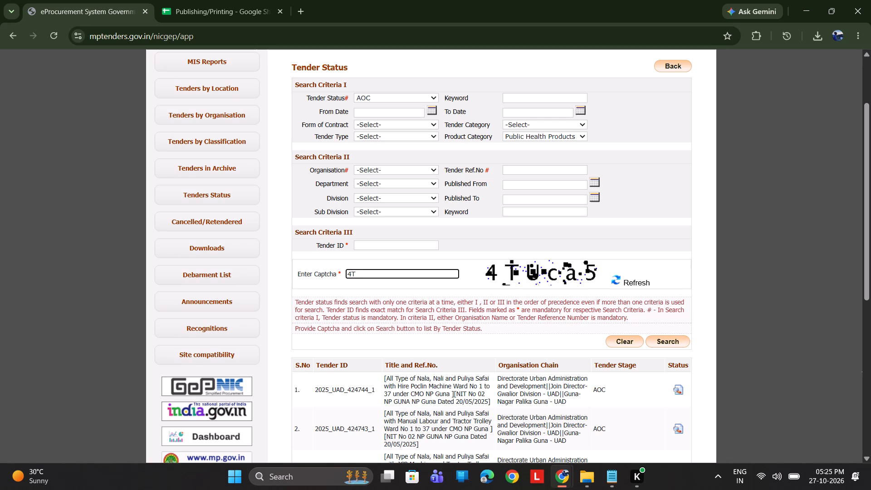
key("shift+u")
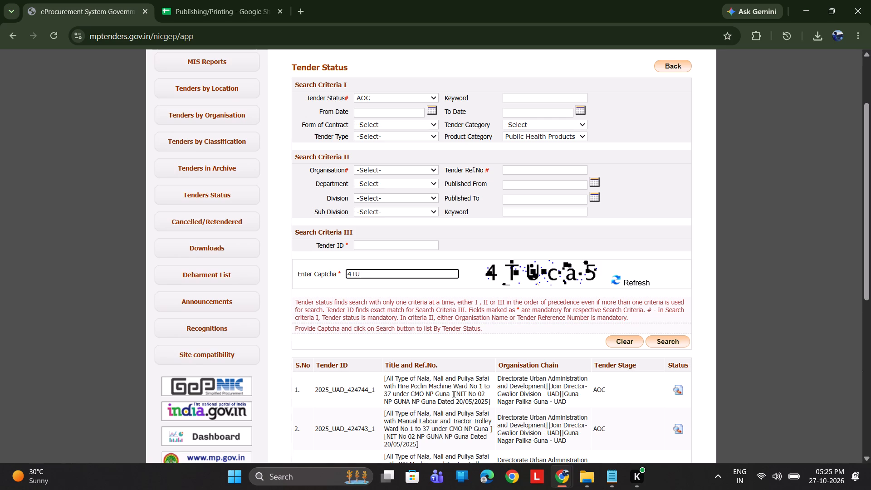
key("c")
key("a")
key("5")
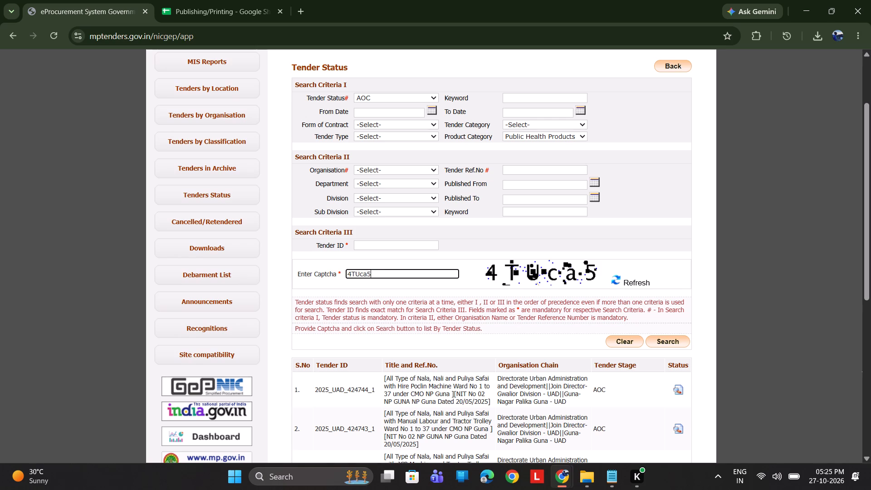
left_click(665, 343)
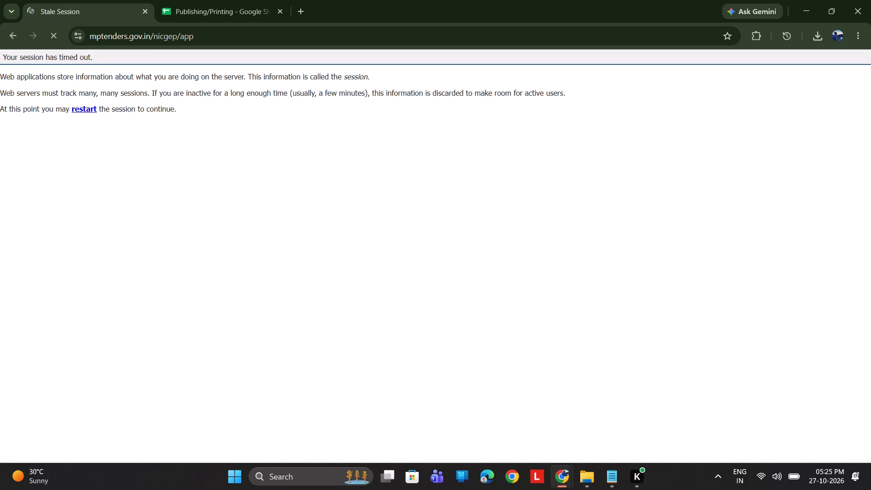
Reload the mptenders.gov.in/nicgep/app portal and open its Tenders Status search page.
left_click(54, 34)
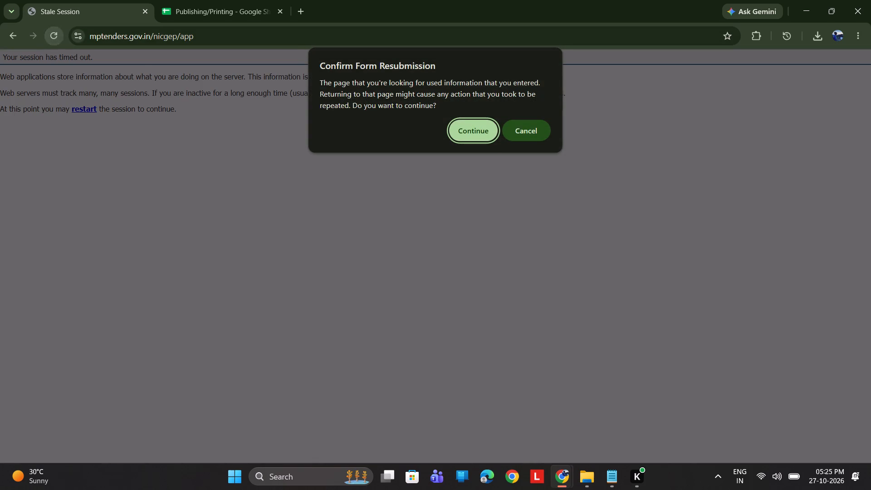
left_click(481, 128)
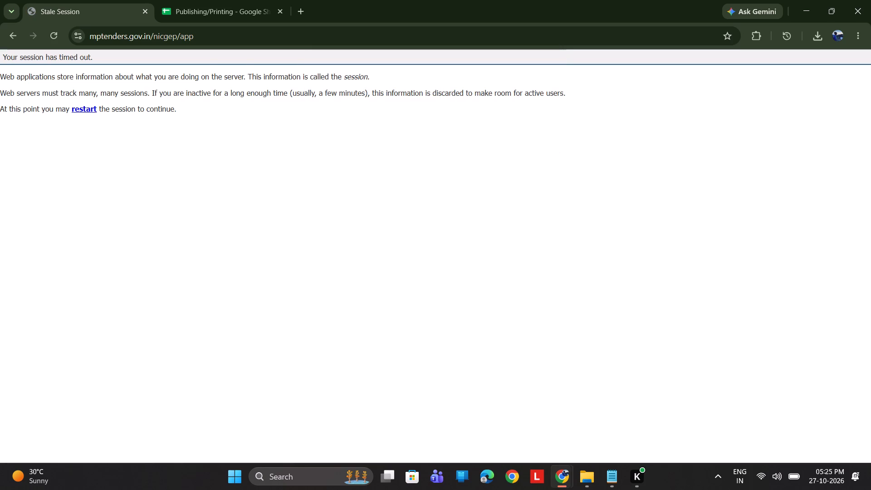
scroll(267, 148, "up", 8)
left_click(228, 36)
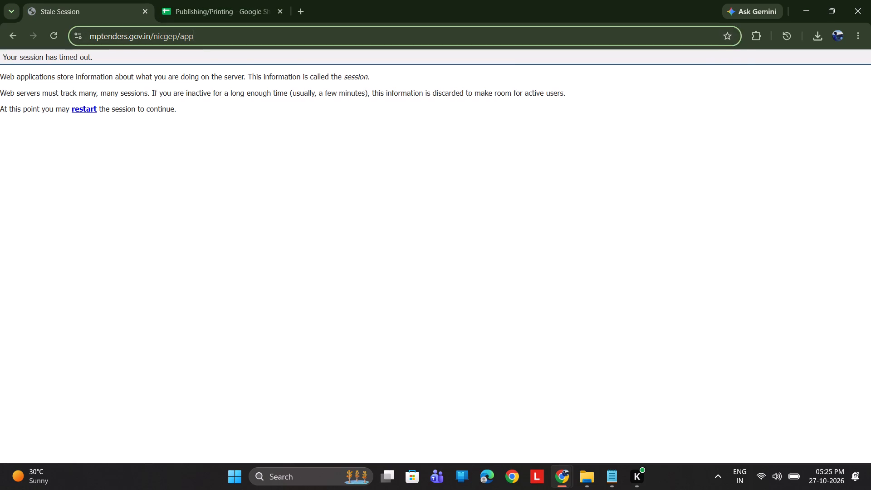
key("Return")
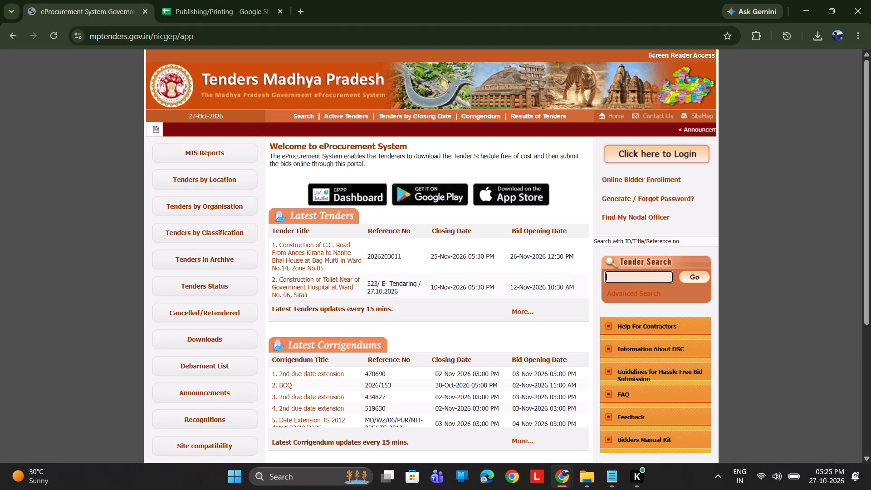
left_click(236, 286)
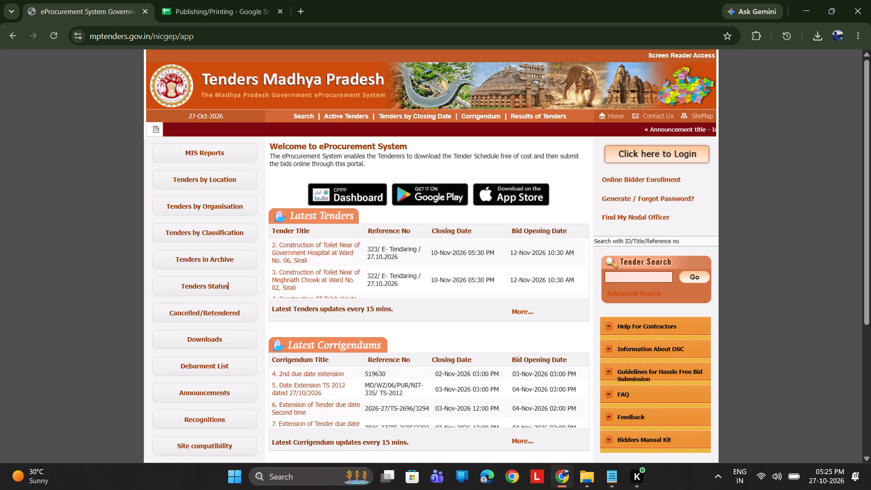
left_click(217, 286)
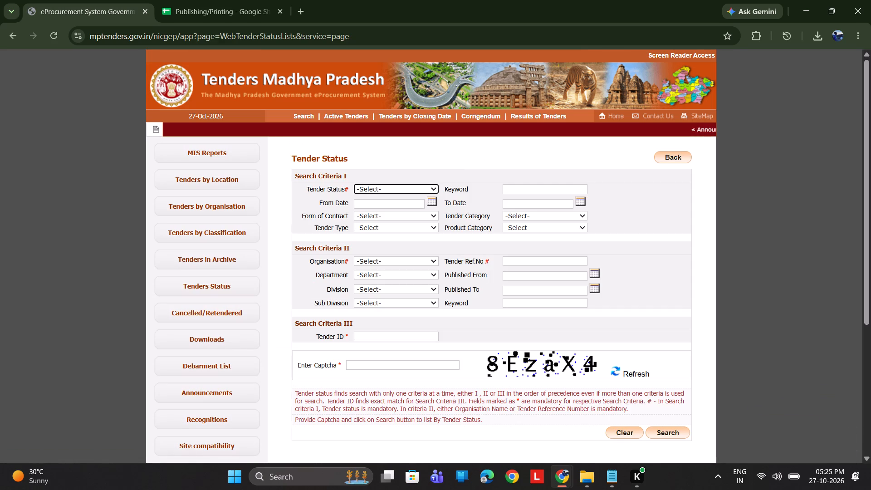
Set the tender status to AOC and the product category to Public Health Products in Search Criteria I.
left_click(421, 187)
left_click(415, 279)
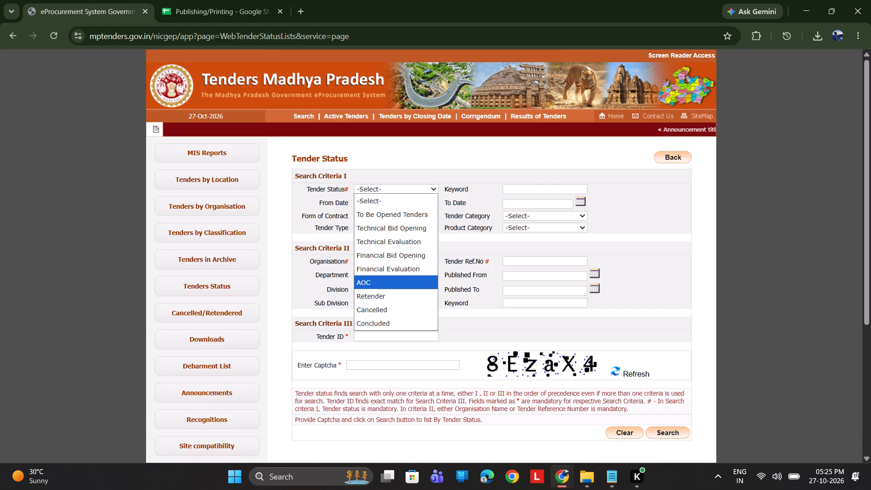
left_click(561, 221)
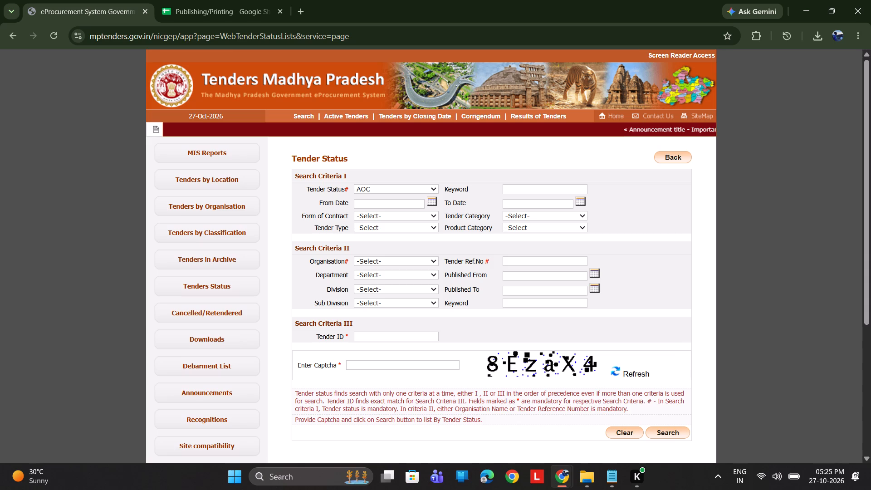
left_click(550, 231)
scroll(587, 379, "down", 10)
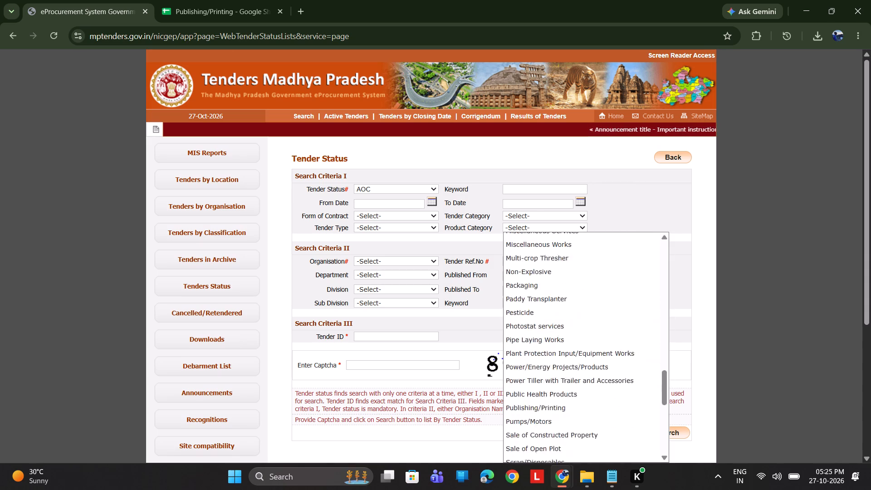
scroll(587, 379, "down", 7)
scroll(587, 379, "up", 2)
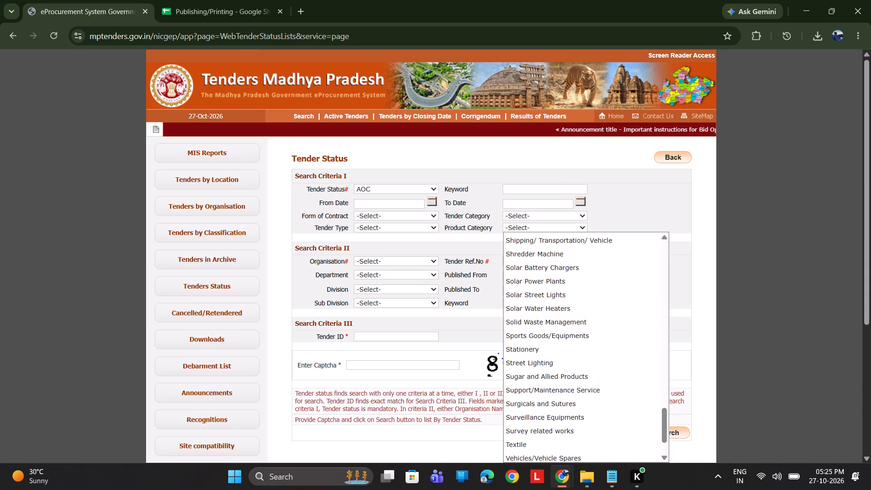
scroll(587, 379, "up", 3)
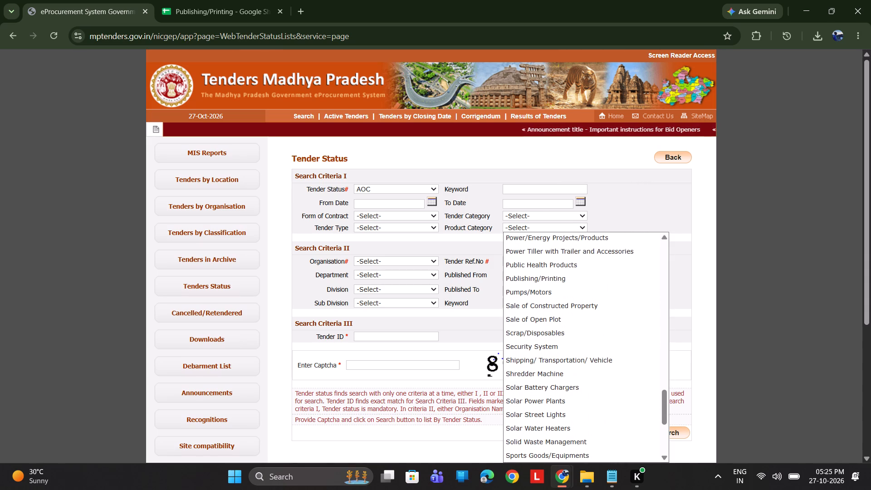
scroll(587, 379, "up", 1)
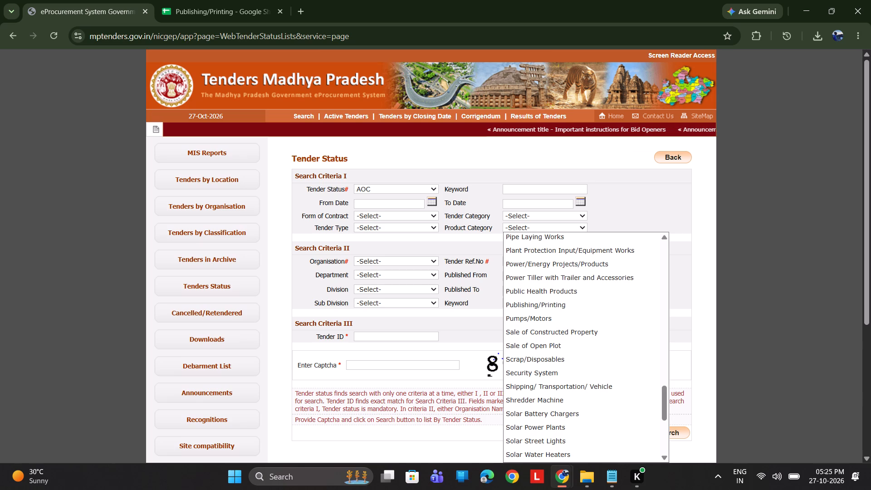
scroll(587, 379, "up", 1)
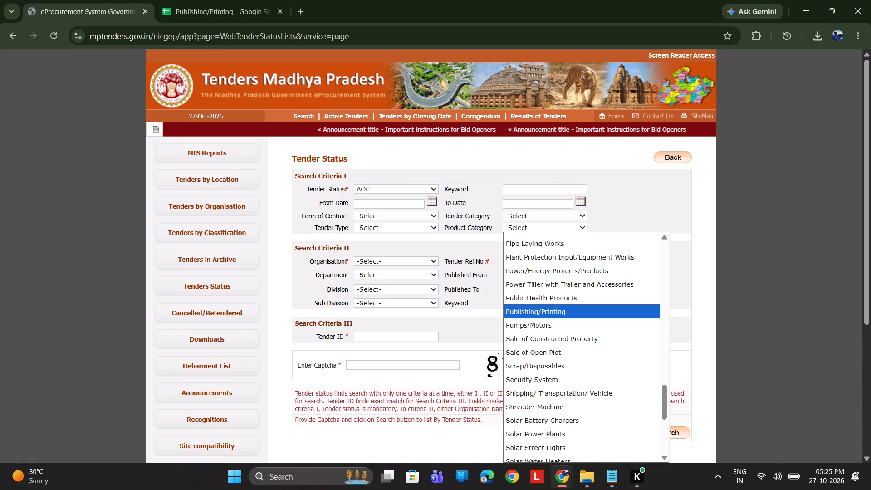
left_click(567, 299)
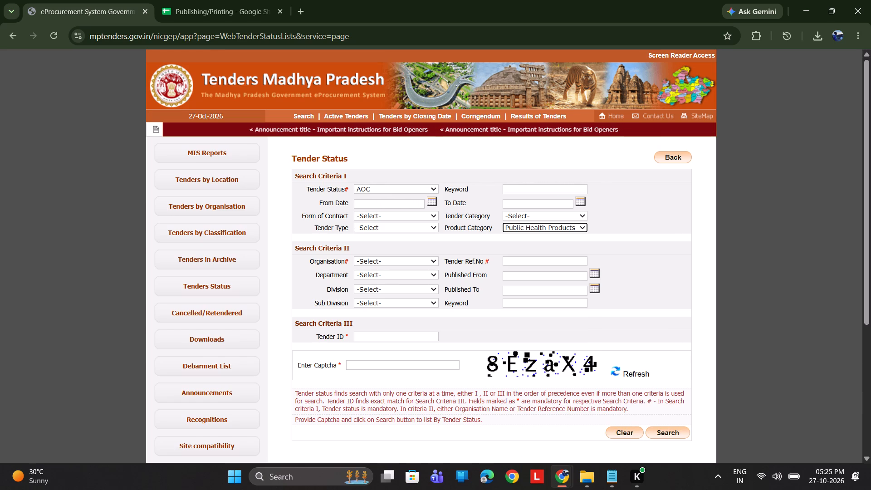
Enter the displayed captcha and run the search for AOC tenders in the Public Health Products category.
double_click(406, 363)
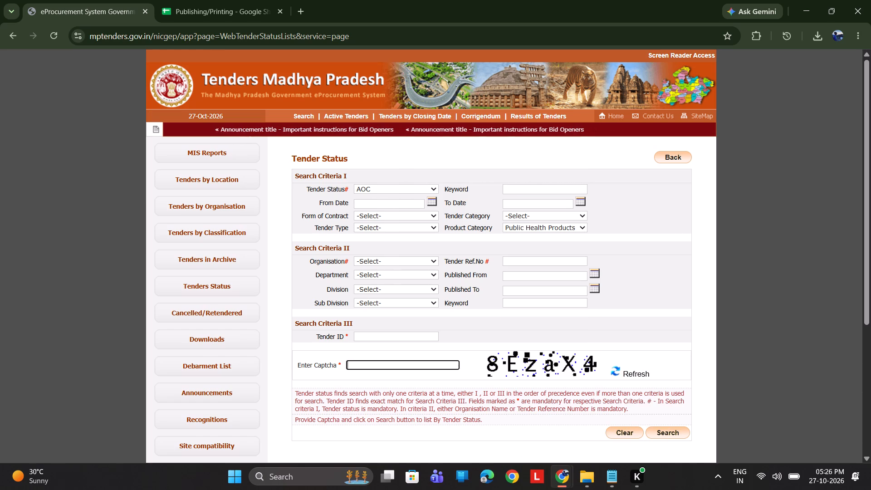
key("8")
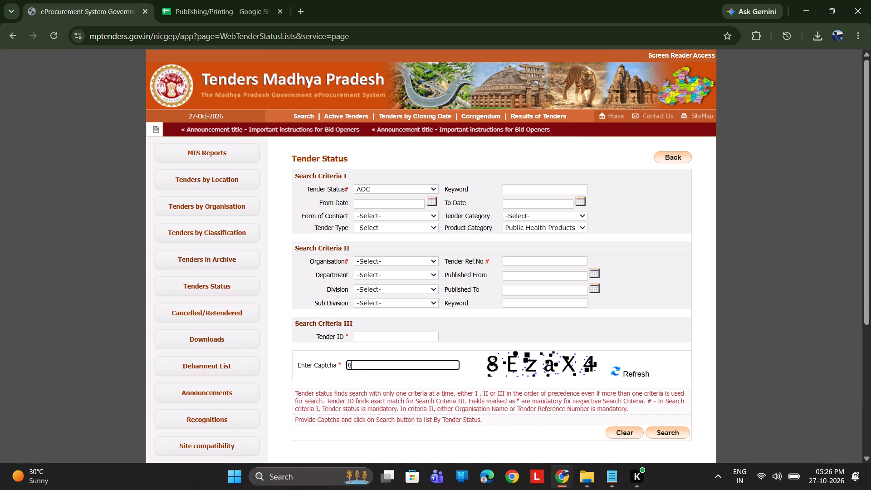
key("shift+e")
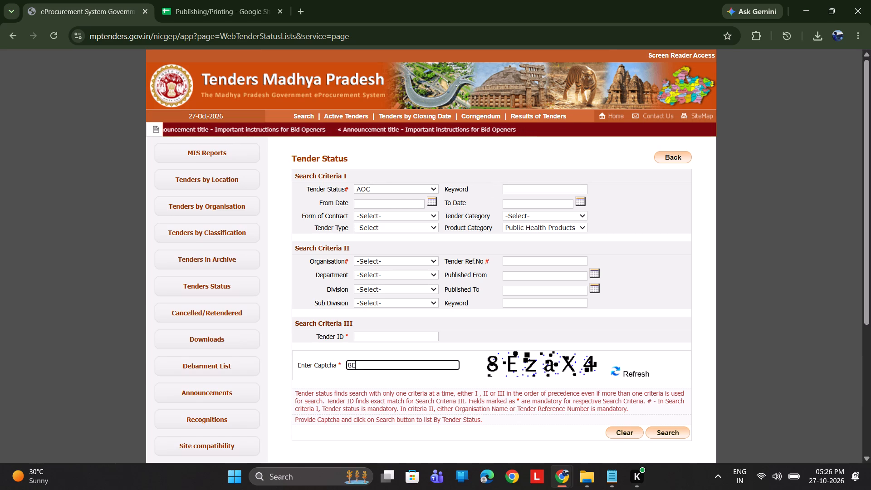
key("z")
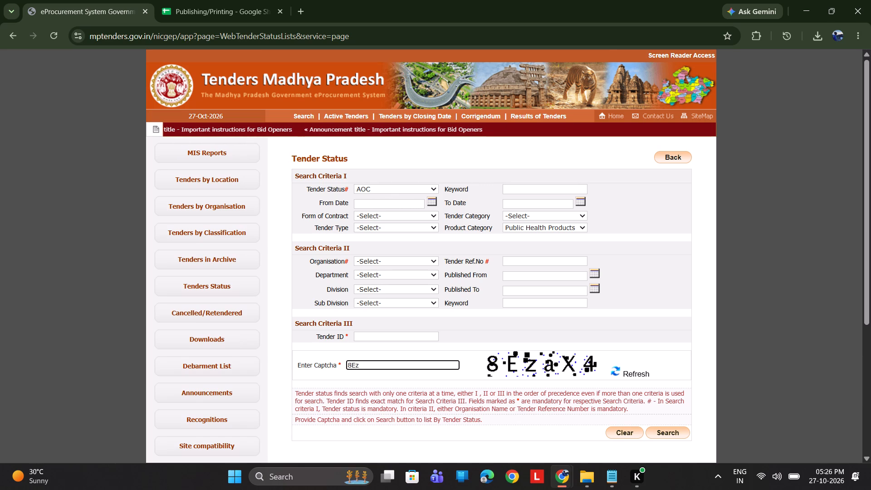
key("a")
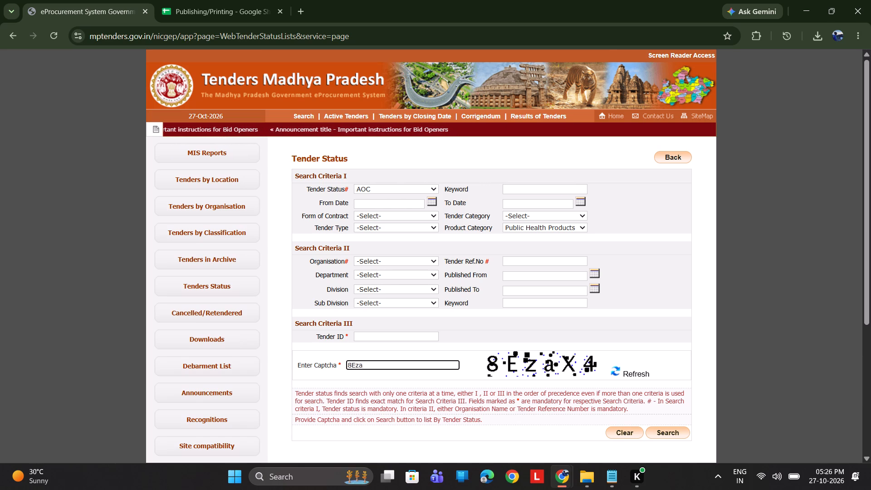
key("shift+x")
key("4")
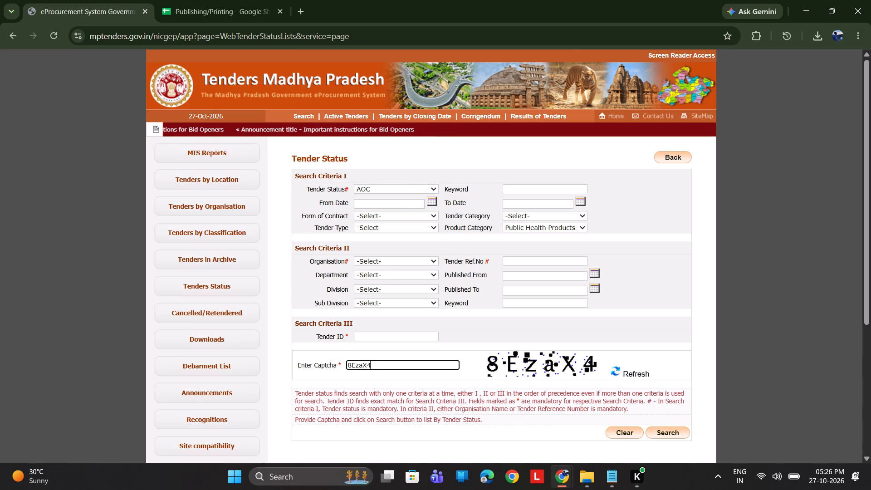
left_click(667, 431)
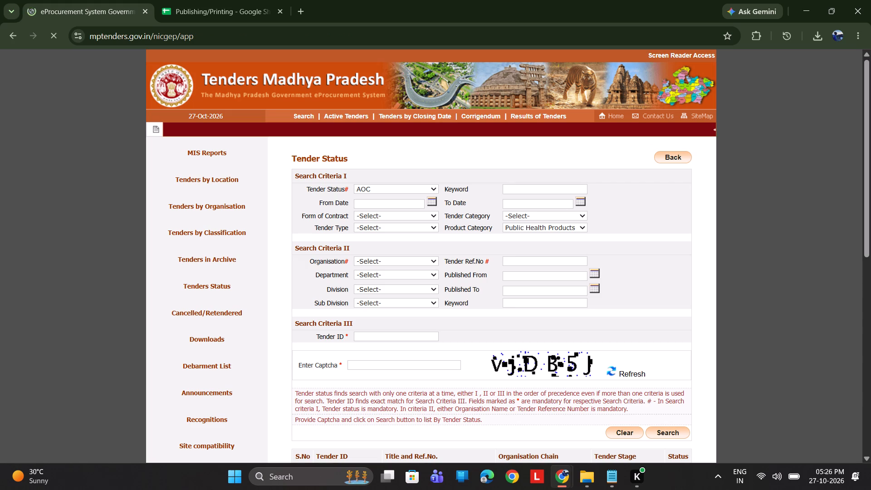
Open the status page of tender 2025_UAD_424744_1 from the search results.
scroll(595, 333, "down", 3)
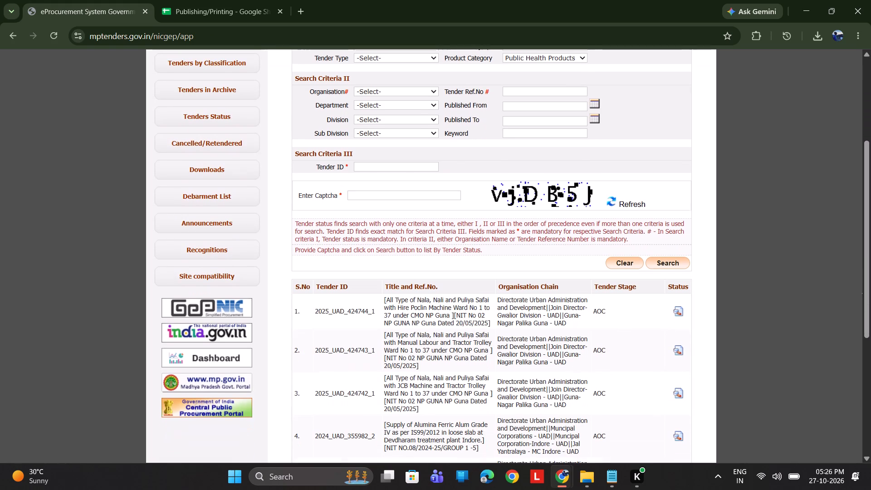
left_click(680, 312)
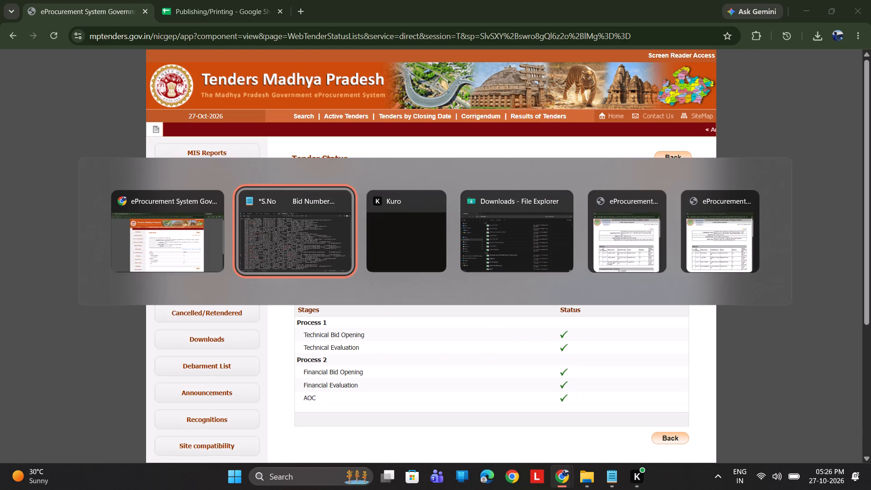
In Notepad, close the two most recent bid-list documents without saving and start a new blank document.
left_click(423, 10)
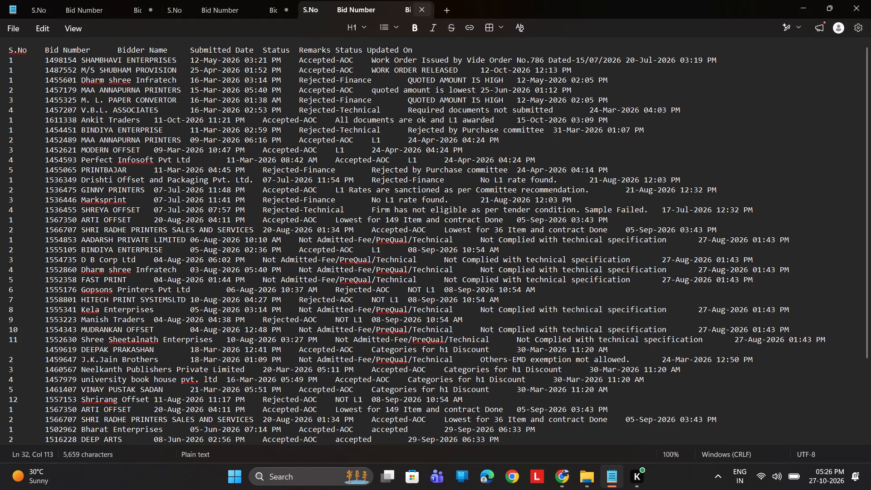
left_click(443, 262)
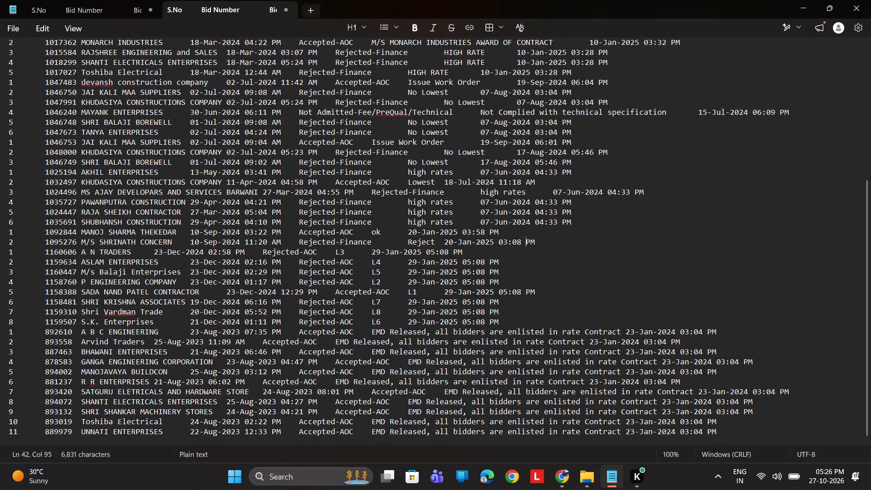
left_click(284, 7)
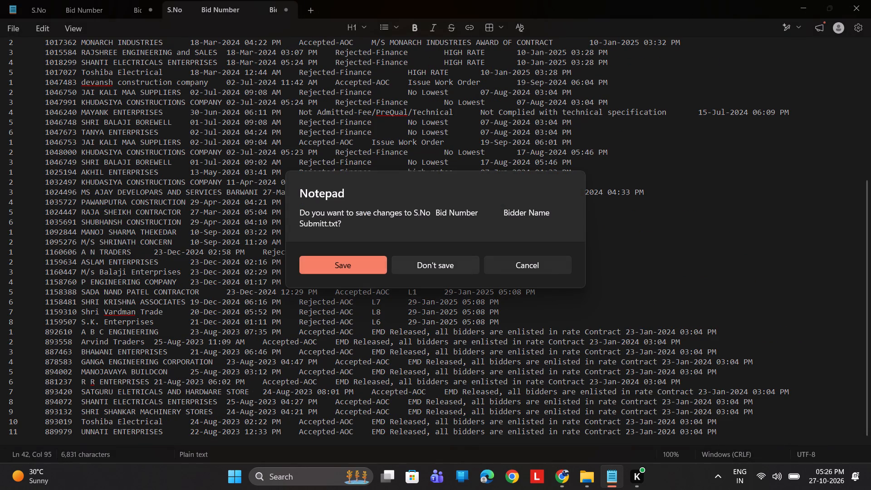
left_click(431, 265)
left_click(172, 6)
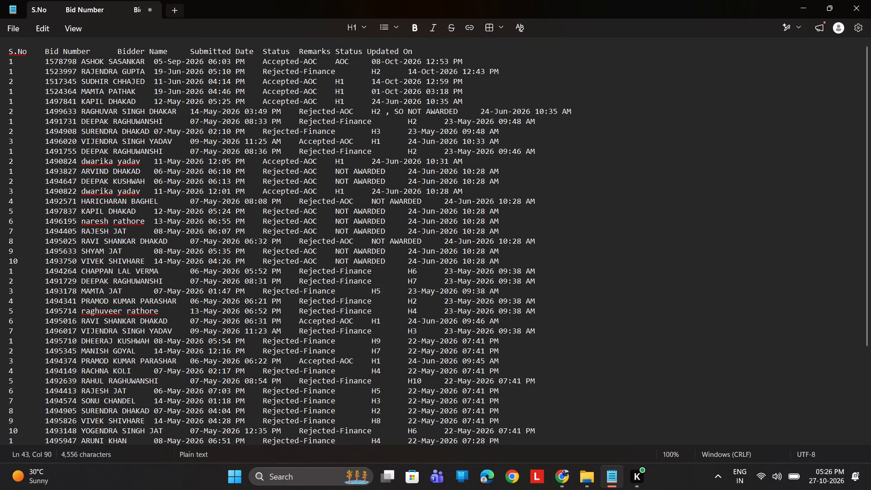
left_click(203, 67)
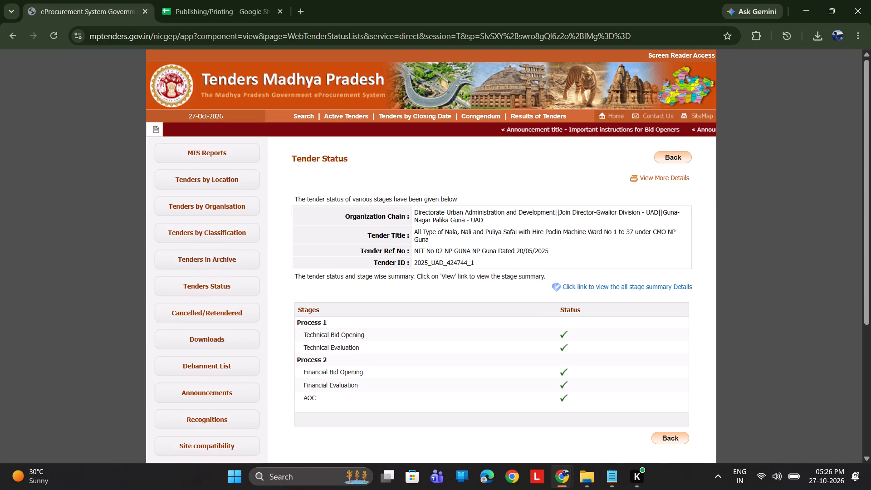
Open the all-stage summary of tender 2025_UAD_424744_1 in Chrome and copy its Bids List with column headings into the blank Notepad document.
left_click(615, 284)
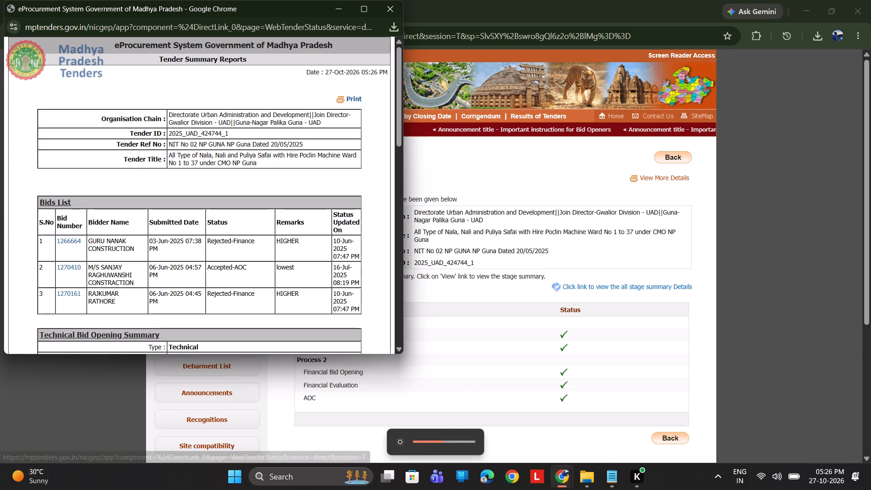
left_click_drag(360, 311, 38, 233)
key("ctrl+c")
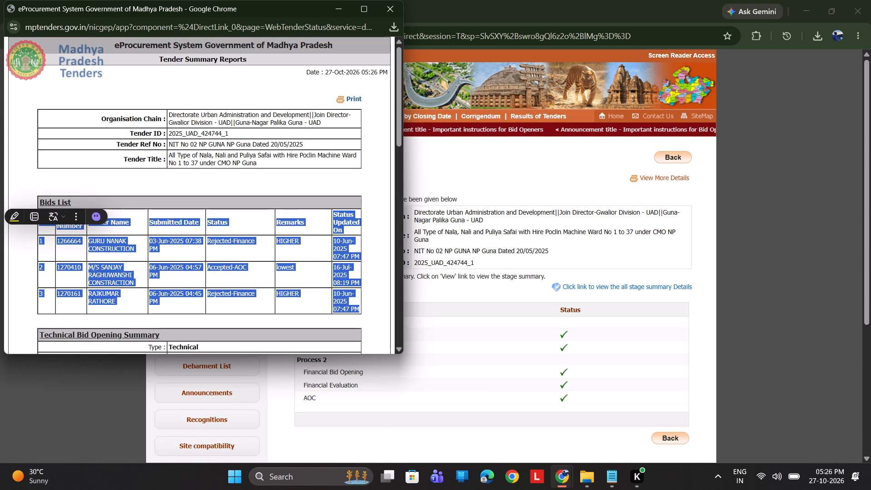
left_click(255, 269)
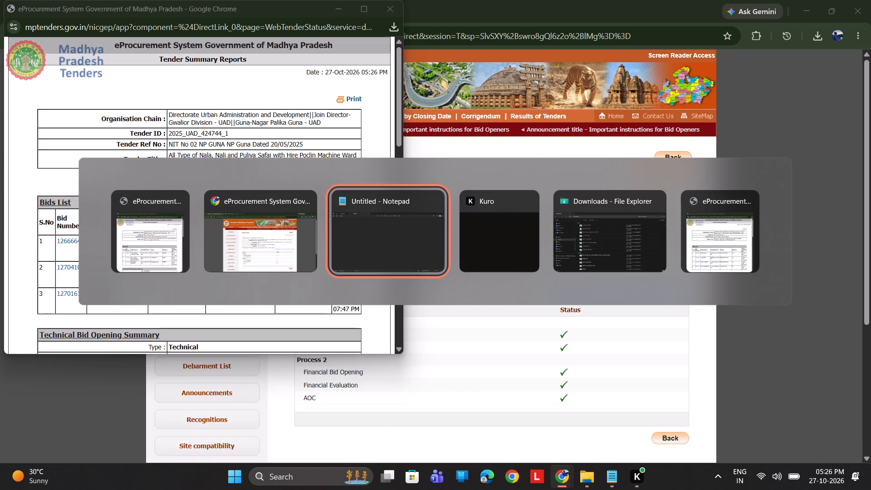
key("ctrl+v")
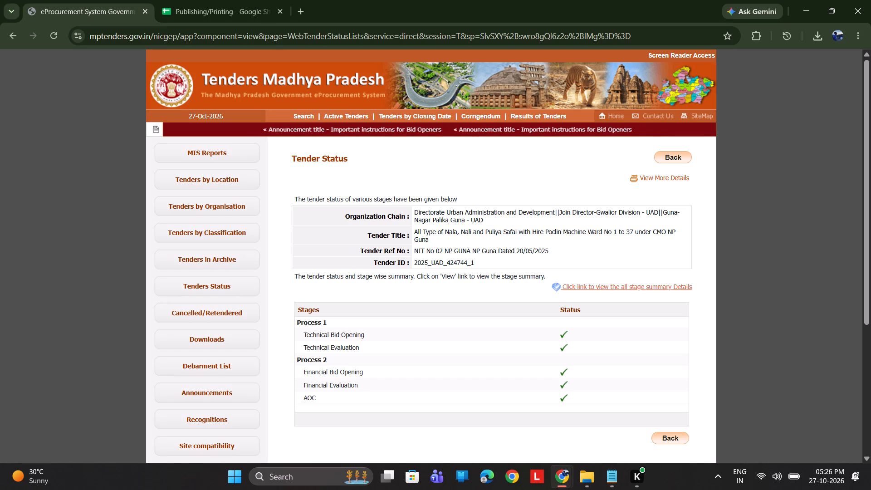
Return to the tender results and open the all-stage summary of tender 2025_UAD_424743_1.
left_click(674, 437)
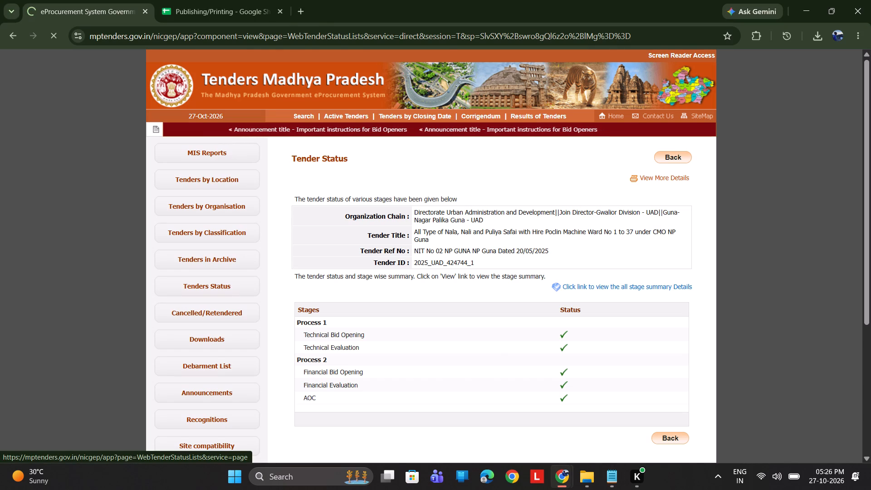
scroll(619, 371, "down", 2)
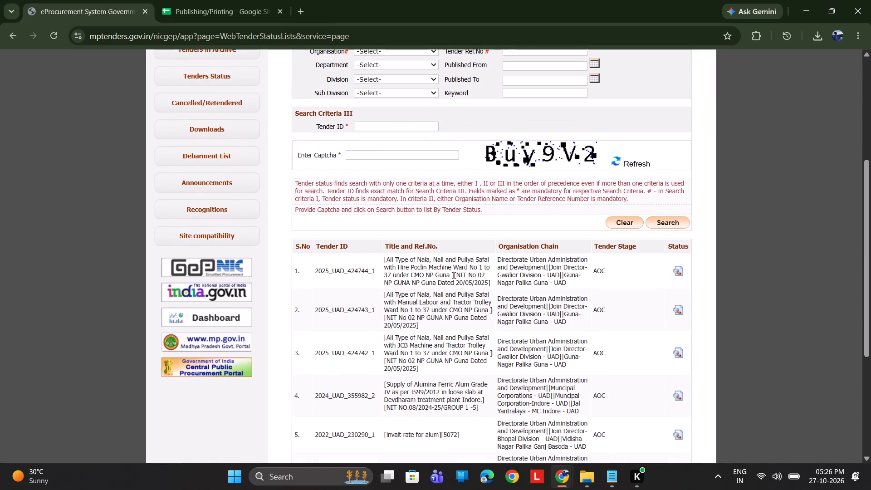
scroll(619, 371, "down", 1)
left_click(676, 310)
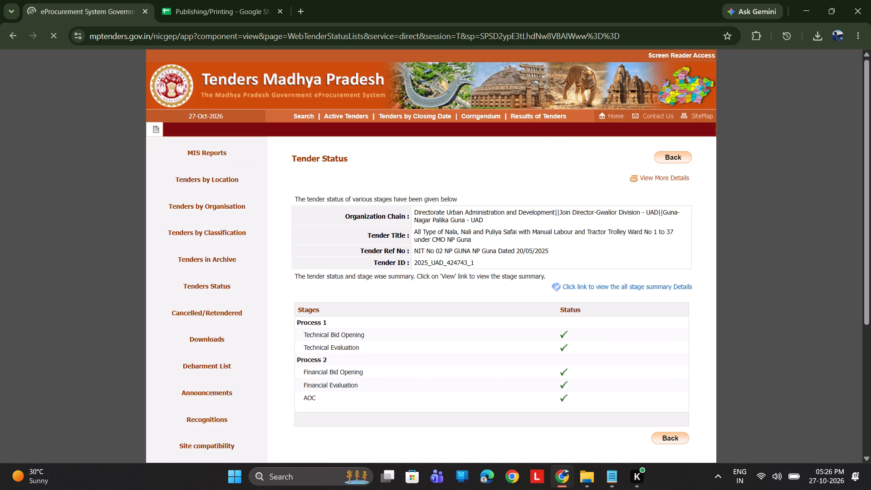
left_click(626, 284)
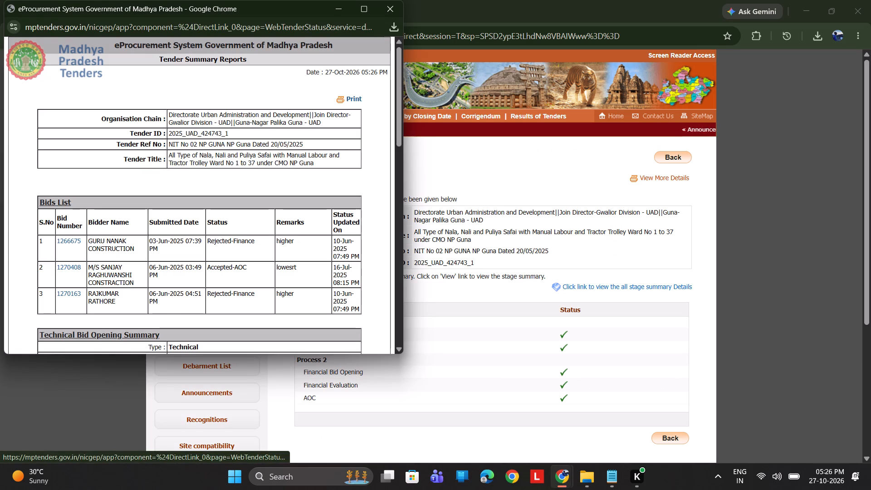
Copy the Bids List rows of tender 2025_UAD_424743_1, without headings, onto a new line at the end of the Notepad document.
left_click_drag(362, 308, 62, 241)
left_click(358, 309)
left_click_drag(358, 309, 39, 246)
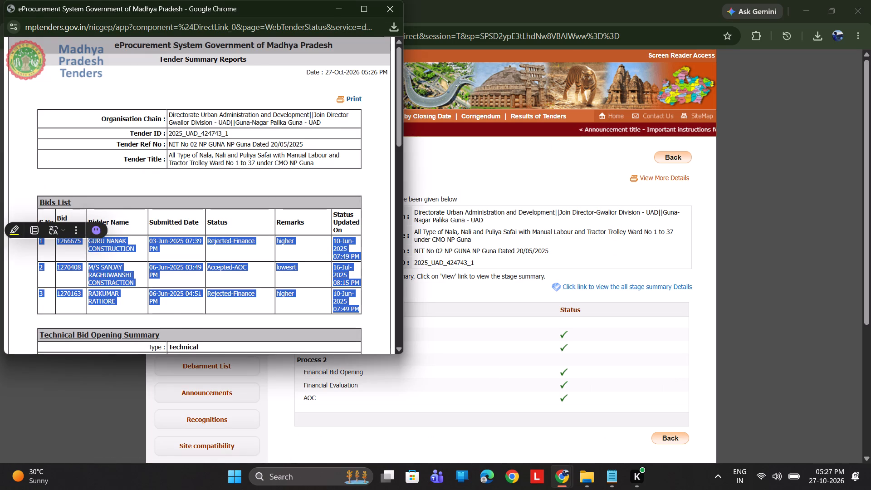
key("ctrl+c")
left_click(251, 281)
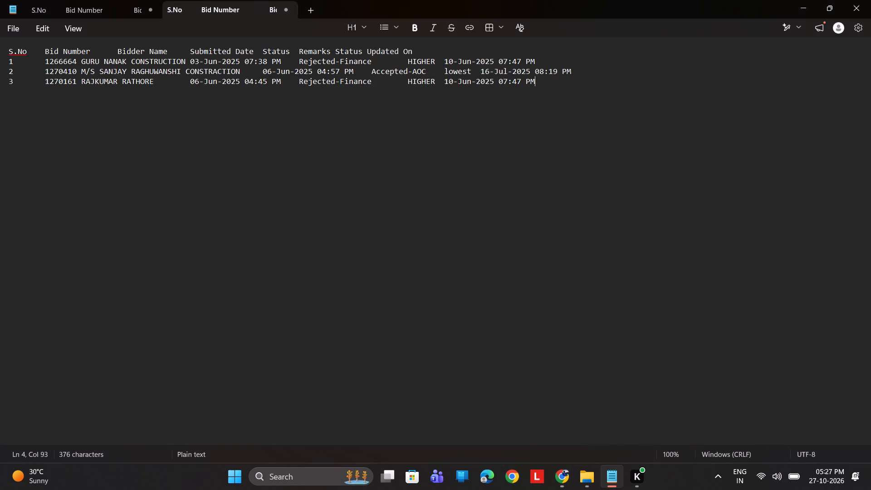
key("Return")
key("ctrl+v")
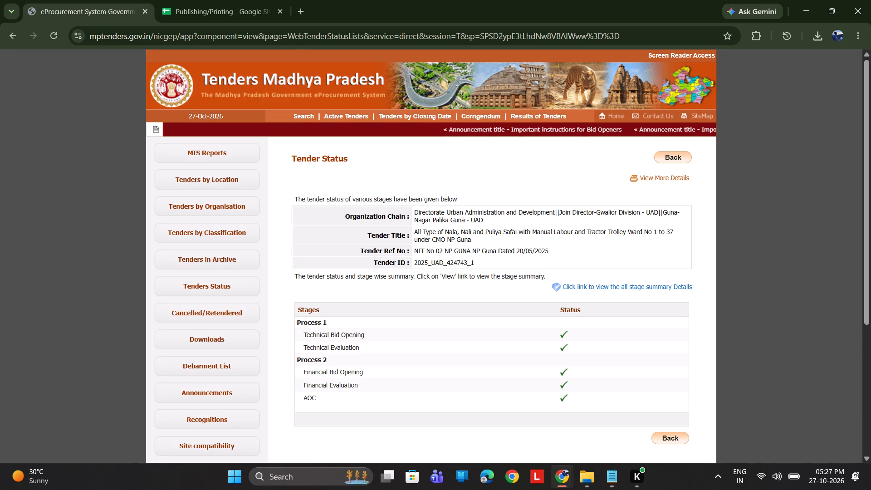
Return to the tender results in Chrome and open the all-stage summary of tender 2025_UAD_424742_1.
left_click(668, 435)
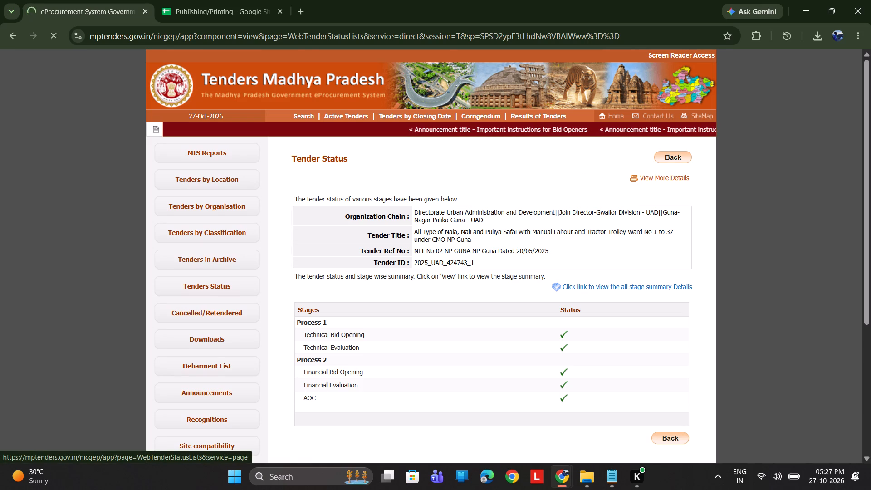
scroll(556, 393, "down", 3)
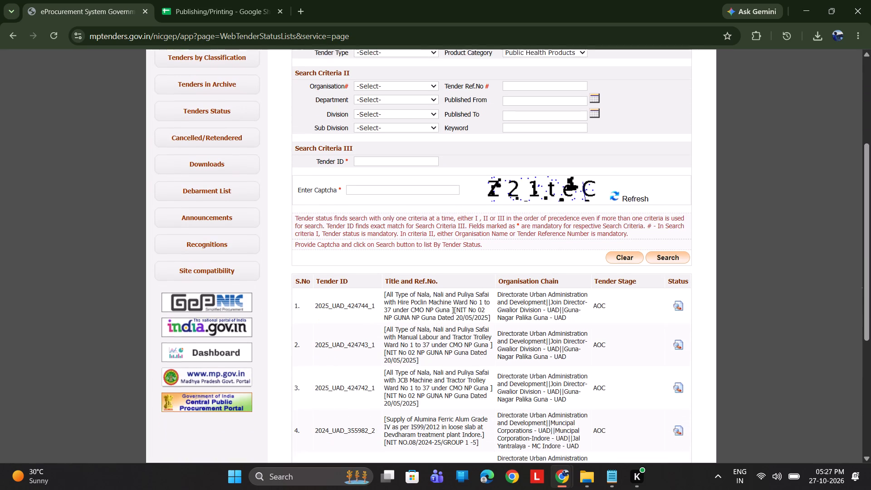
scroll(556, 393, "down", 1)
left_click(676, 377)
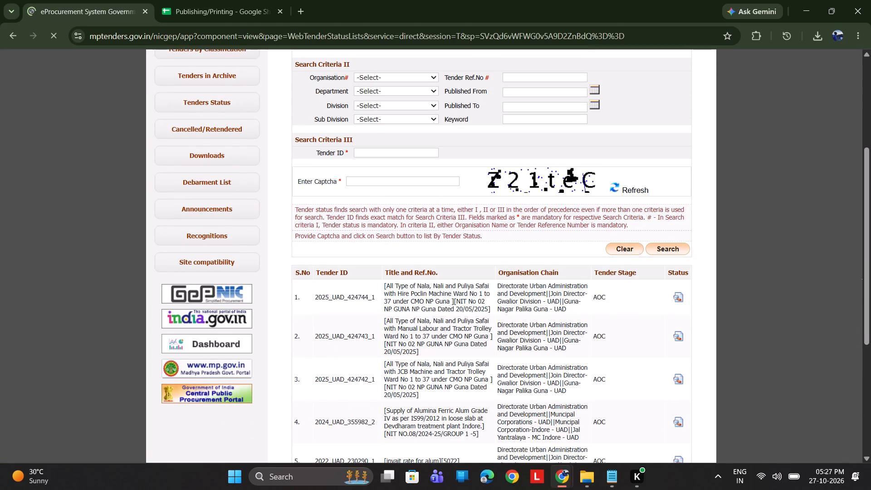
left_click(624, 286)
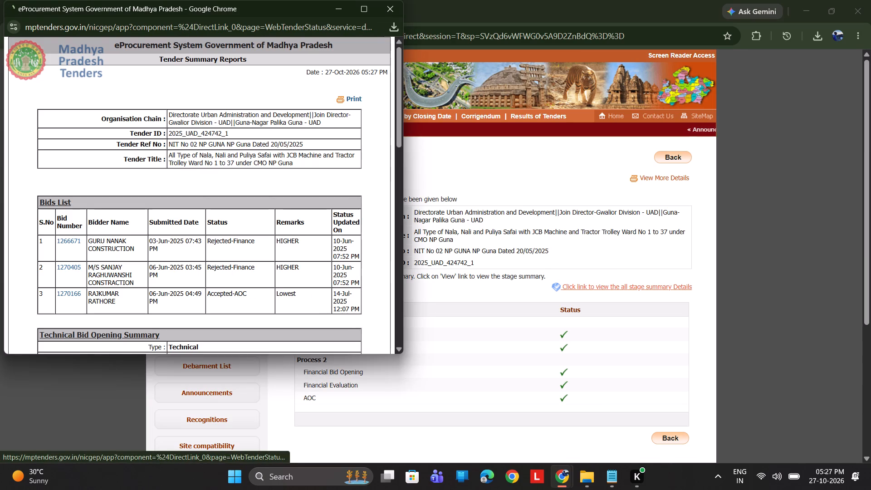
Copy the Bids List rows of tender 2025_UAD_424742_1, without headings, onto a new line at the end of the Notepad document.
left_click_drag(362, 309, 37, 248)
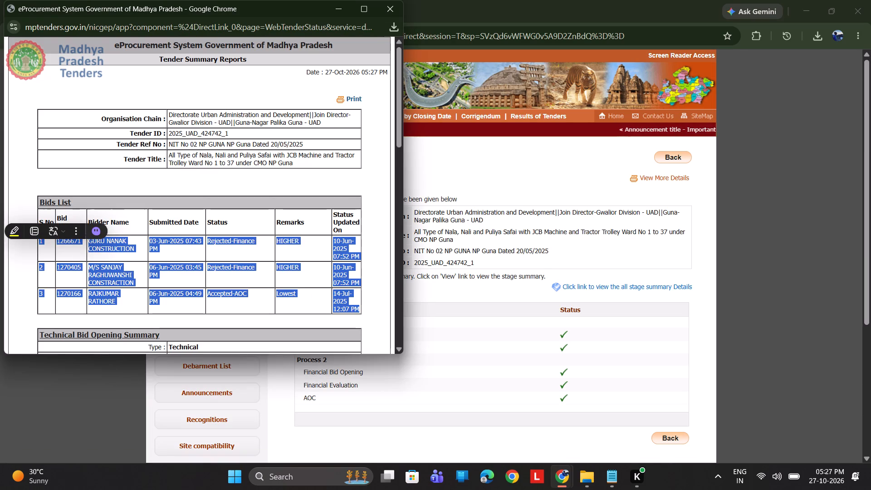
key("ctrl+c")
left_click(238, 296)
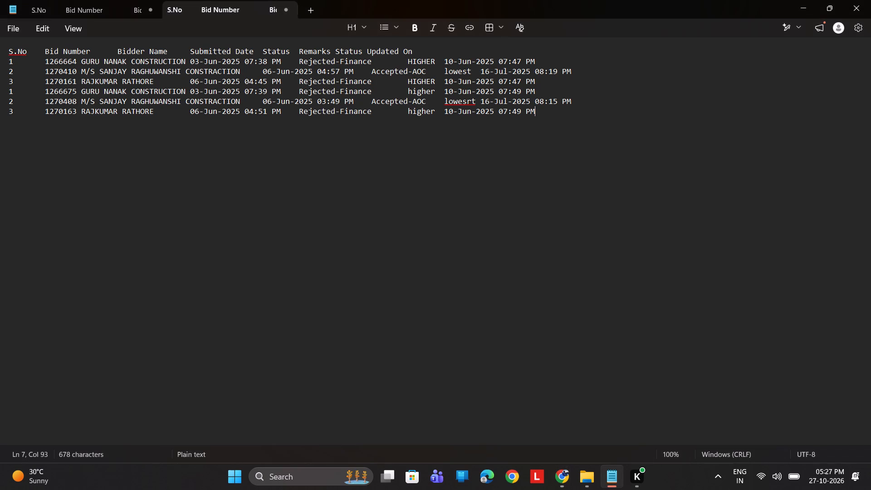
key("Return")
key("ctrl+v")
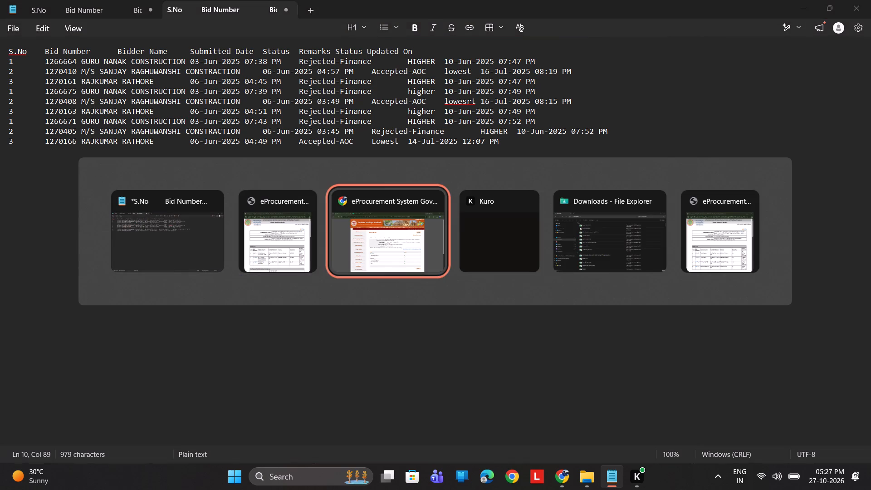
Return to the tender results in Chrome and open the all-stage summary of tender 2024_UAD_355982_2.
left_click(664, 439)
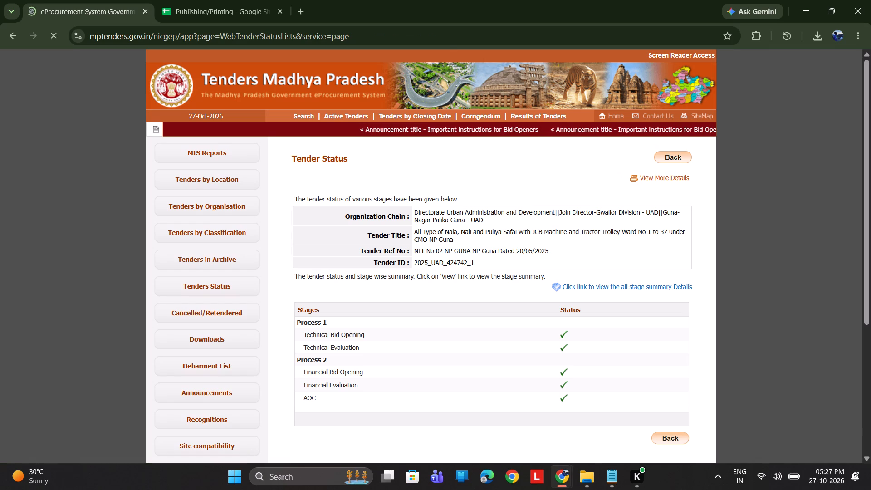
scroll(670, 363, "down", 5)
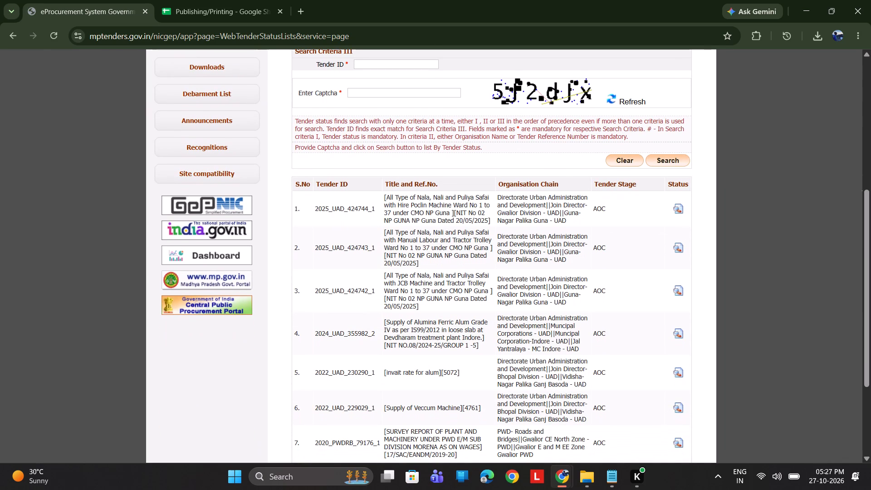
left_click(677, 334)
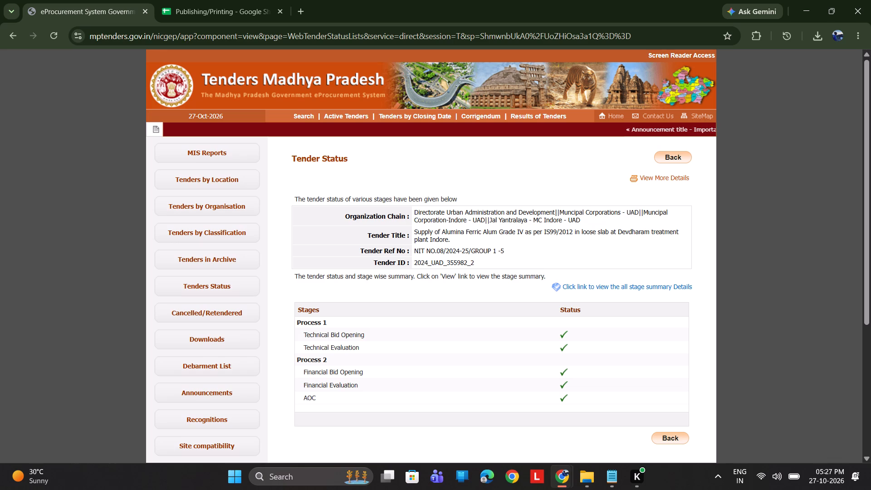
left_click(643, 287)
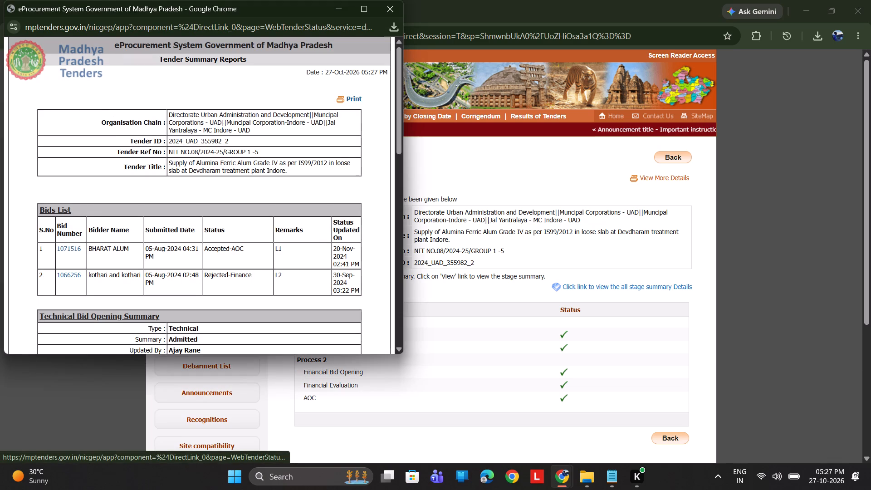
Copy the Bids List rows of tender 2024_UAD_355982_2, without headings, onto a new line at the end of the Notepad document.
left_click_drag(360, 290, 21, 226)
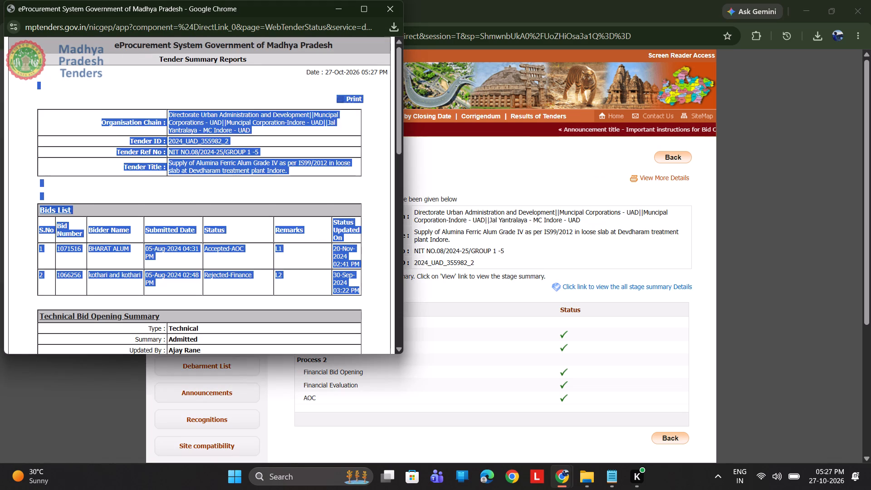
left_click_drag(21, 226, 39, 257)
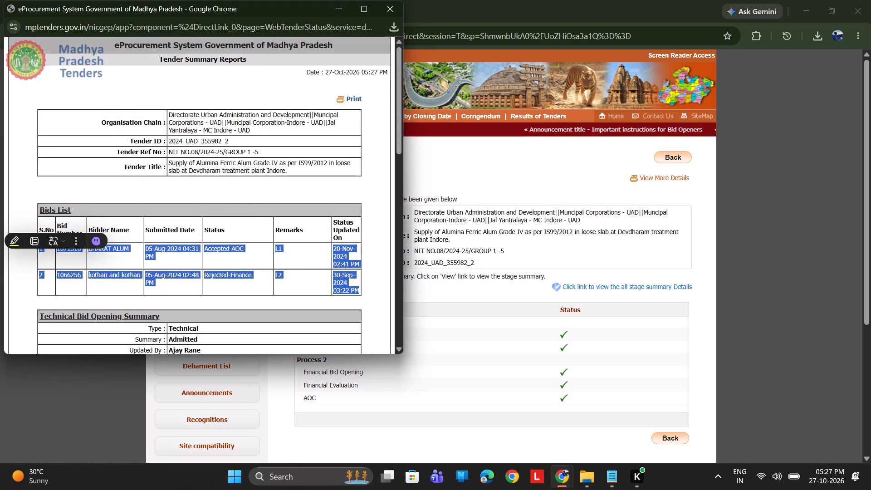
key("ctrl+c")
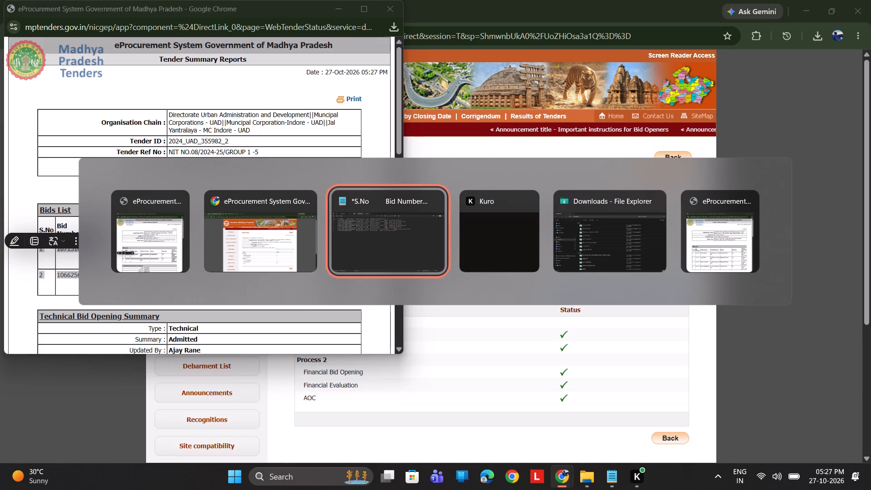
key("Return")
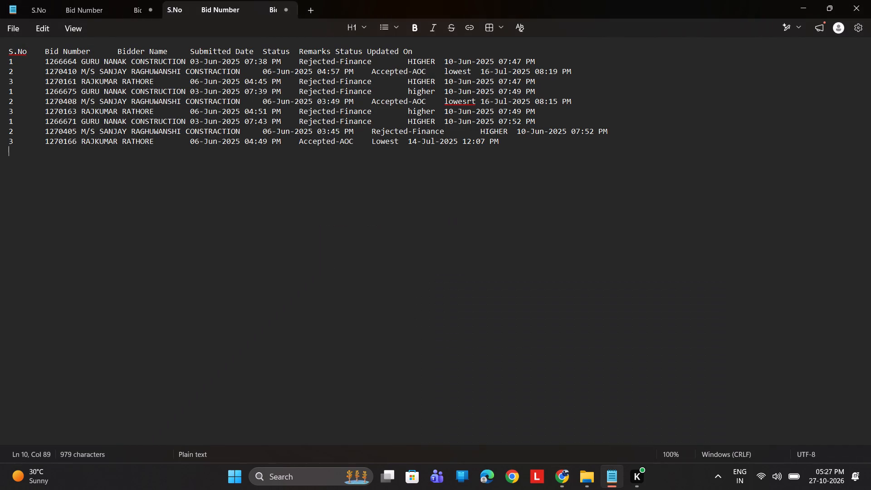
key("ctrl+v")
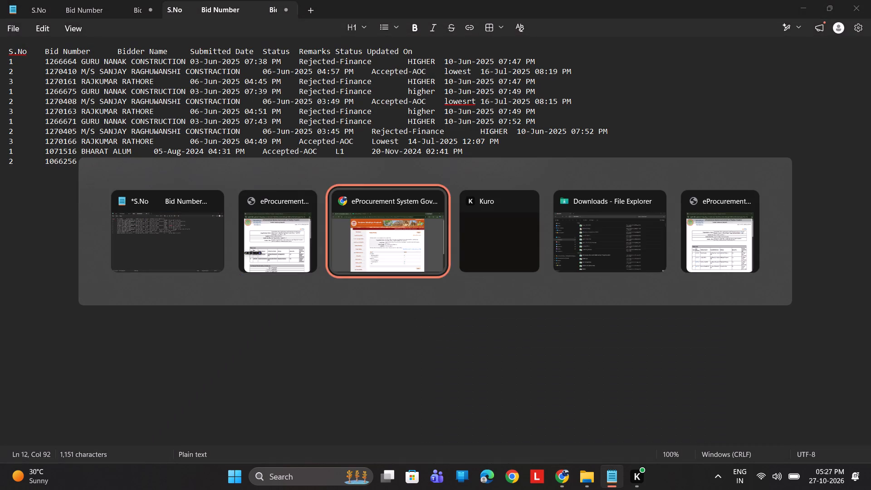
Return to the tender results in Chrome and open the all-stage summary of tender 2022_UAD_230290_1.
left_click(665, 441)
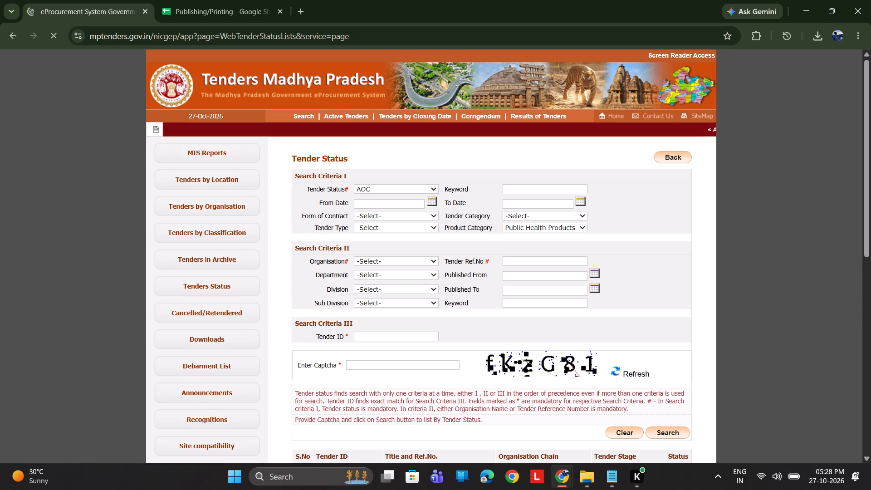
scroll(635, 353, "down", 5)
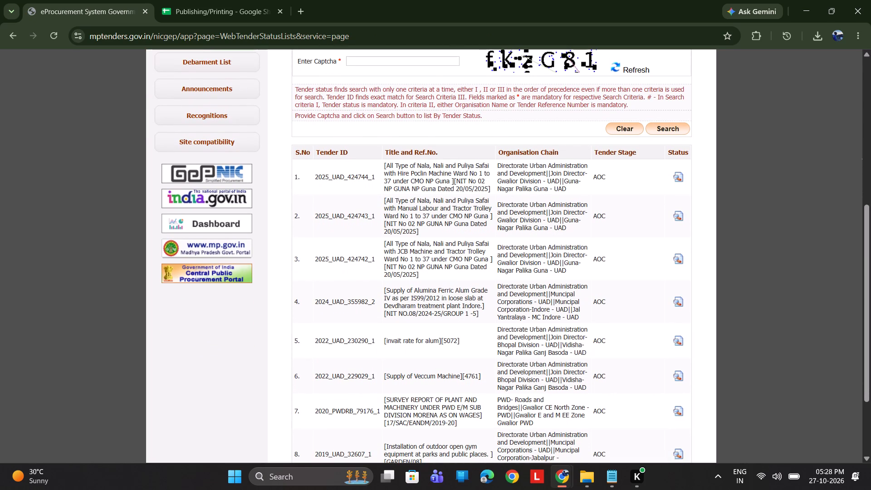
left_click(680, 339)
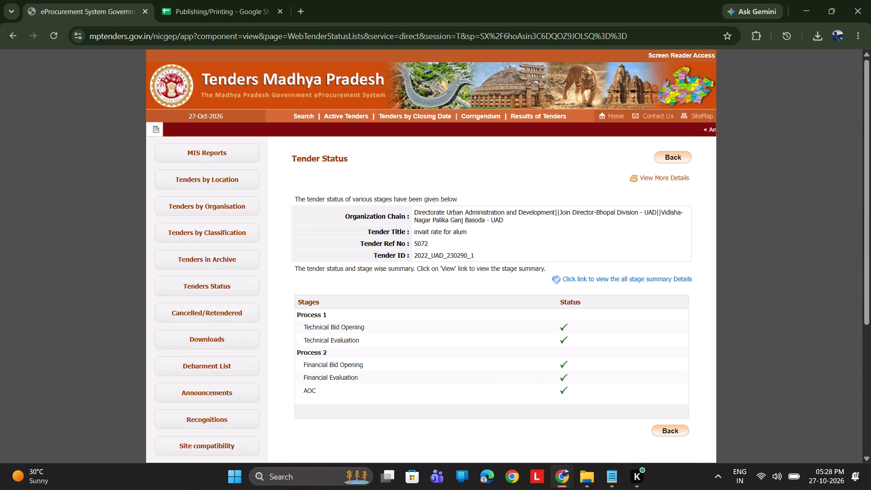
left_click(621, 277)
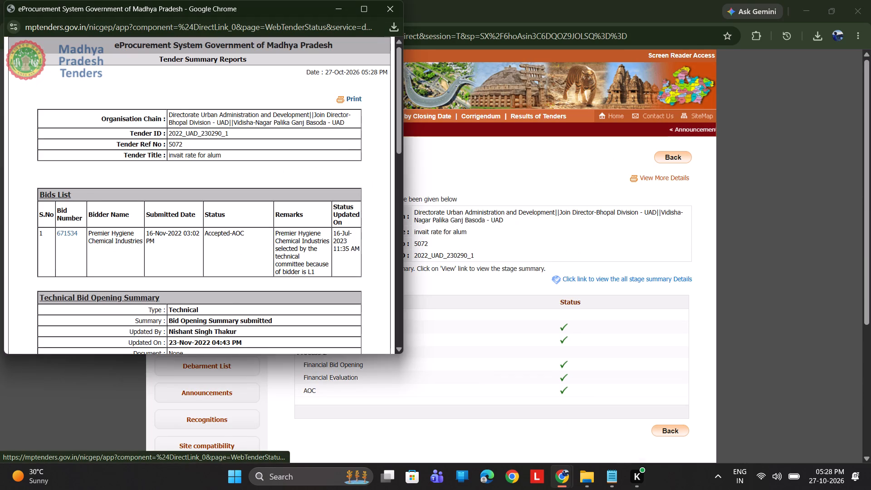
Copy the Bids List row of tender 2022_UAD_230290_1, without headings, onto a new line at the end of the Notepad document.
left_click_drag(359, 248, 41, 235)
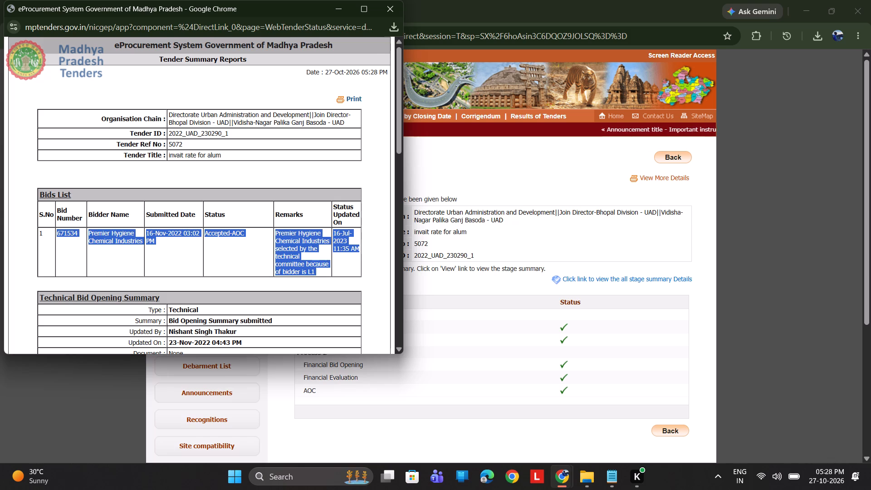
left_click_drag(41, 235, 39, 235)
key("ctrl+c")
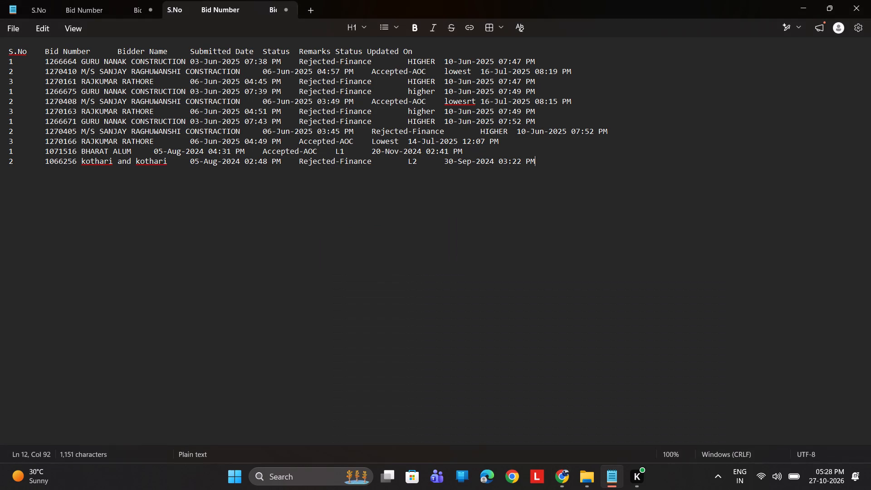
key("Return")
key("ctrl+v")
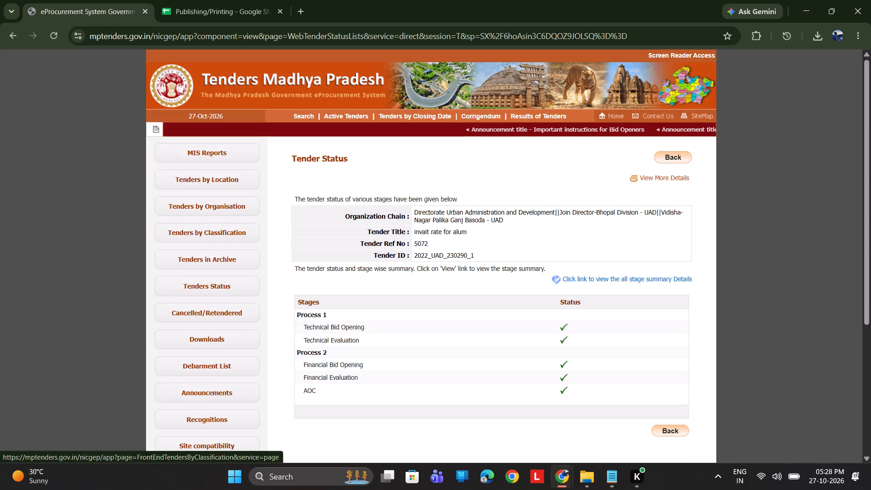
Return to the tender results in Chrome and open the all-stage summary of tender 2022_UAD_229029_1.
left_click(673, 433)
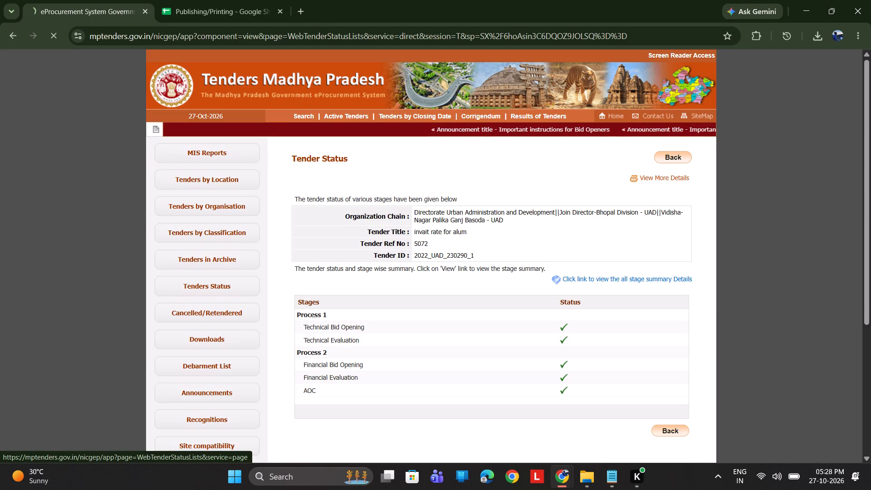
scroll(571, 358, "down", 5)
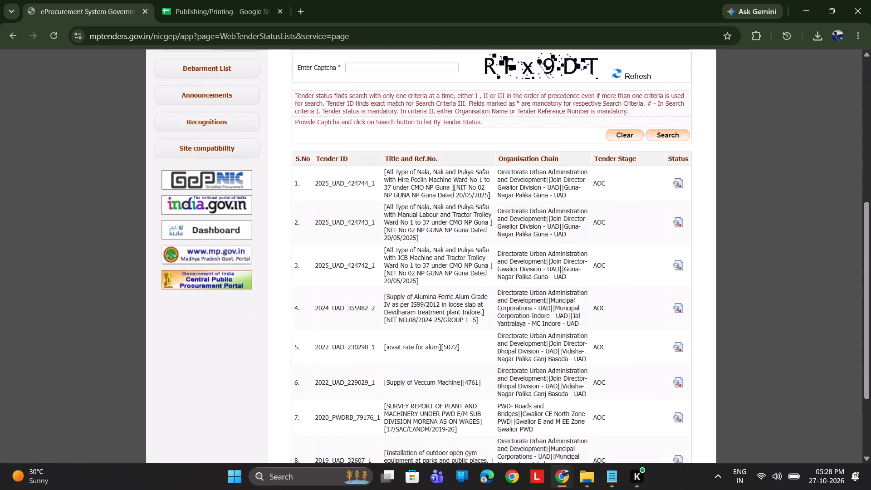
scroll(571, 358, "down", 1)
left_click(680, 298)
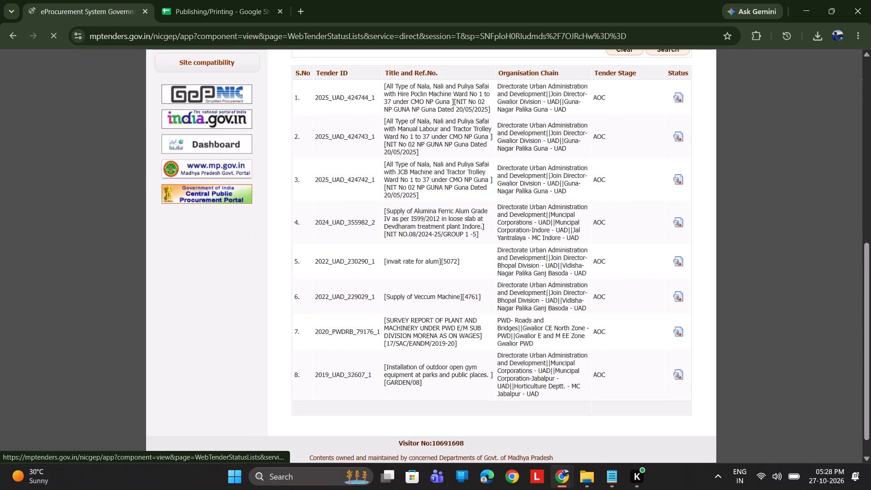
left_click(633, 280)
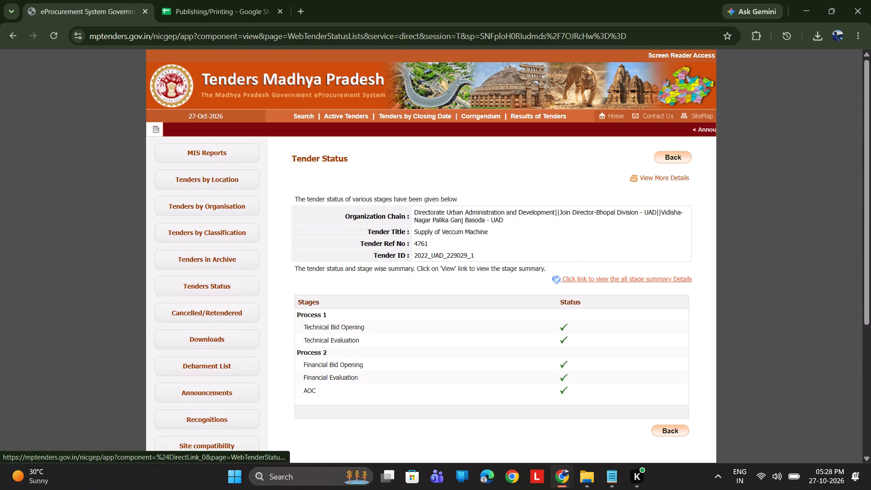
Copy the Bids List rows of tender 2022_UAD_229029_1, without headings, onto a new line at the end of the Notepad document.
left_click_drag(360, 302, 34, 249)
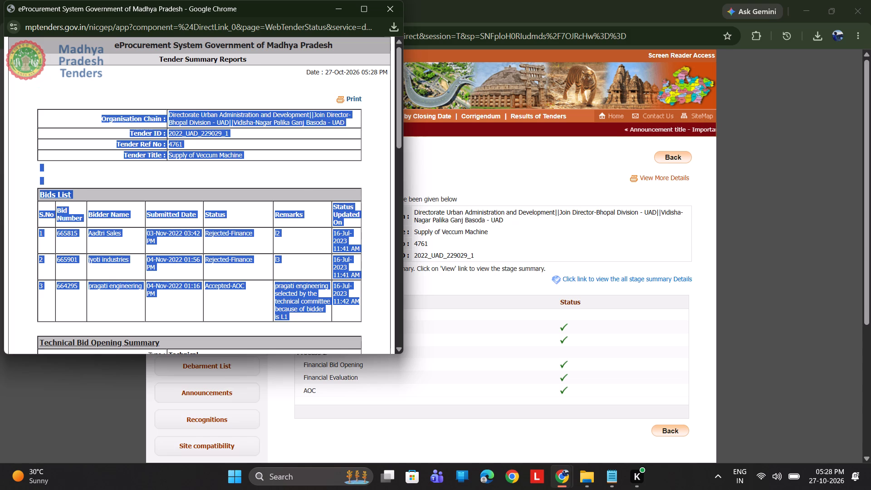
left_click_drag(34, 249, 39, 247)
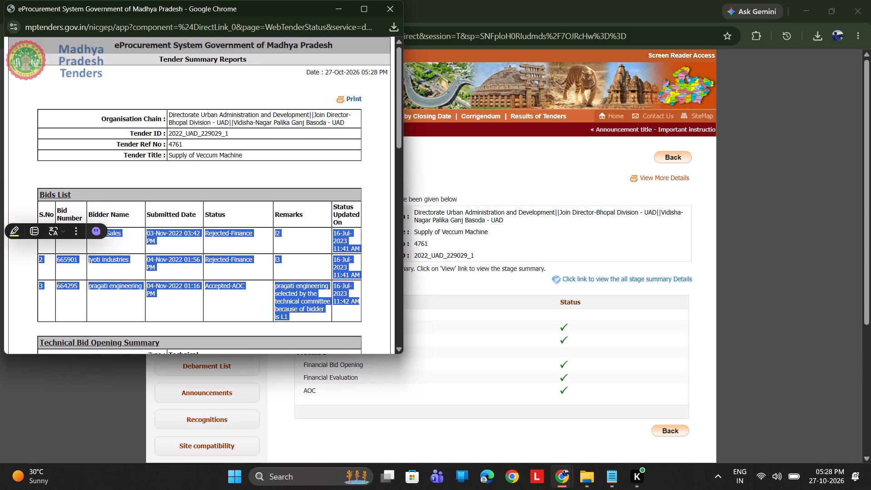
key("ctrl+c")
key("ctrl+c")
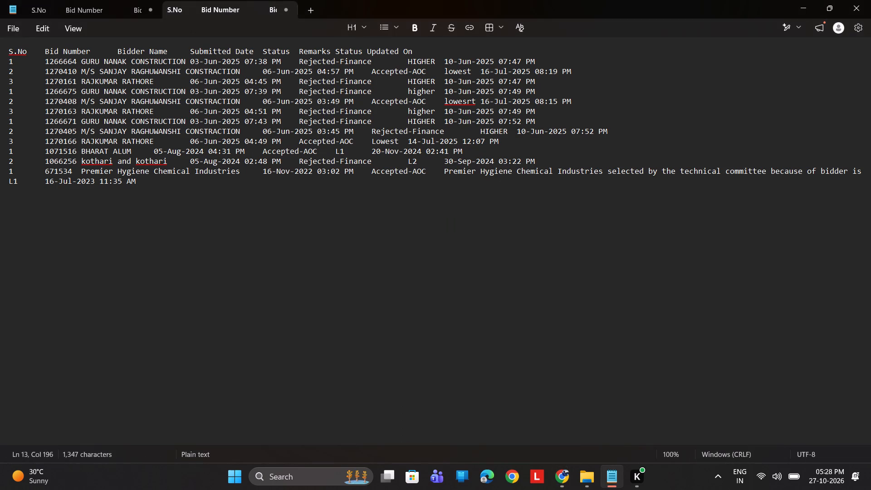
key("Return")
key("ctrl+v")
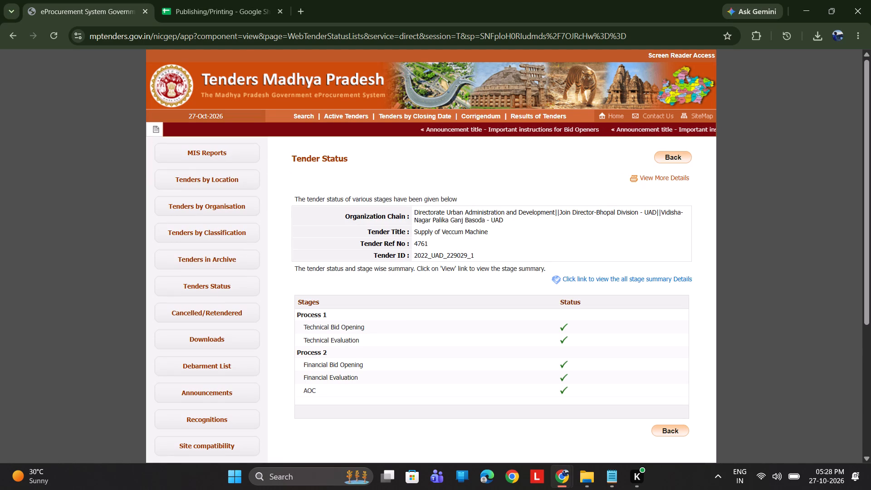
Return to the tender results in Chrome and open the all-stage summary of tender 2020_PWDRB_79176_1.
left_click(670, 433)
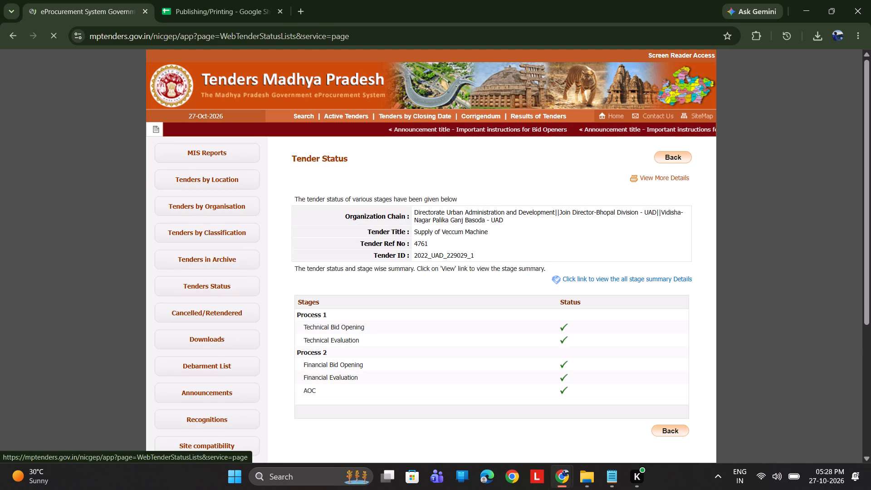
scroll(633, 367, "down", 5)
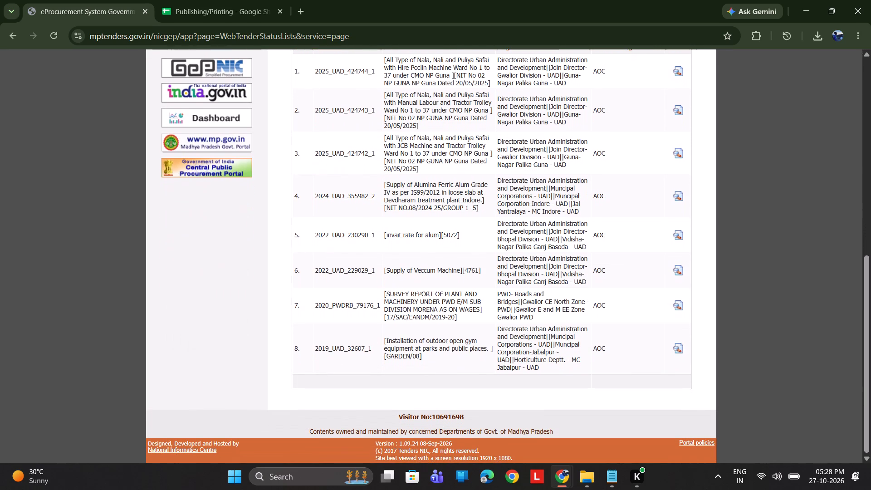
left_click(677, 306)
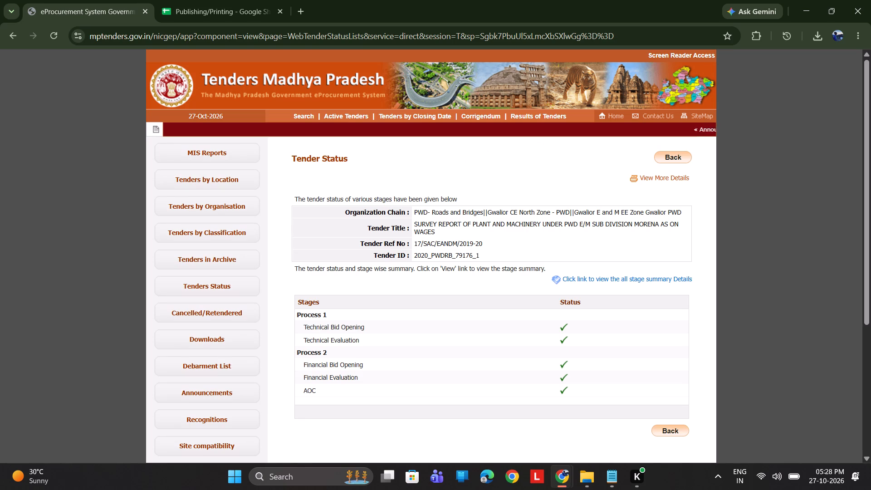
left_click(633, 279)
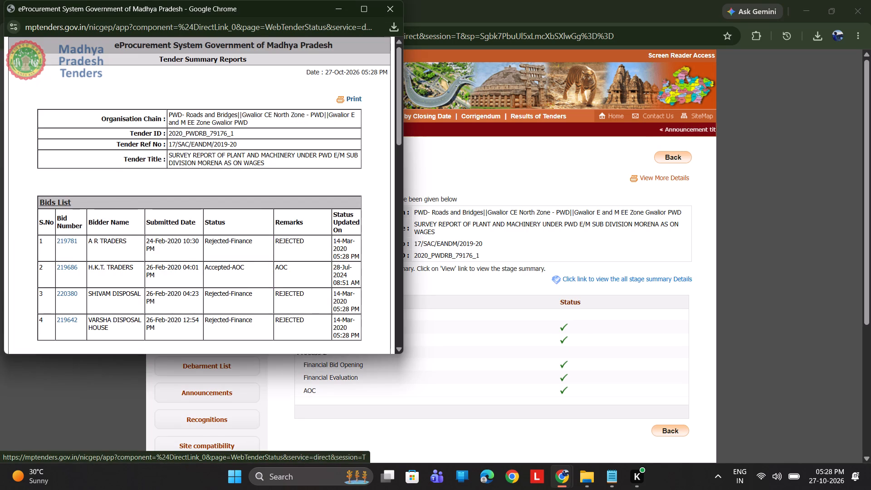
Copy the Bids List rows of tender 2020_PWDRB_79176_1, without headings, onto a new line at the end of the Notepad document.
left_click(358, 333)
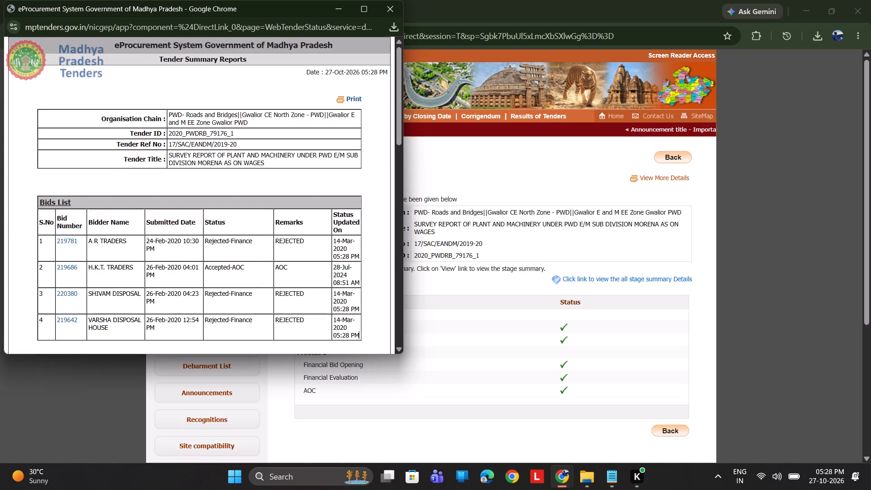
left_click_drag(358, 333, 38, 243)
key("ctrl+c")
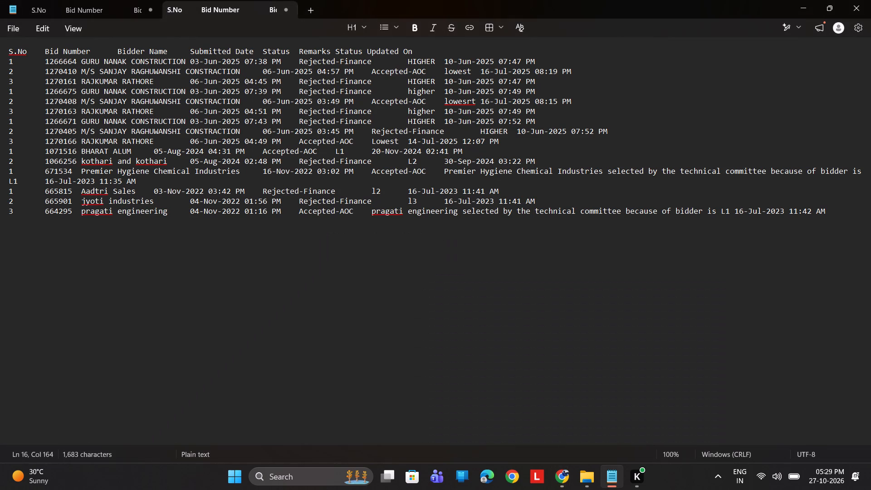
key("Return")
key("ctrl+v")
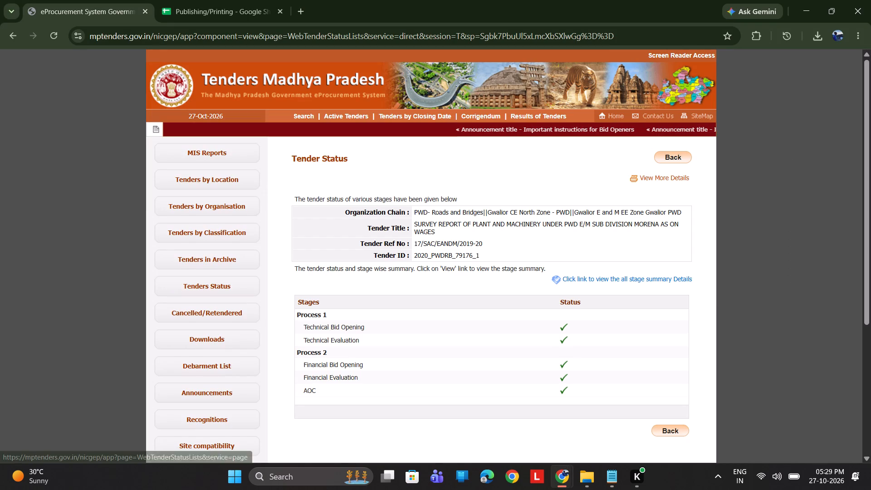
Return to the tender results in Chrome and open the Bids List in the all-stage summary of tender 2019_UAD_32607_1.
left_click(666, 431)
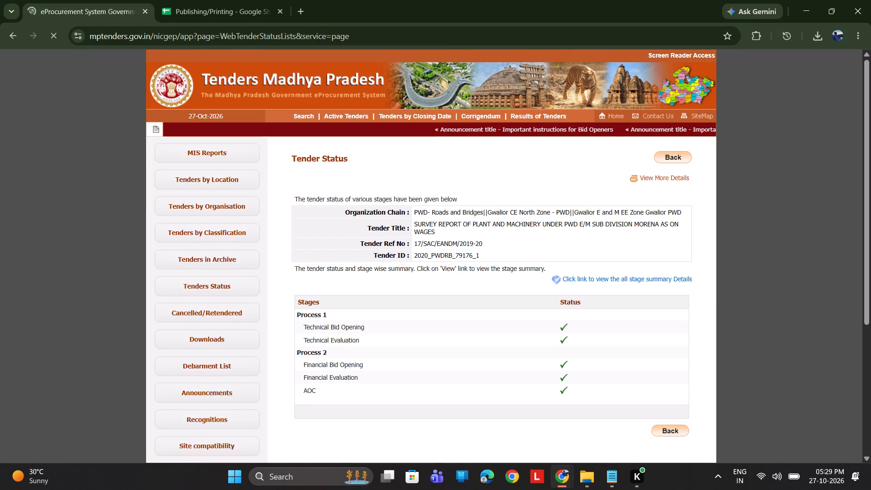
scroll(610, 380, "down", 5)
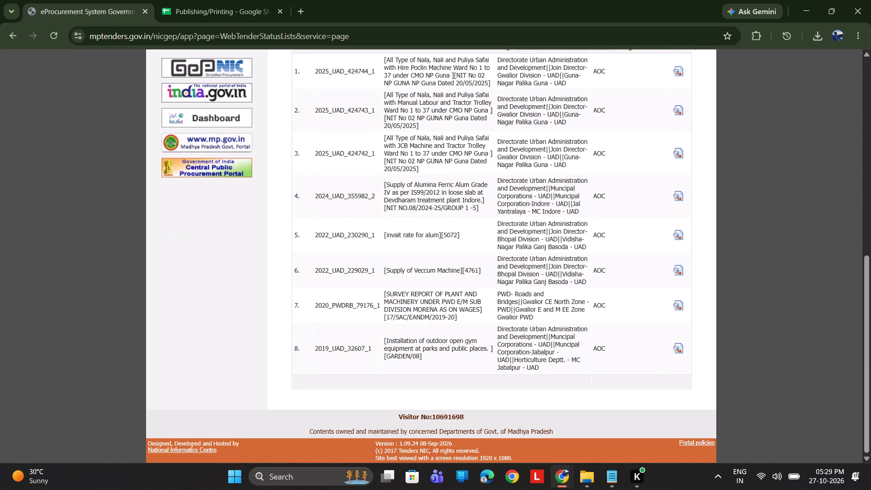
left_click(676, 352)
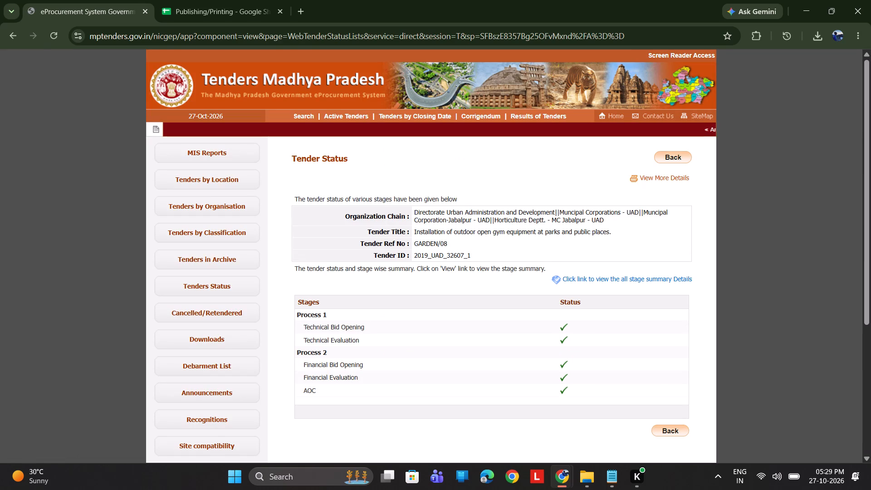
left_click(613, 277)
scroll(302, 299, "down", 3)
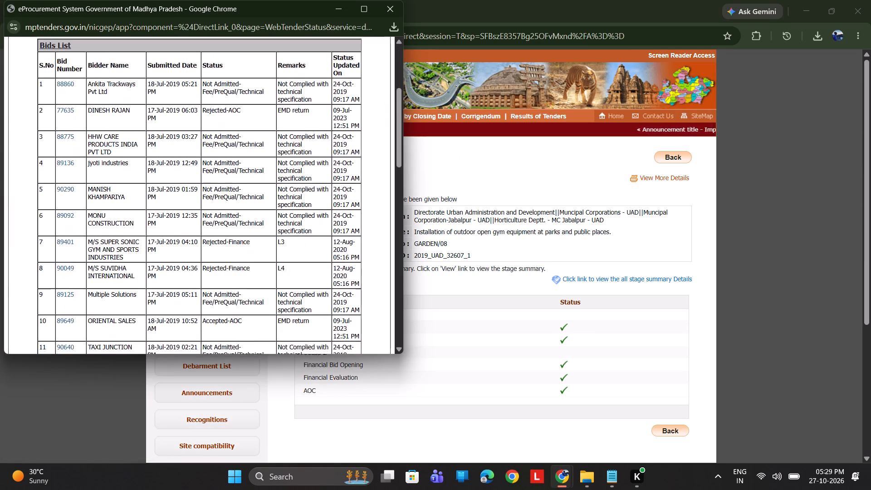
Copy the Bids List rows of tender 2019_UAD_32607_1, without headings, onto a new line at the end of the Notepad document.
scroll(302, 299, "down", 2)
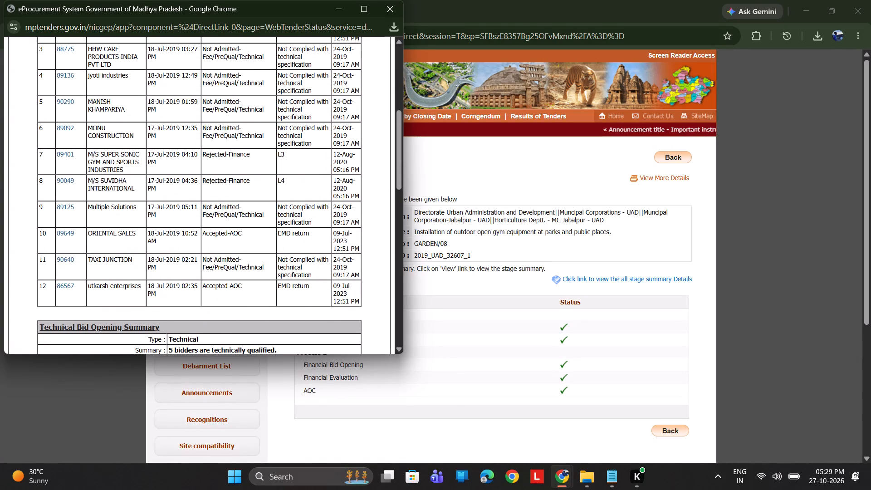
left_click_drag(360, 300, 186, 11)
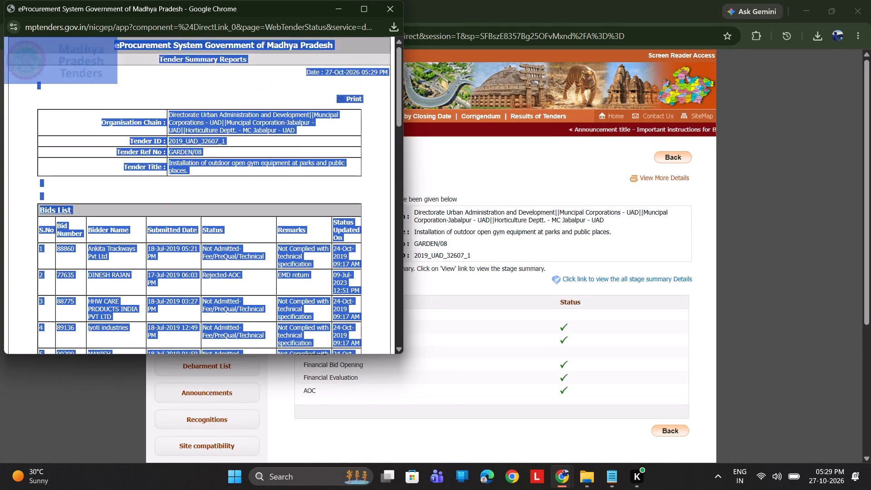
left_click_drag(186, 11, 38, 251)
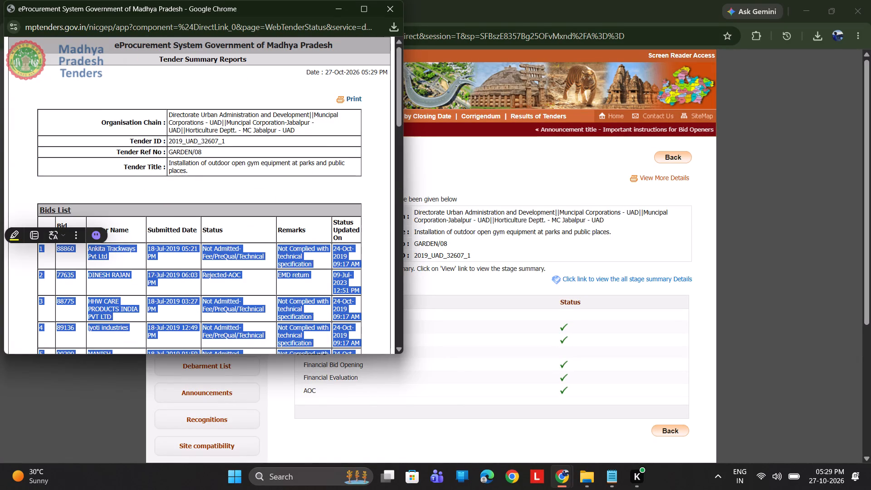
key("ctrl+c")
left_click(347, 321)
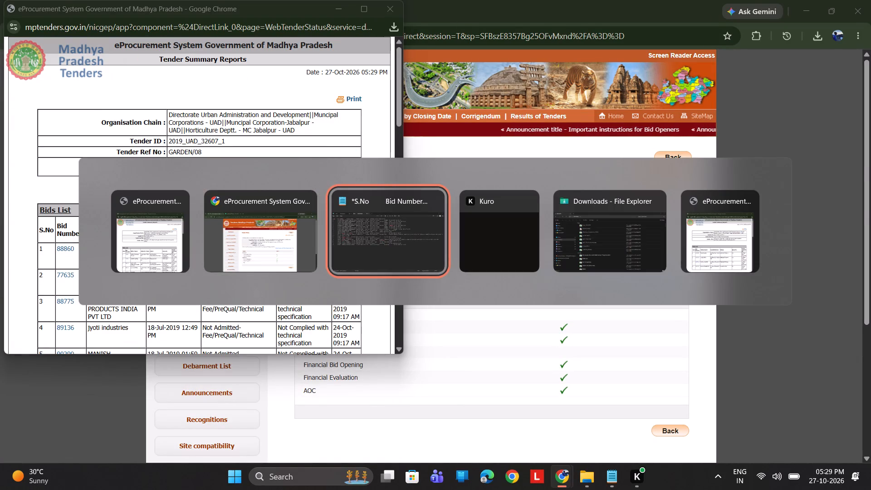
key("Return")
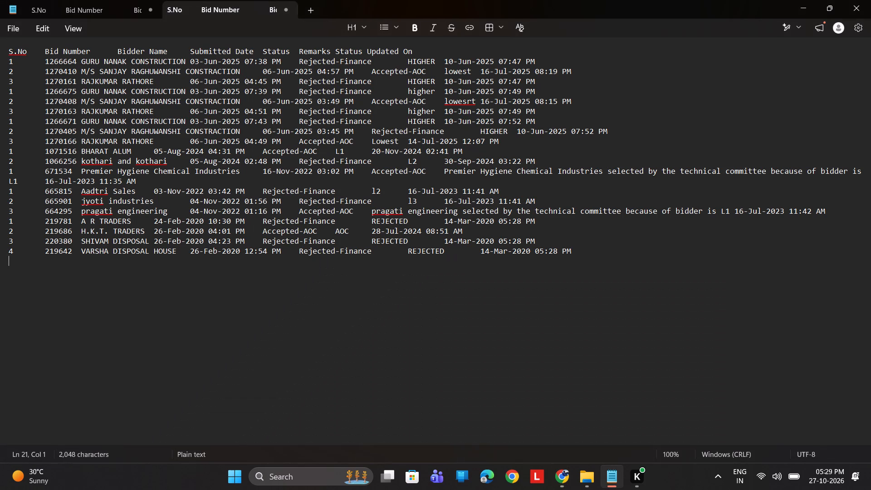
key("ctrl+v")
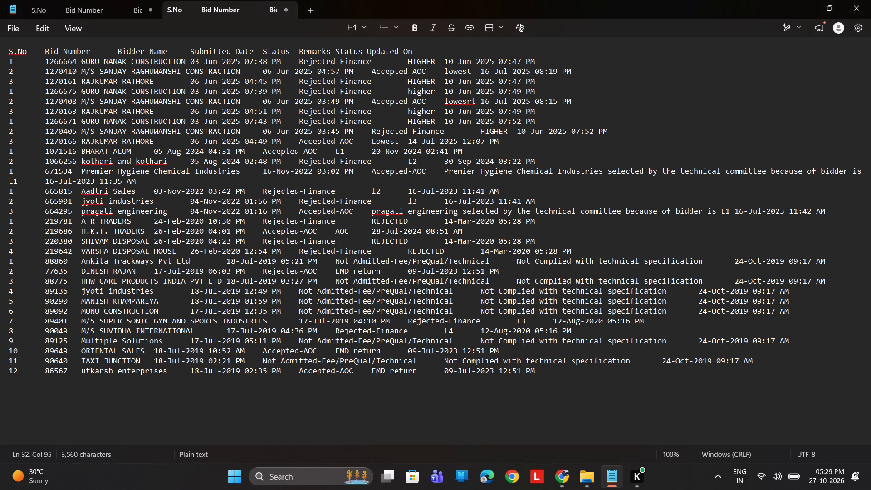
Copy the entire Notepad document, from the S.No heading row through the last bid row.
scroll(317, 268, "up", 3)
left_click_drag(545, 382, 0, 59)
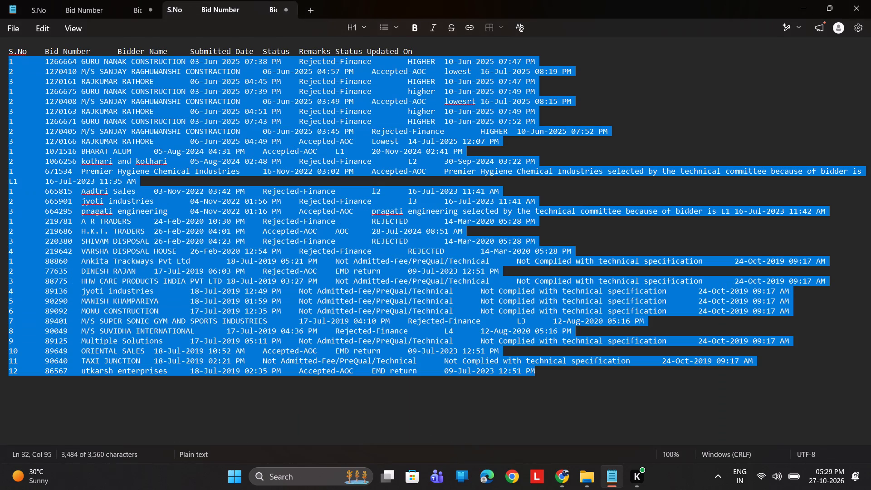
left_click_drag(0, 59, 0, 51)
key("ctrl+c")
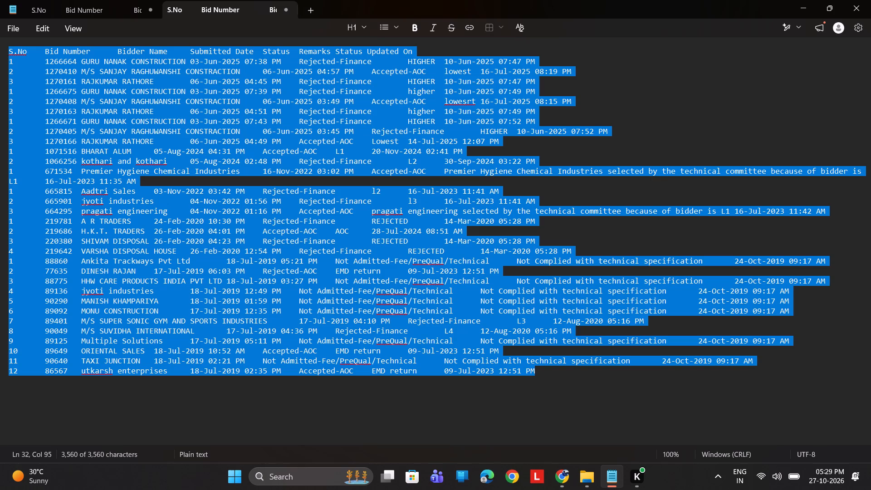
left_click(189, 112)
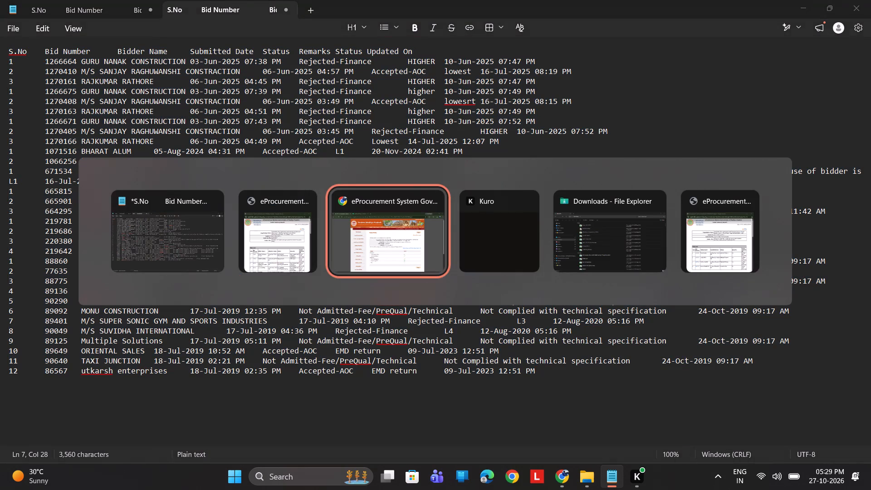
Switch to the Publishing/Printing spreadsheet in Chrome and clear all existing data in A1:G51.
left_click(163, 0)
scroll(413, 416, "down", 6)
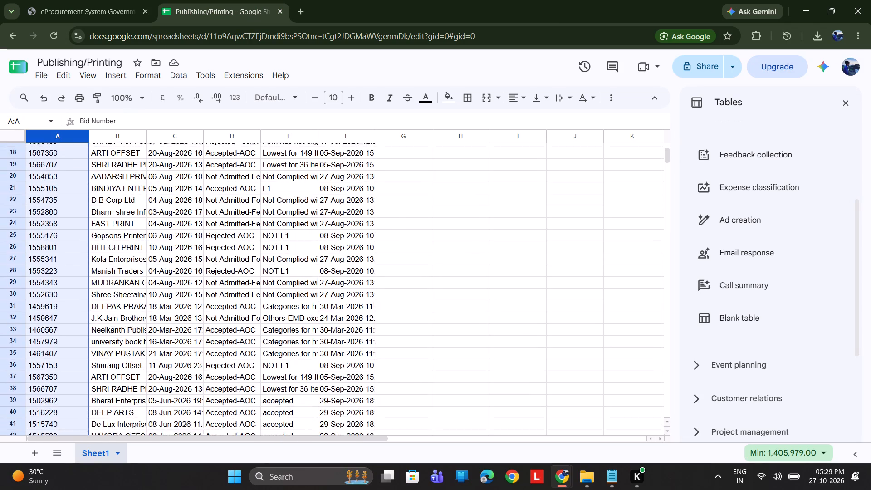
scroll(413, 416, "down", 2)
scroll(413, 416, "up", 1)
left_click_drag(378, 342, 82, 127)
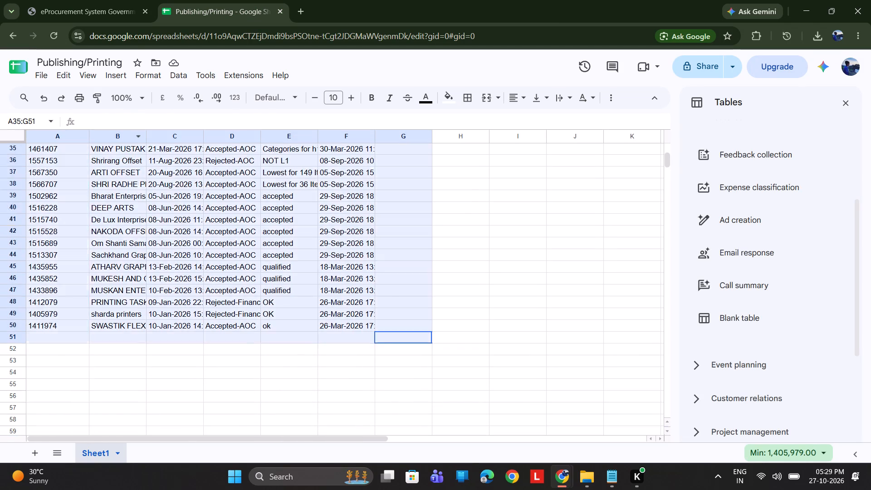
left_click_drag(82, 127, 26, 132)
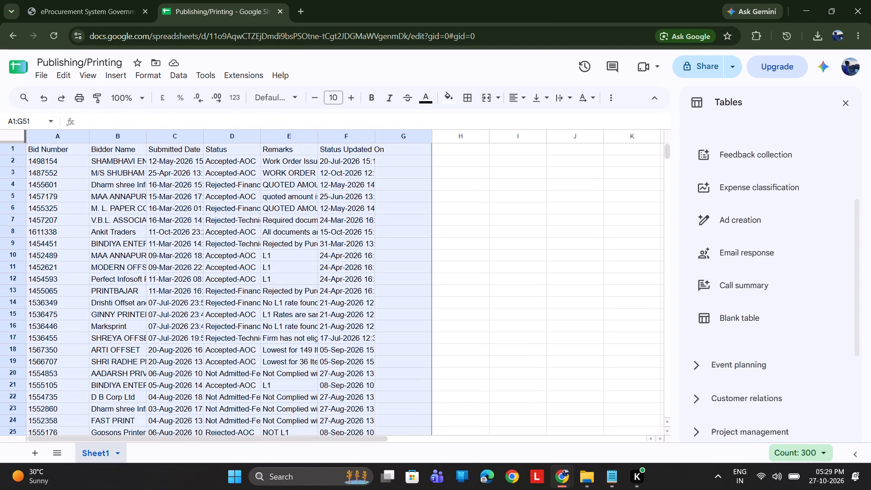
key("BackSpace")
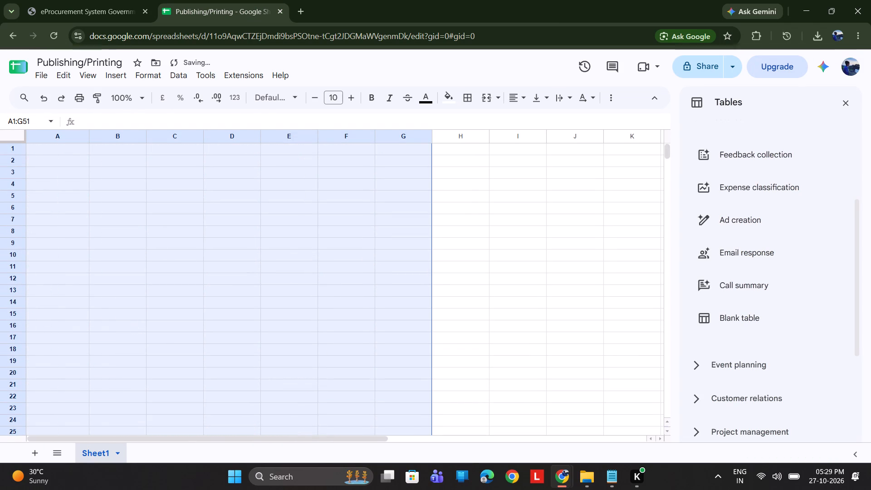
Paste the copied bid data into the sheet starting at cell A1 and left-align the pasted range.
left_click(51, 149)
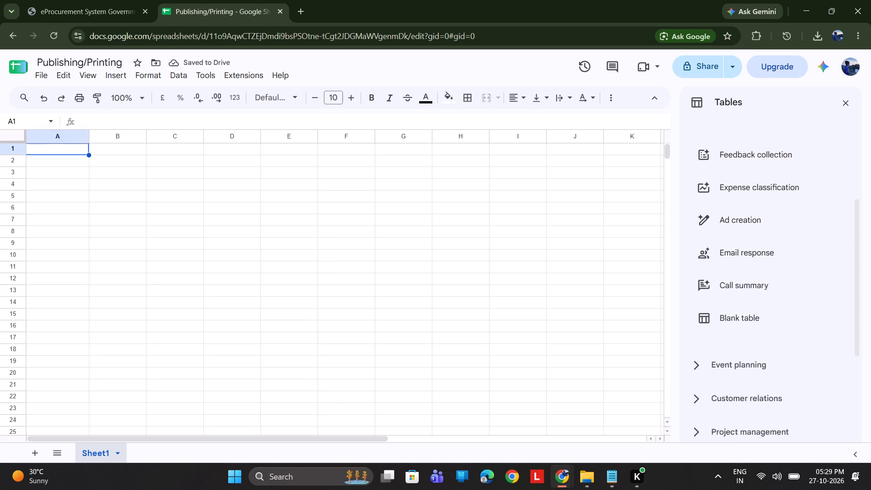
key("ctrl+v")
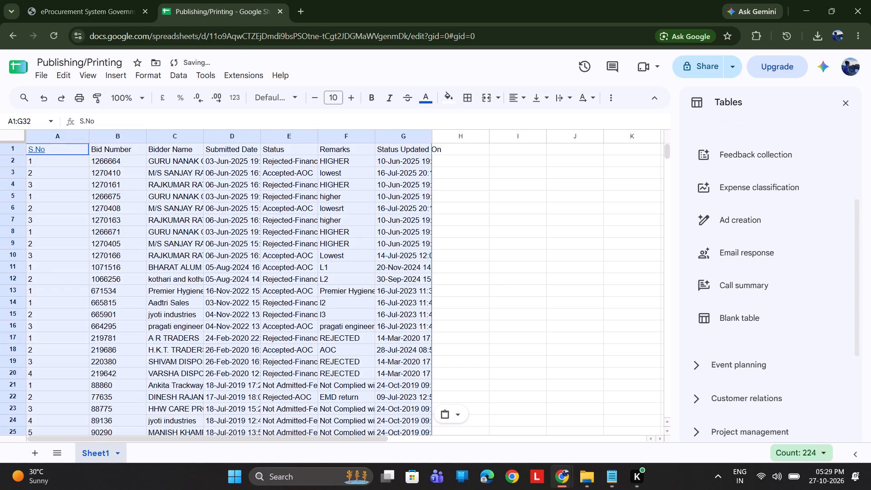
left_click(519, 91)
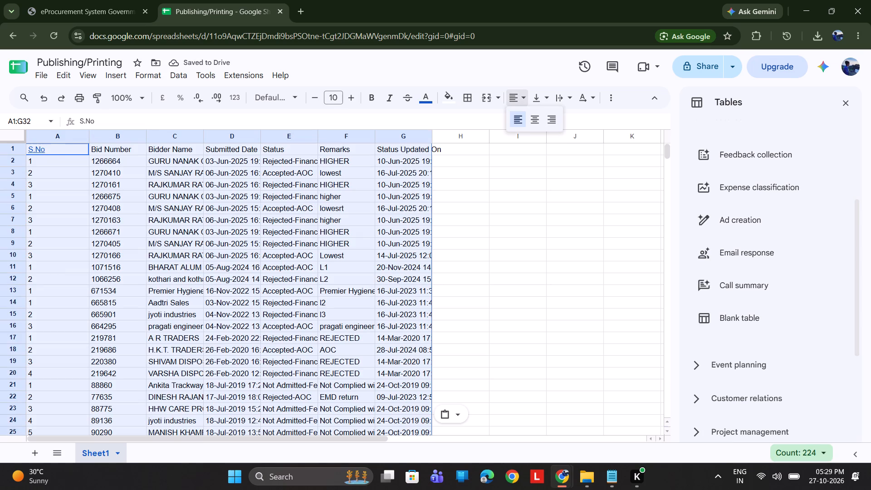
left_click(516, 120)
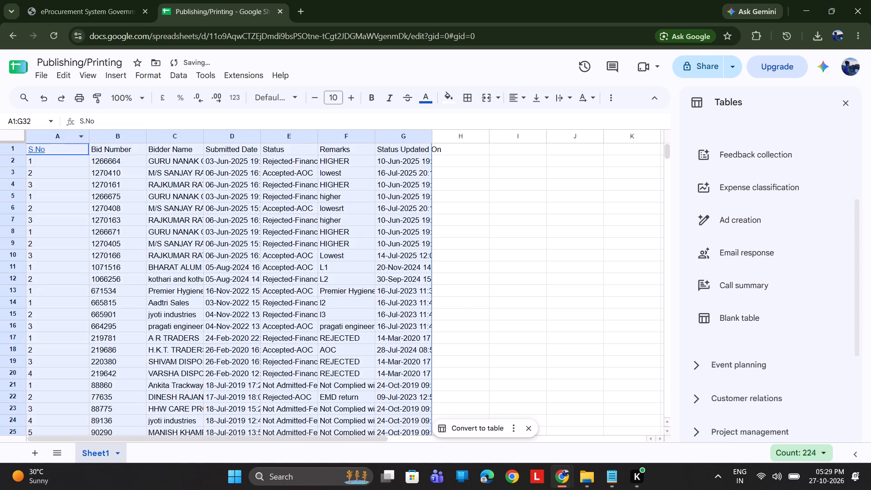
Delete the S.No column from the sheet so that Bid Number is the first column.
left_click(80, 136)
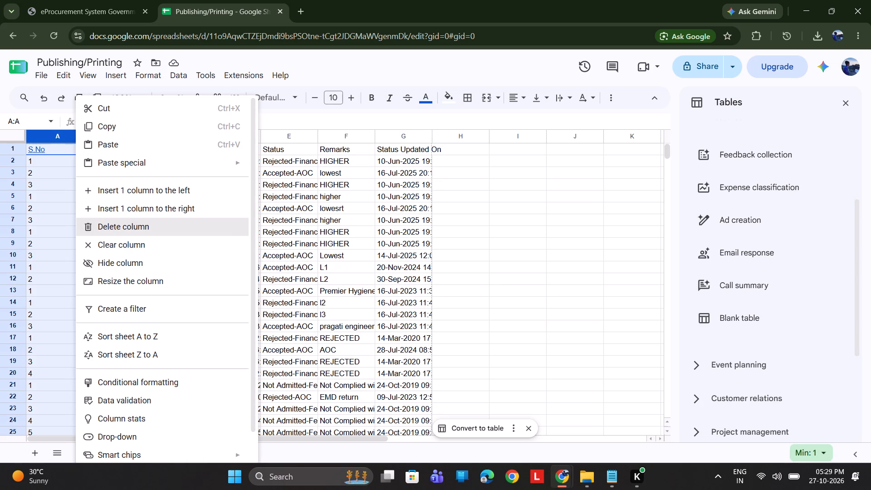
left_click(163, 225)
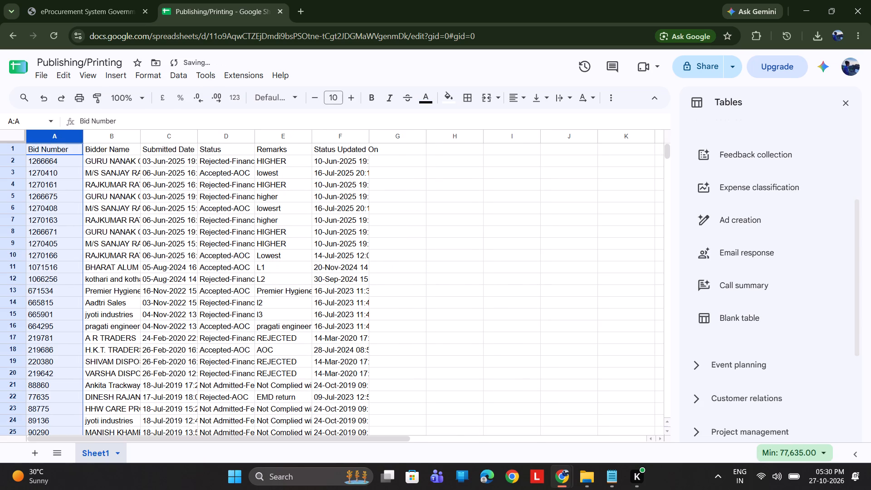
scroll(396, 304, "down", 5)
scroll(396, 304, "up", 7)
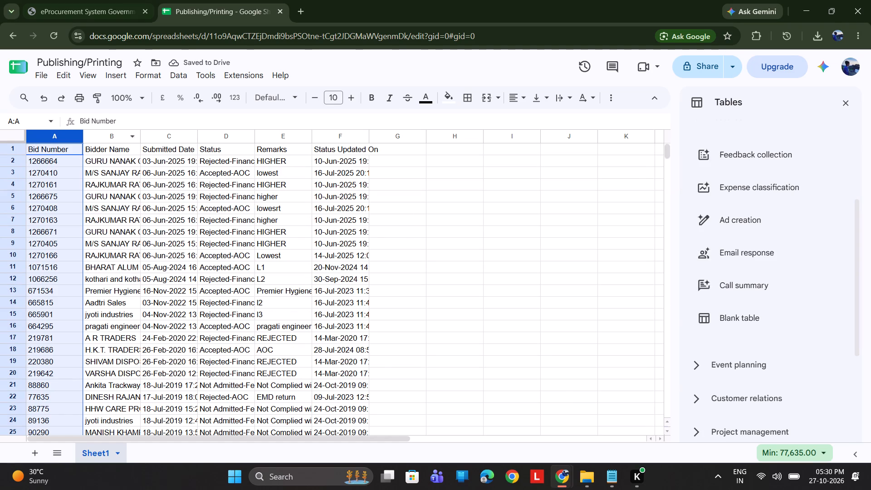
Rename the spreadsheet as Public Health Products, copying the name from the Product Category on the portal's Tender Status search page.
left_click(103, 0)
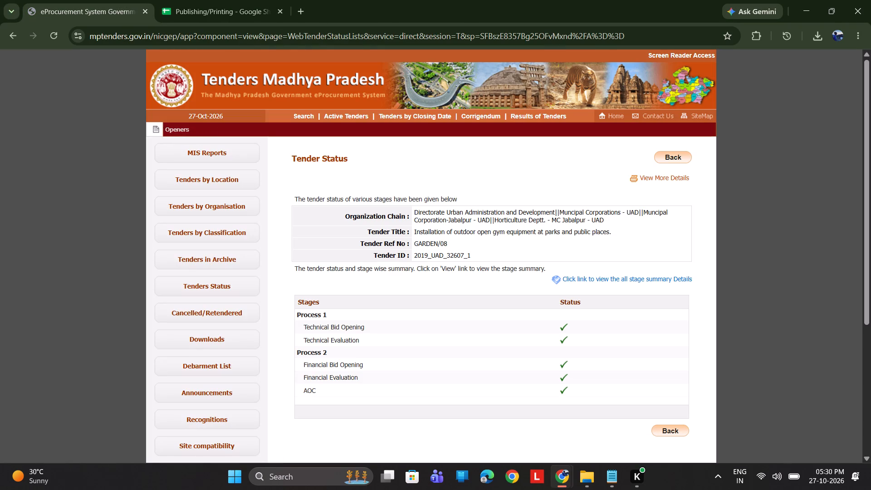
left_click(673, 433)
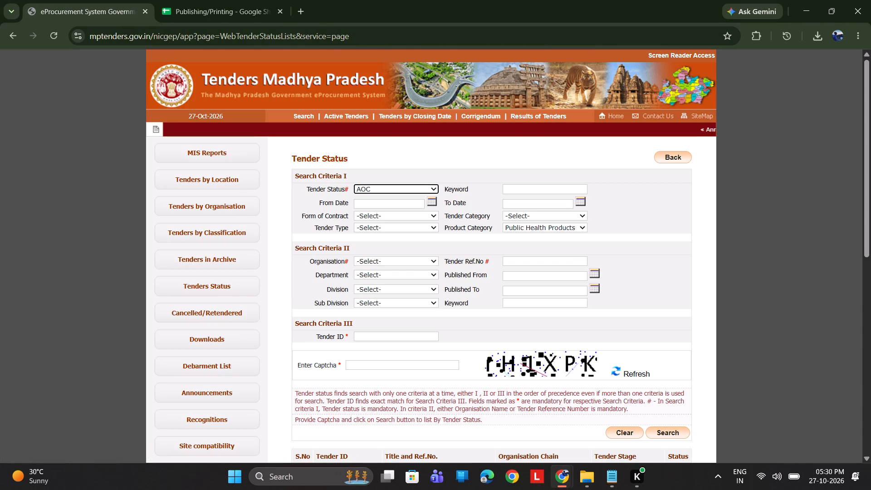
left_click_drag(592, 229, 505, 225)
key("ctrl+c")
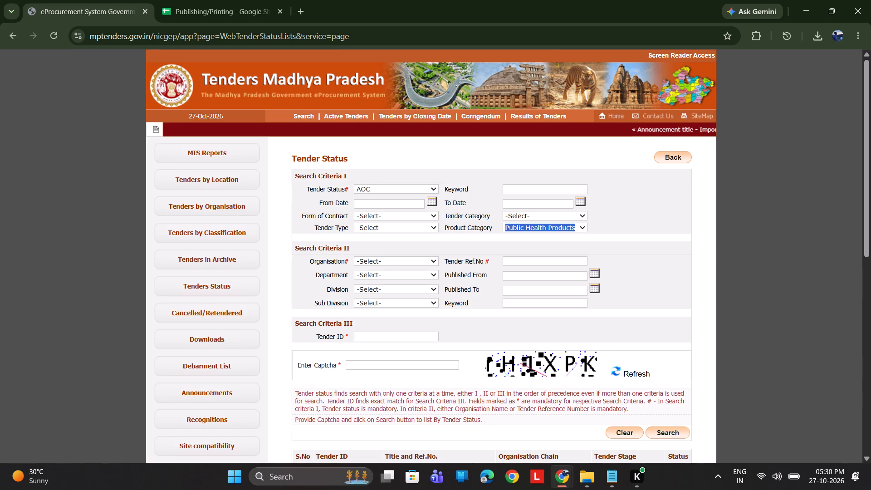
left_click(628, 208)
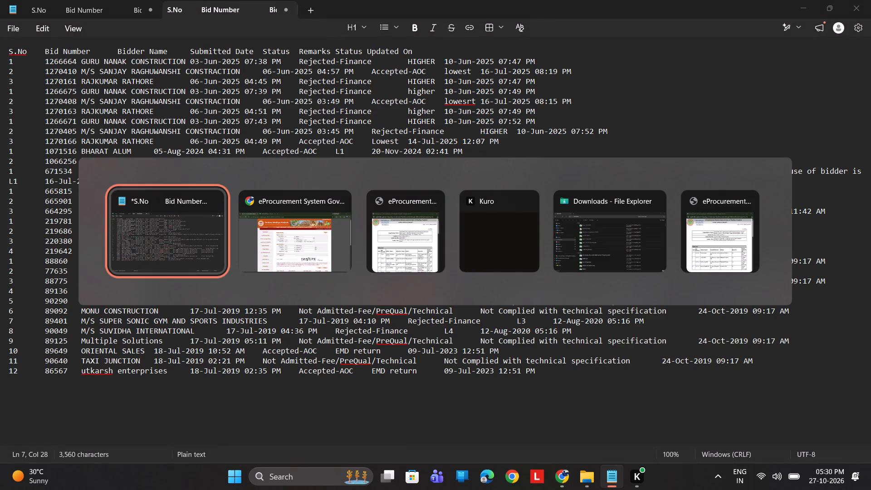
left_click(207, 0)
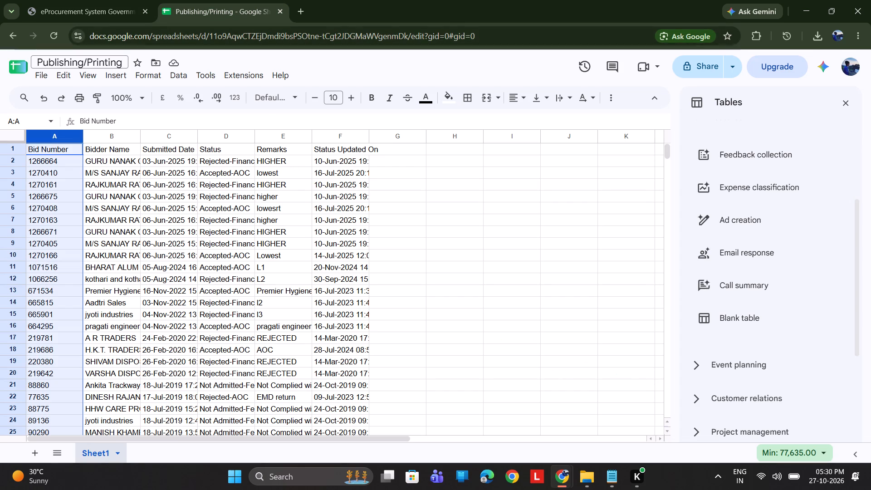
left_click_drag(122, 62, 18, 59)
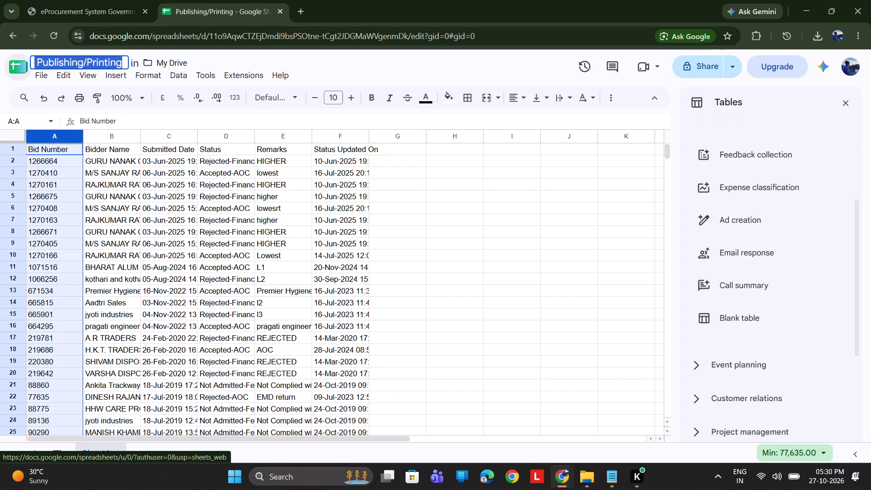
key("ctrl+v")
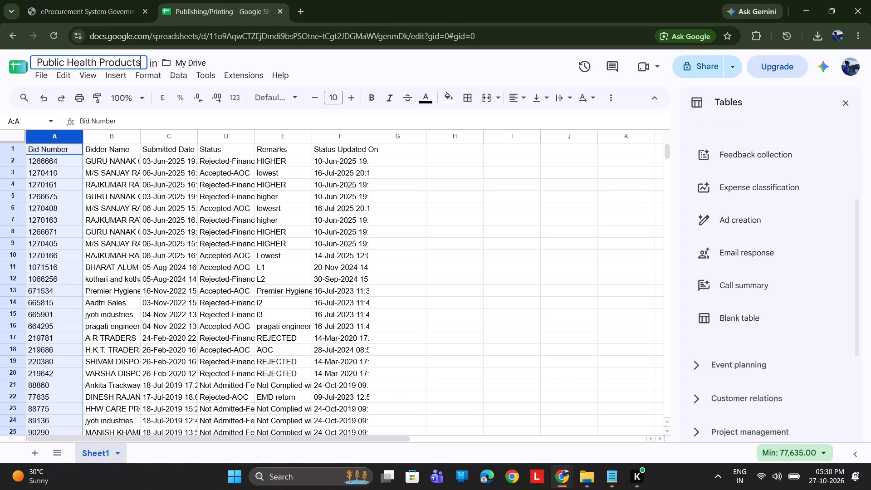
Download the Public Health Products spreadsheet as a Microsoft Excel (.xlsx) file and close the leftover tender summary window.
left_click(44, 73)
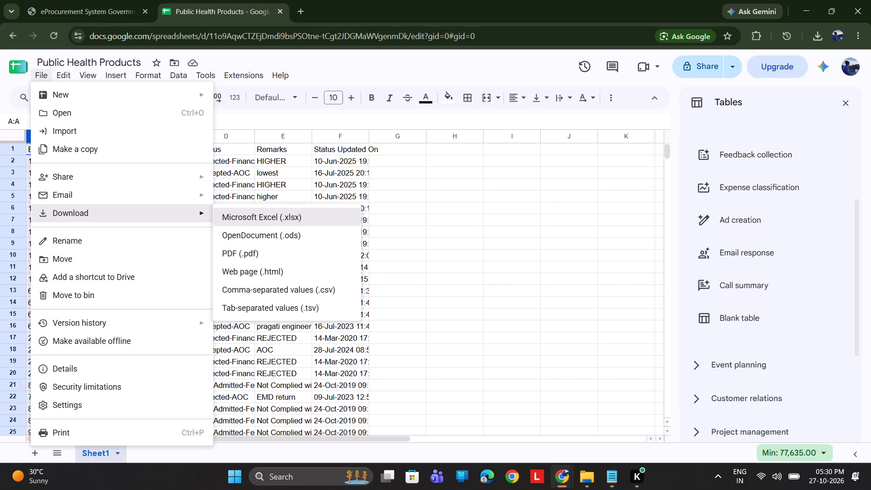
left_click(260, 215)
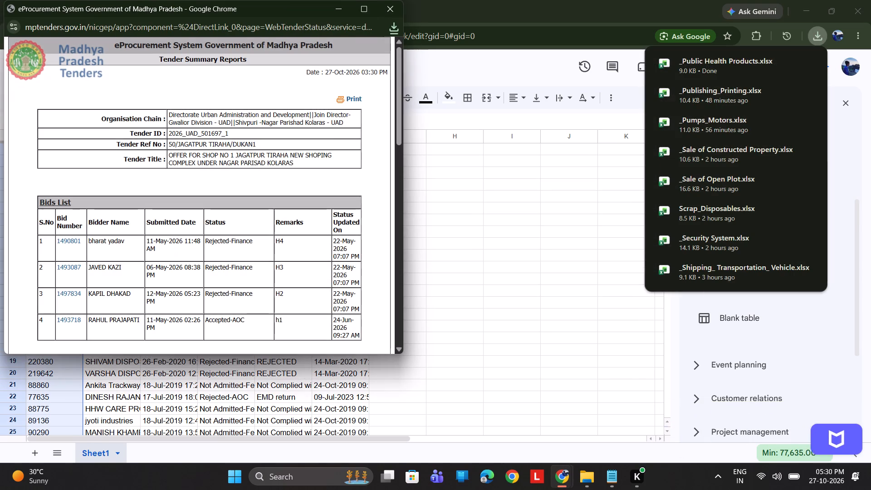
left_click(389, 8)
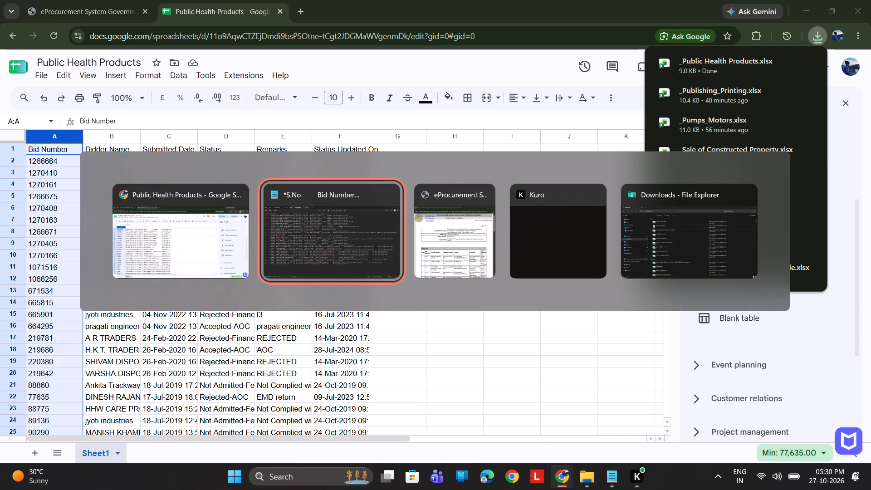
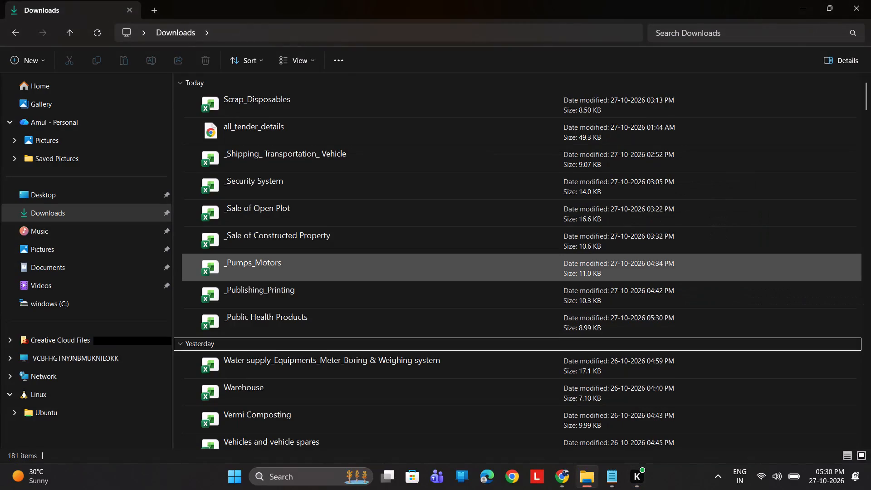
Return from Downloads to the portal's Tender Status page, set Product Category to Power Tiller with Trailer and Accessories, and start entering the captcha.
scroll(351, 254, "up", 6)
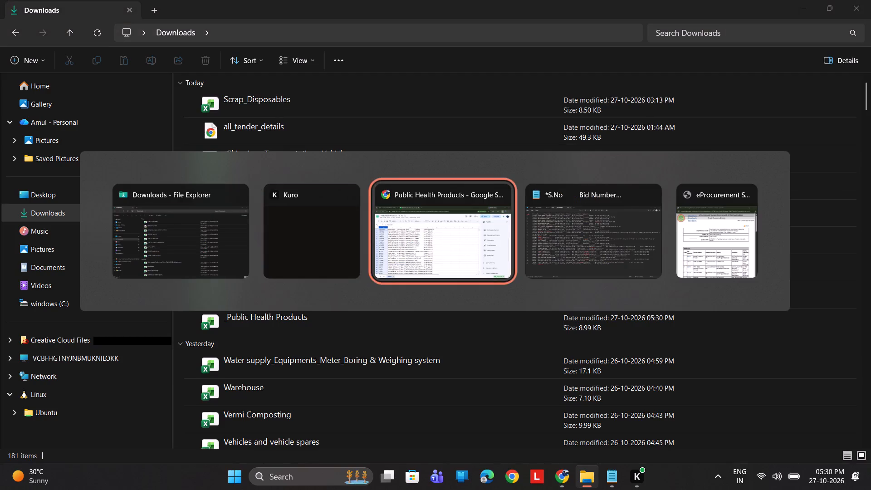
left_click(477, 318)
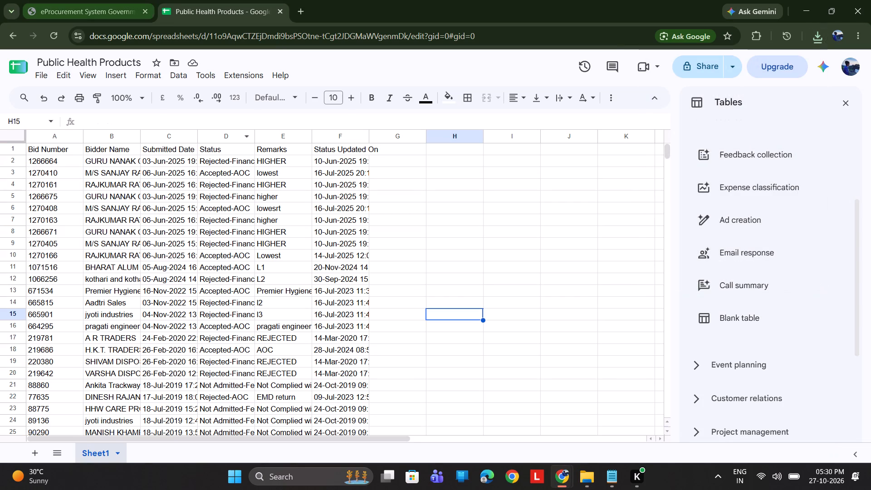
left_click(69, 0)
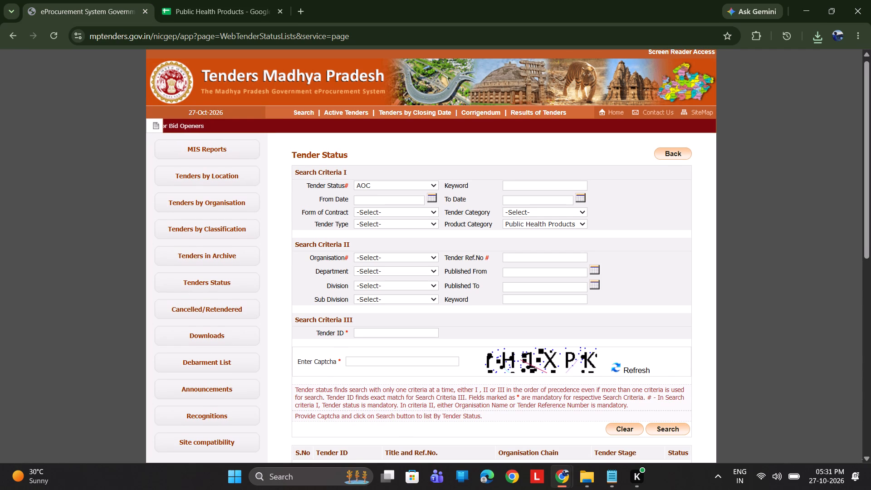
left_click(568, 217)
left_click(563, 228)
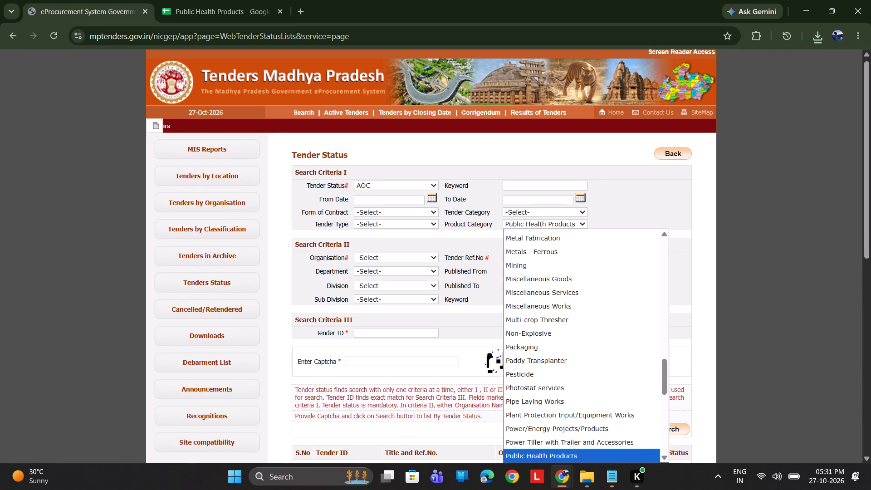
scroll(585, 381, "down", 2)
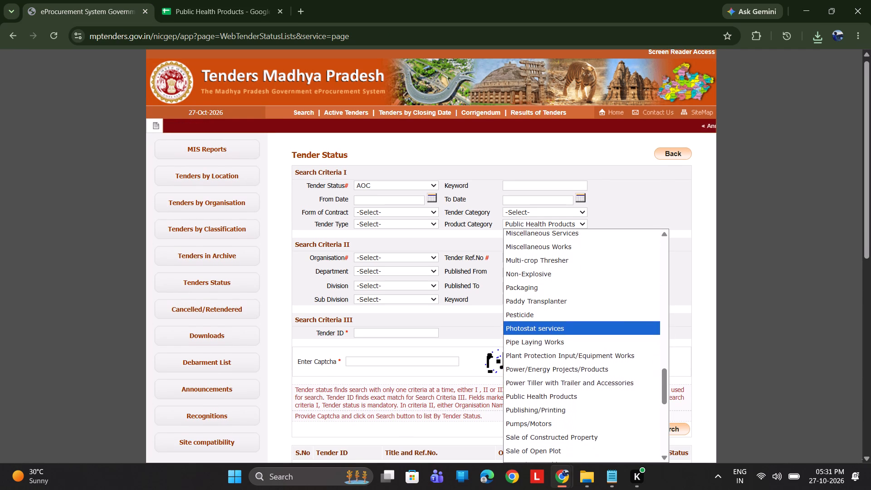
left_click(548, 378)
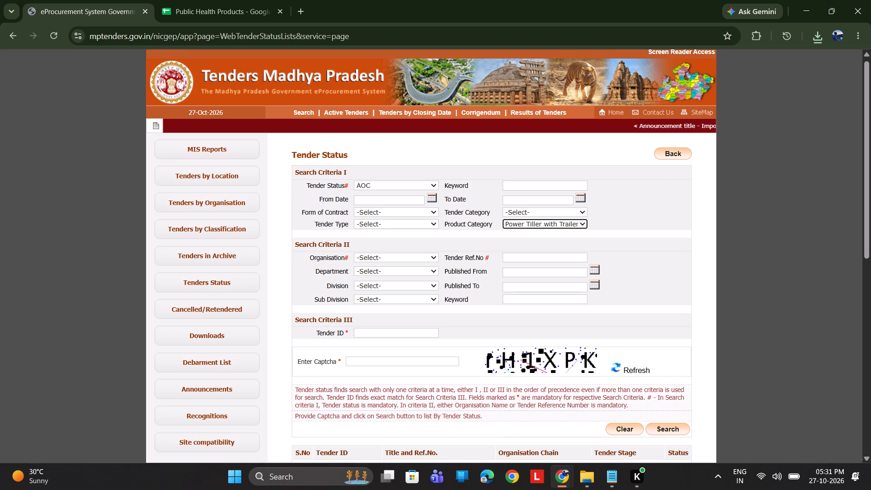
left_click(418, 363)
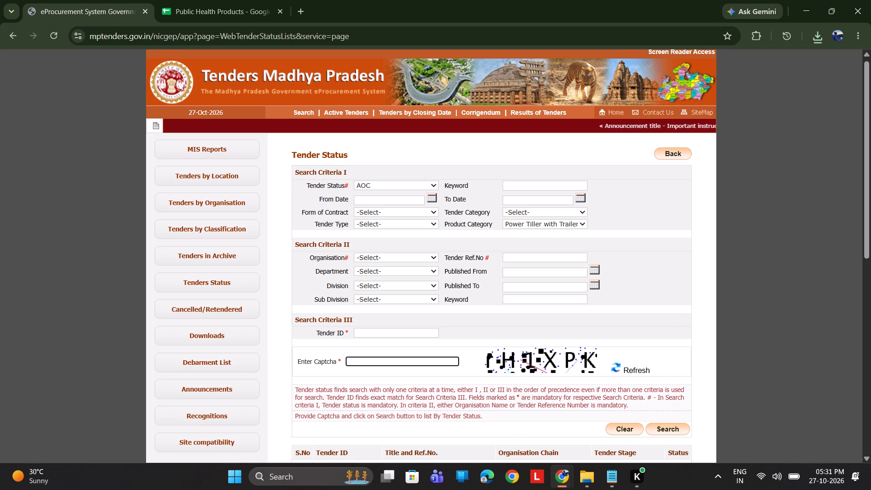
key("r")
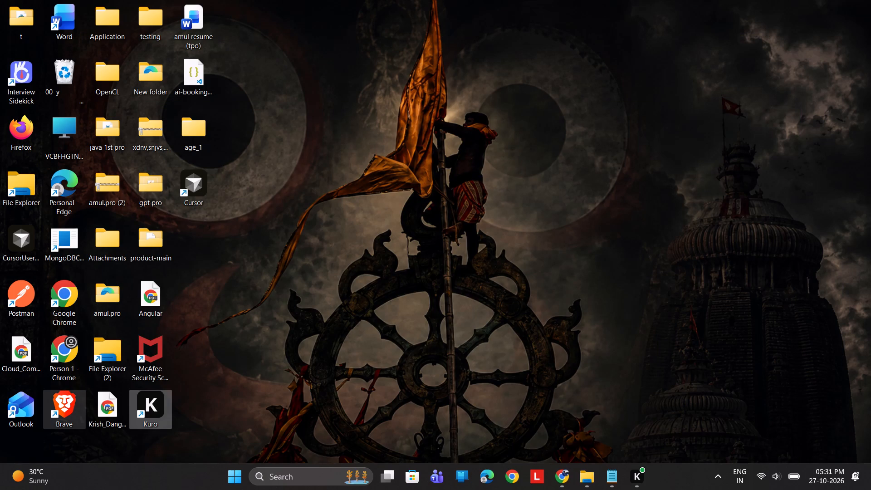
Open Brave, pause the current YouTube video, search for "tere liye mandir jau" and play Navjot Ahuja - Khat (Official Audio).
double_click(60, 403)
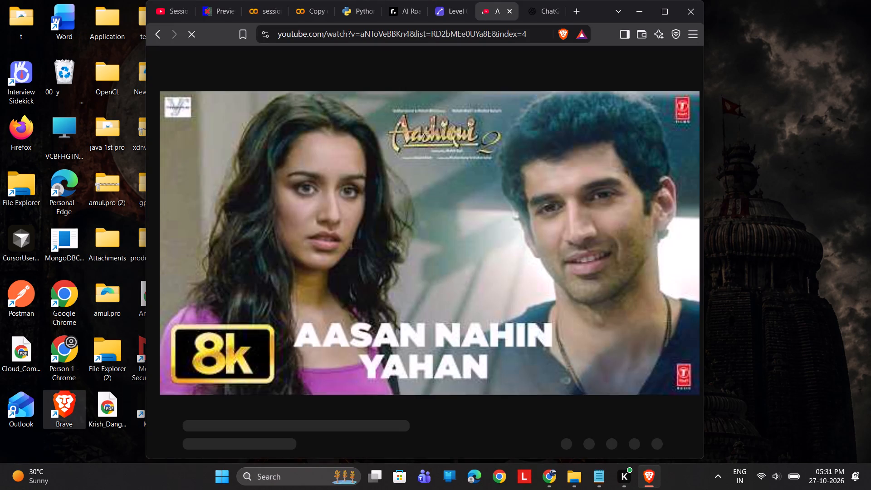
left_click(402, 213)
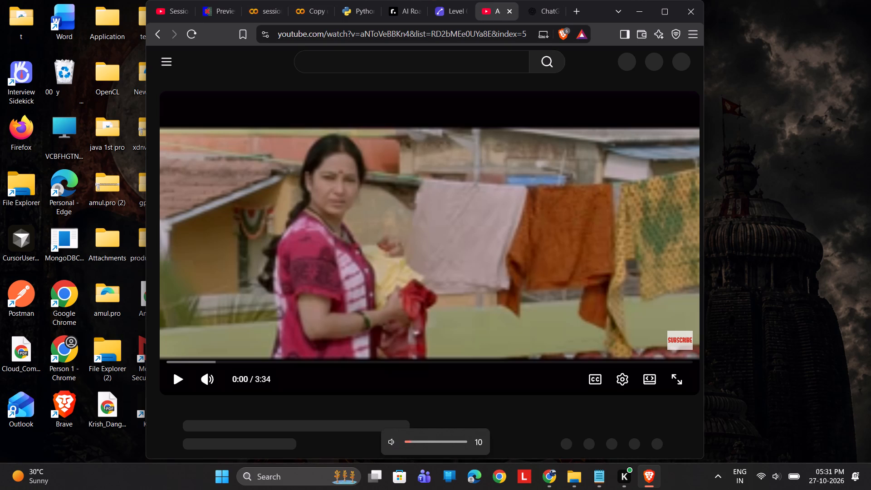
left_click(453, 62)
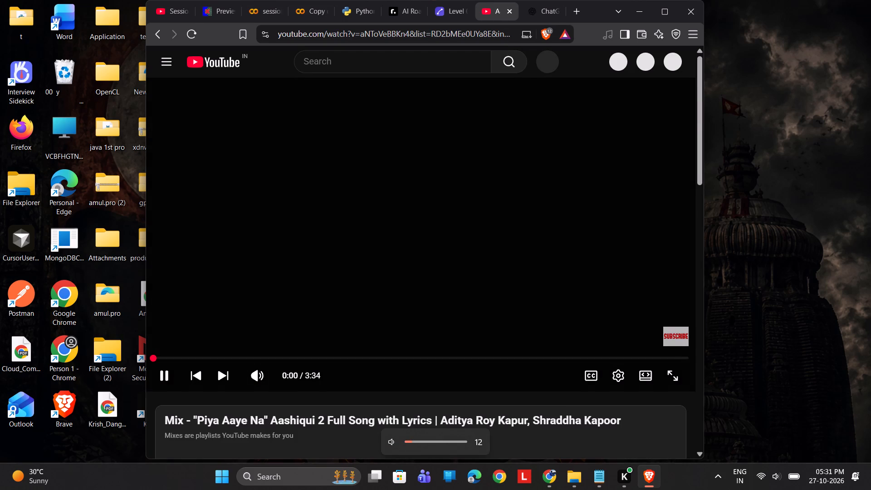
left_click(660, 10)
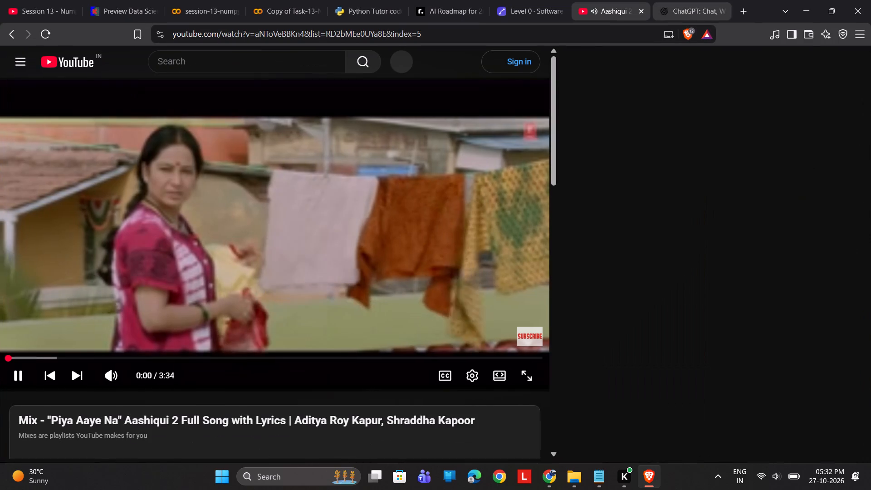
left_click(355, 206)
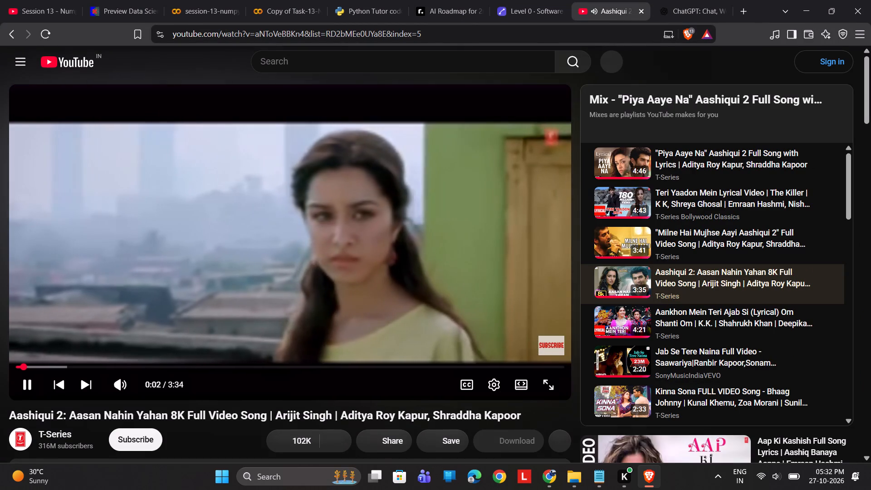
left_click(331, 245)
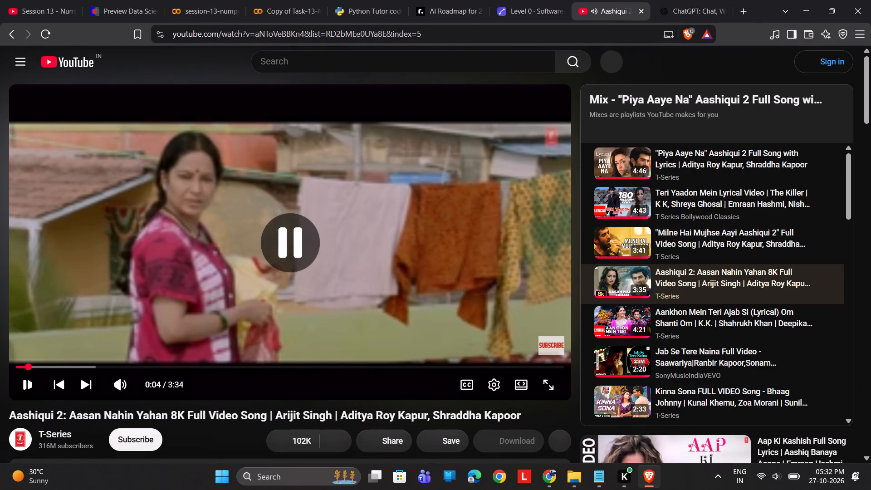
left_click(356, 57)
type("tar e")
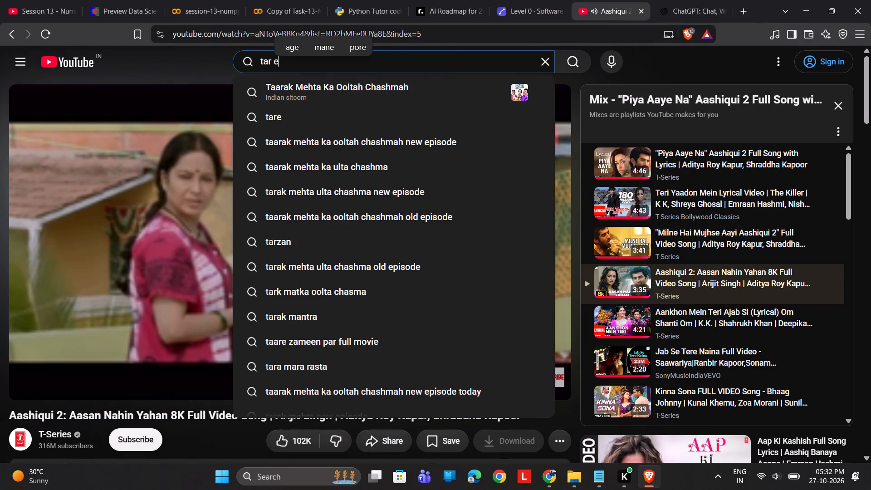
key("BackSpace")
key("BackSpace")
type("e bata na sa")
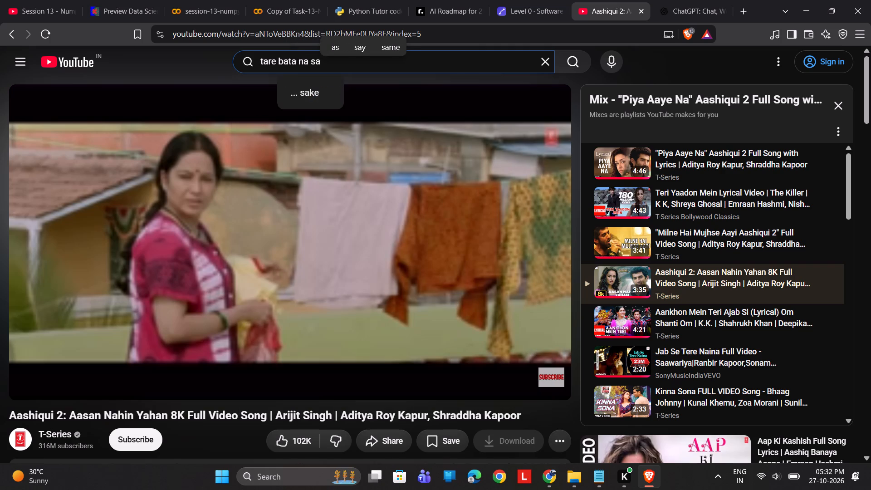
key("BackSpace")
key("BackSpace")
key("BackSpace")
key("BackSpace")
key("BackSpace")
key("BackSpace")
key("BackSpace")
key("BackSpace")
key("BackSpace")
key("BackSpace")
key("BackSpace")
key("BackSpace")
key("BackSpace")
key("BackSpace")
key("BackSpace")
key("BackSpace")
key("BackSpace")
key("BackSpace")
key("BackSpace")
key("BackSpace")
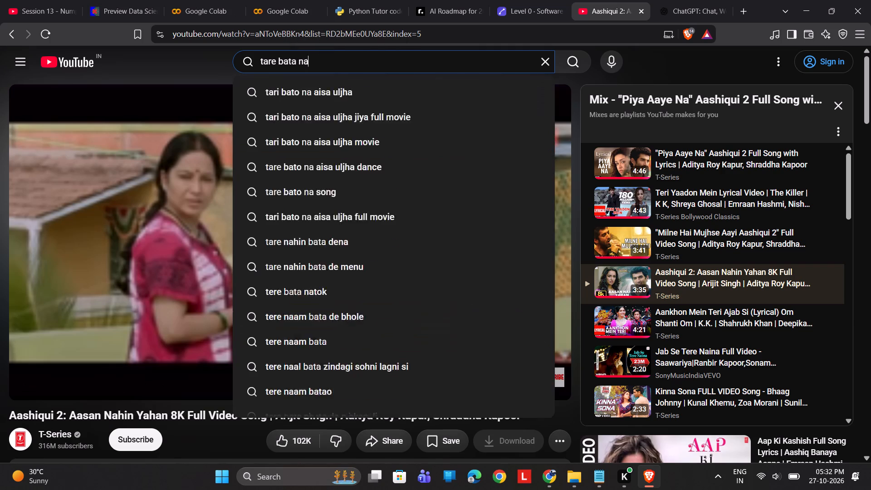
type("tare liye m")
left_click(384, 88)
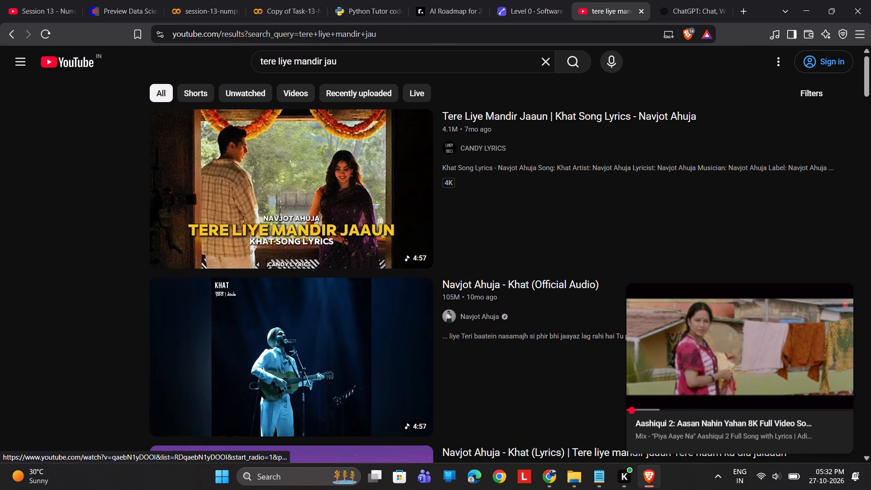
left_click(296, 354)
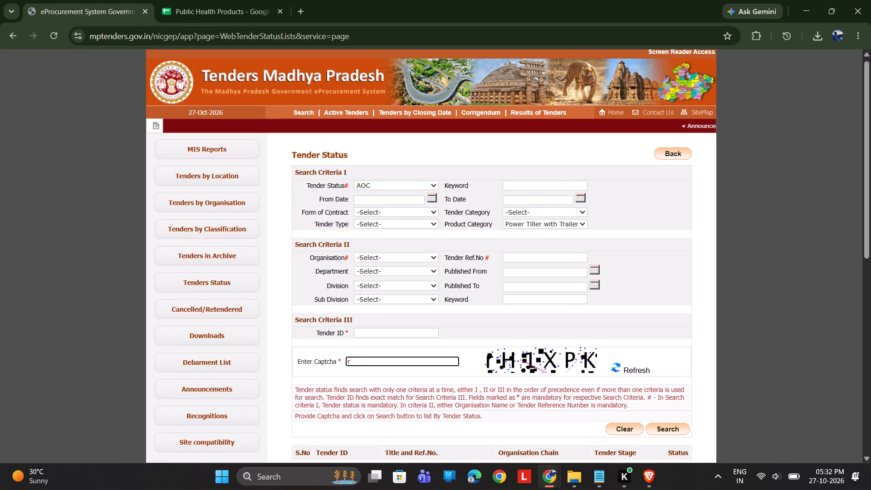
Back on the tender portal in Chrome, complete the captcha and search AOC tenders for Power Tiller with Trailer and Accessories.
key("shift+h")
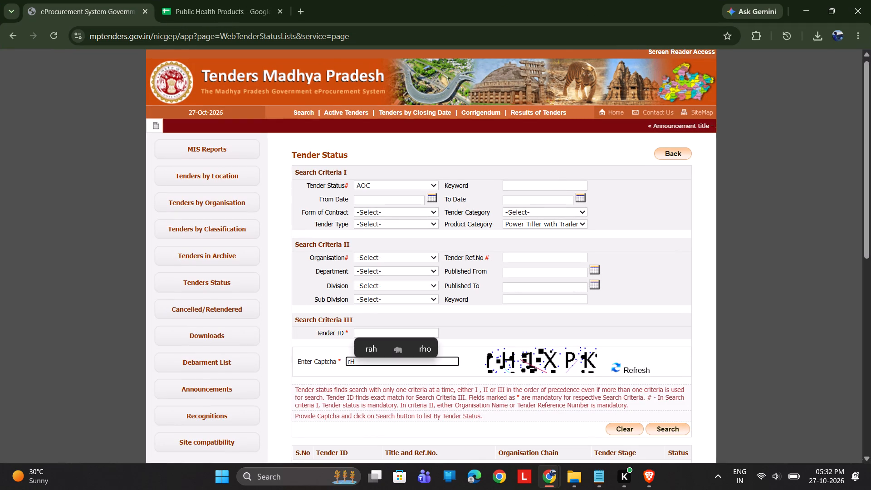
key("1")
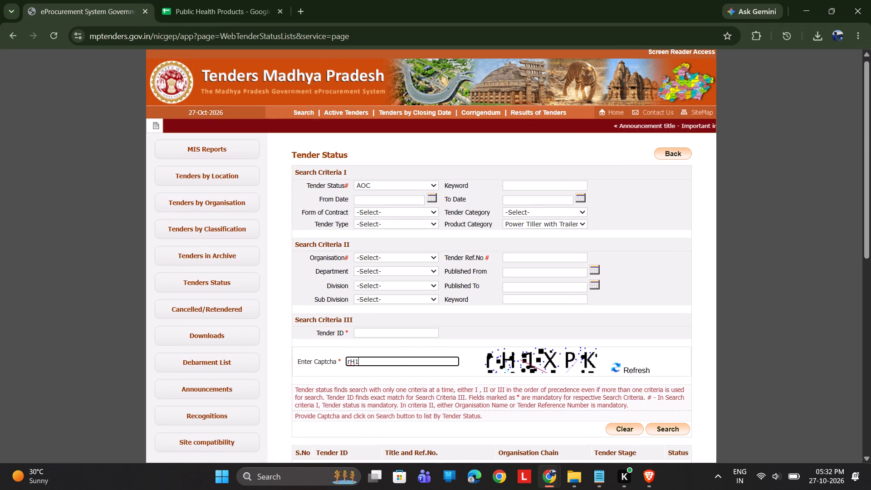
key("shift+x")
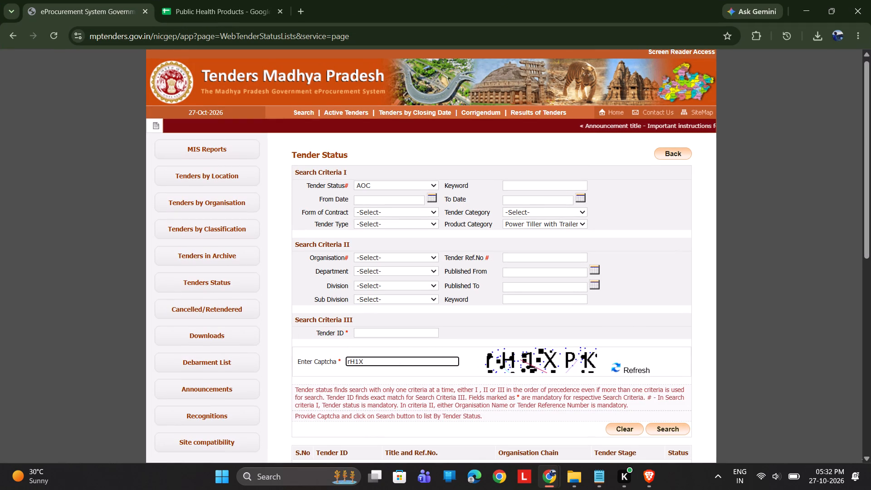
key("shift+p")
key("shift+k")
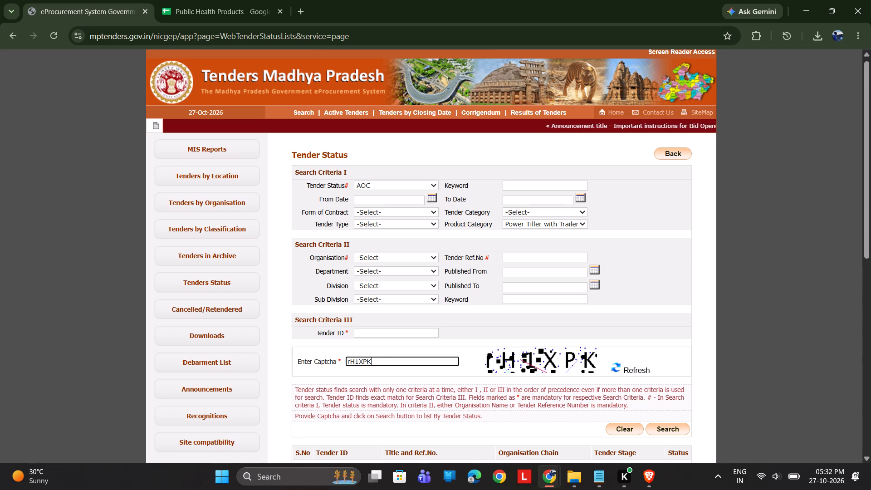
left_click(669, 423)
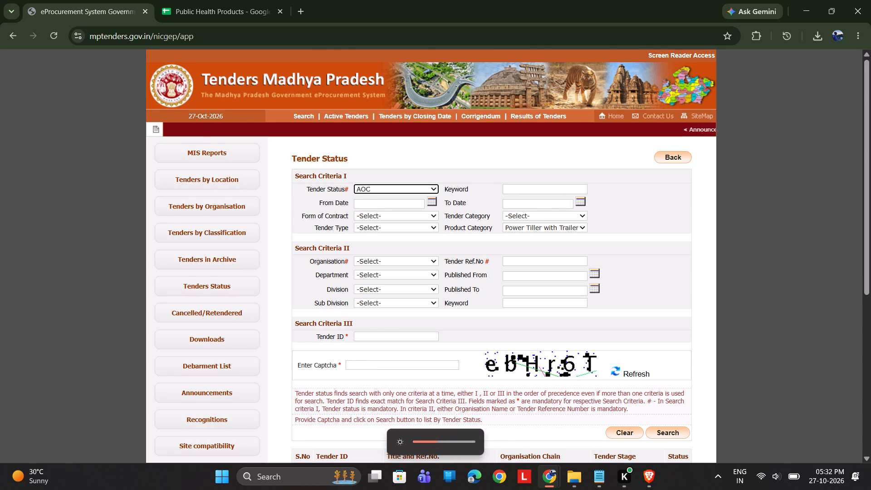
Check the listed tenders and reselect Power Tiller with Trailer and Accessories as the product category.
scroll(578, 334, "down", 5)
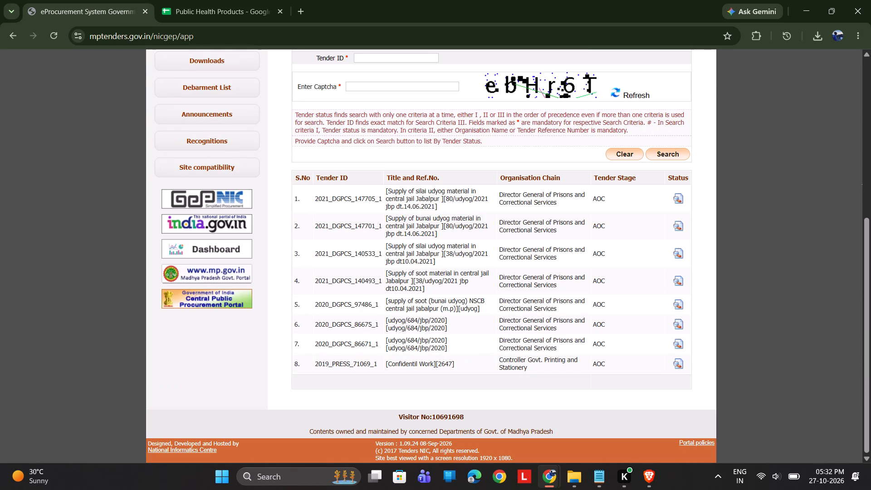
scroll(578, 334, "down", 1)
scroll(578, 334, "up", 2)
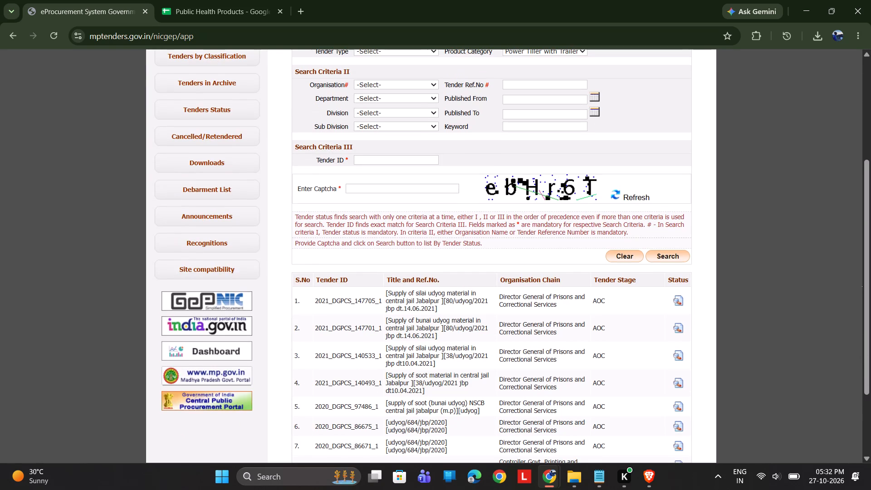
scroll(578, 334, "up", 4)
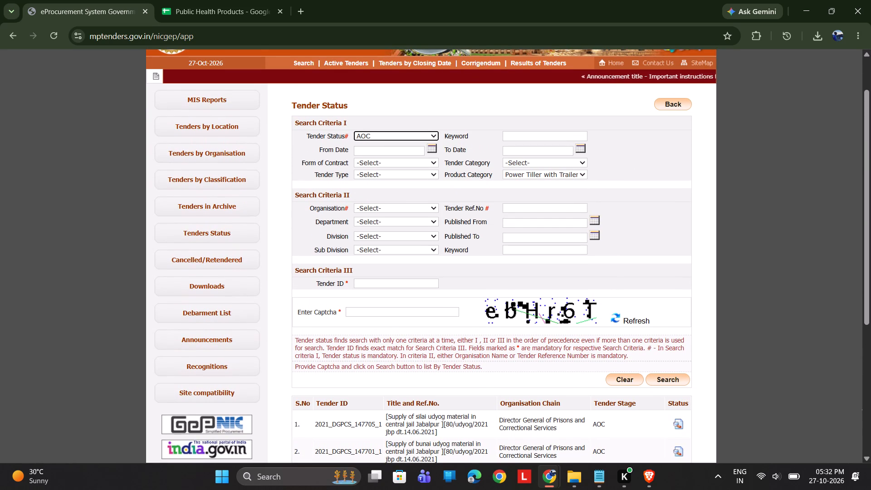
scroll(578, 334, "down", 1)
left_click(569, 161)
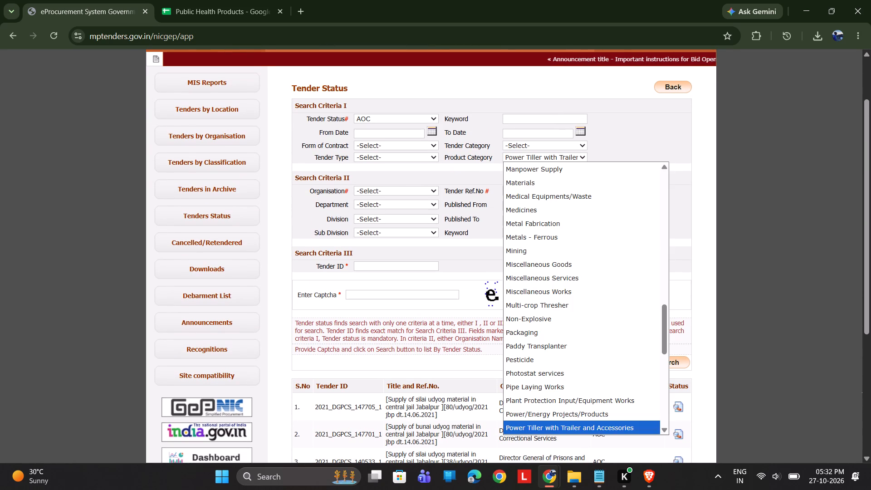
scroll(585, 337, "down", 1)
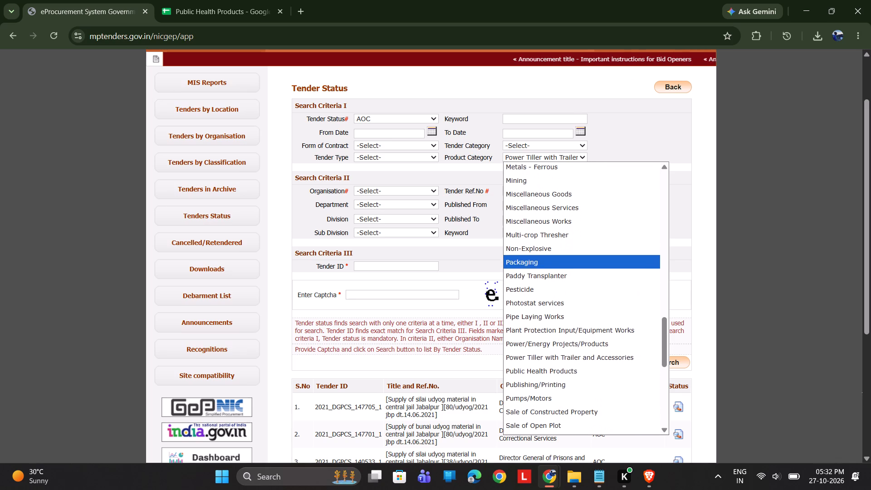
scroll(585, 337, "down", 1)
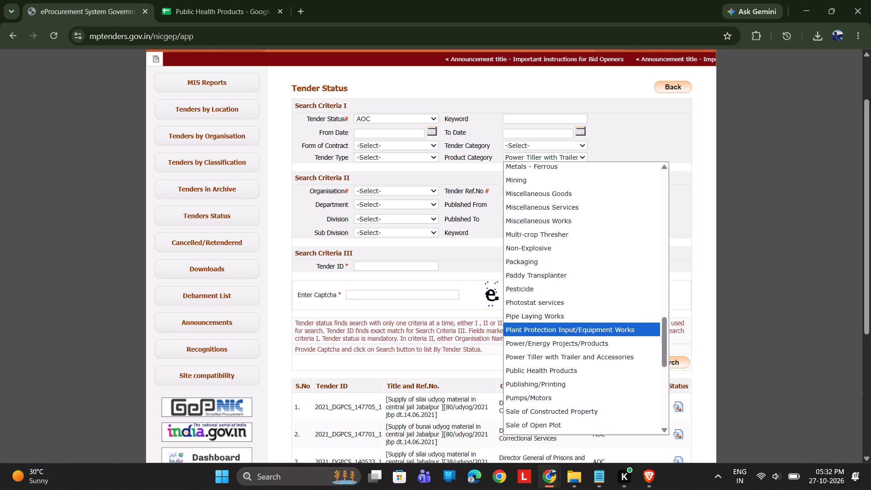
left_click(555, 355)
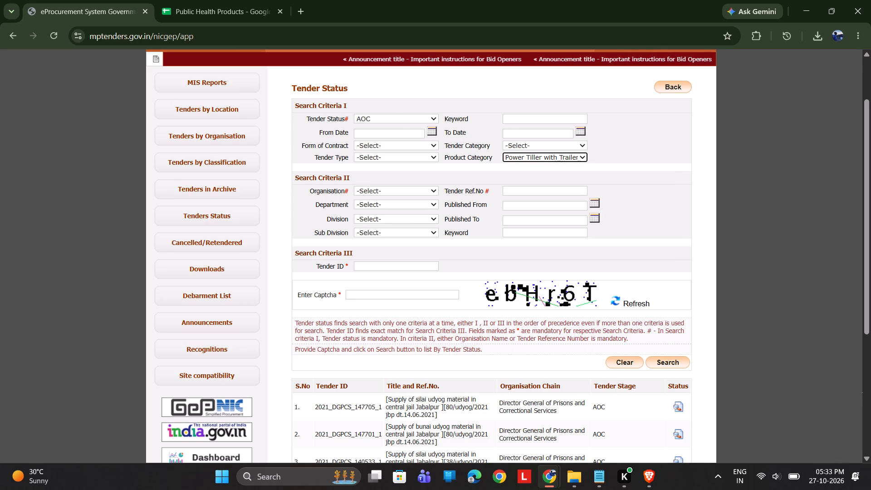
Enter the displayed captcha and rerun the AOC tender status search.
left_click(419, 294)
key("e")
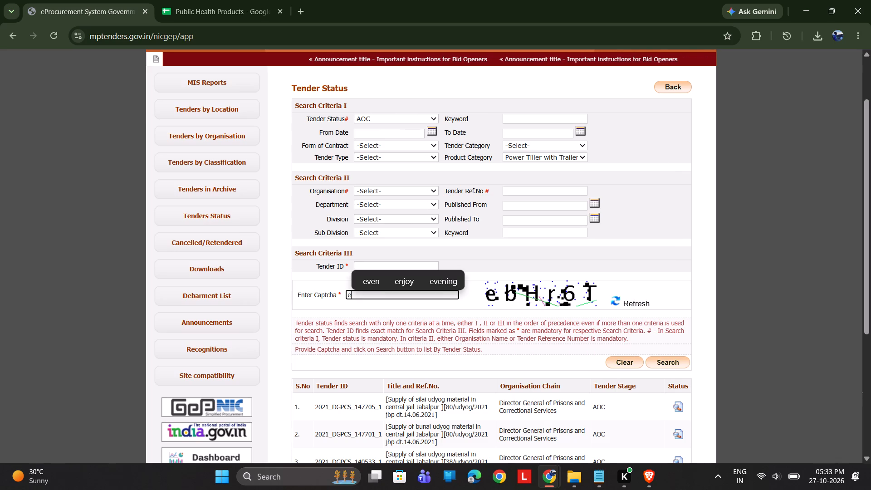
key("b")
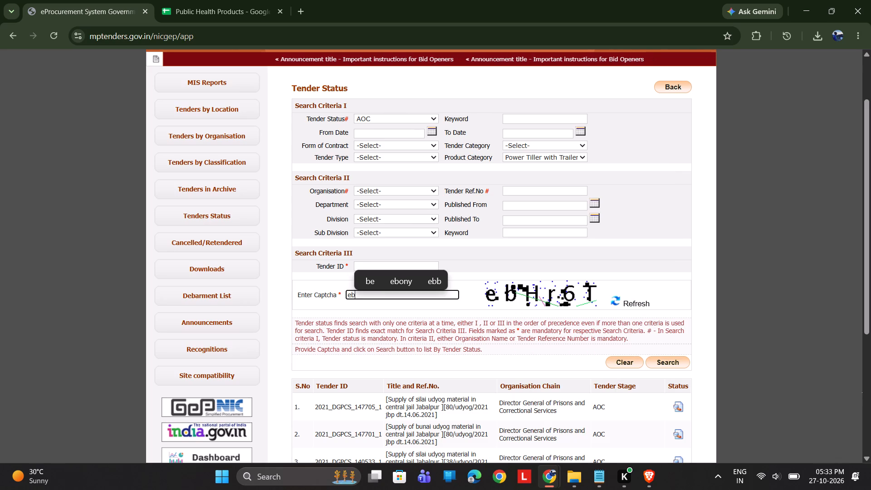
key("shift+h")
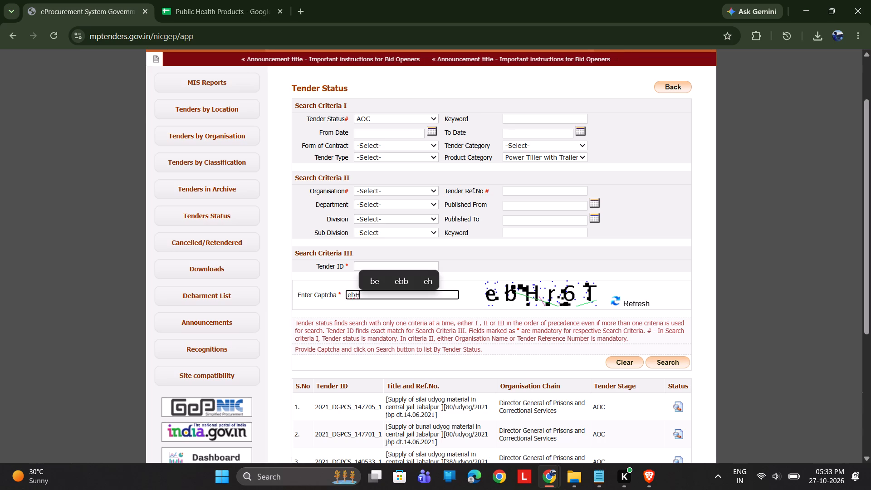
key("r")
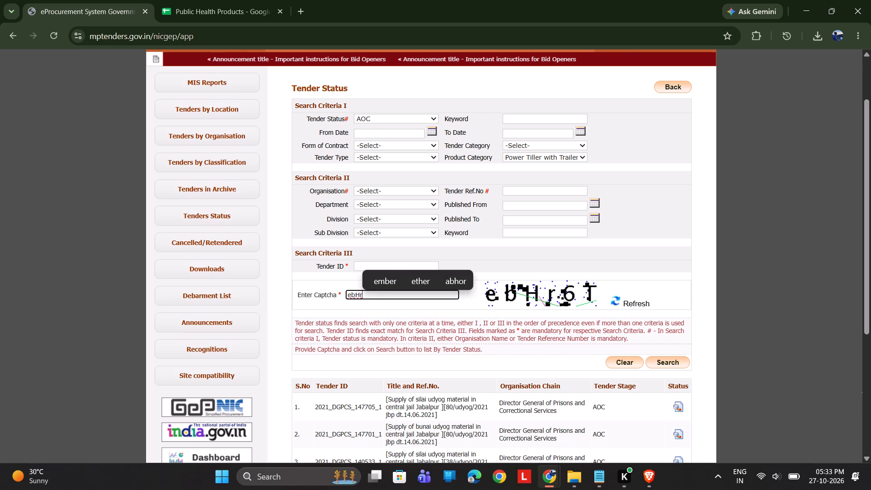
key("6")
key("shift+t")
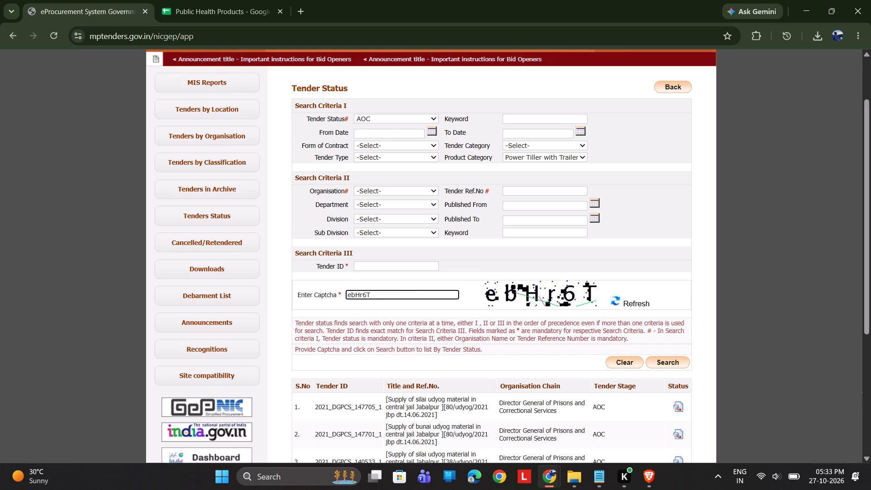
left_click(658, 363)
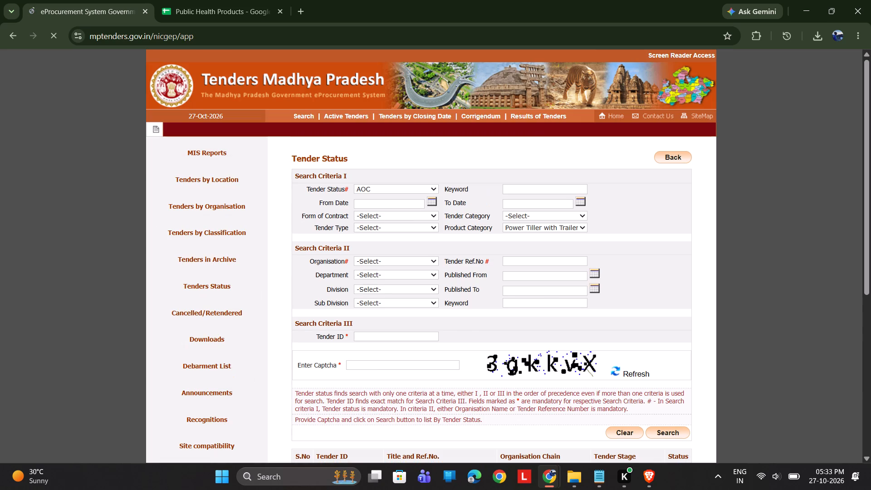
Copy the Bids List with its header row from tender 2021_DGPCS_147705_1's all-stage summary into a new Notepad tab.
scroll(526, 293, "down", 3)
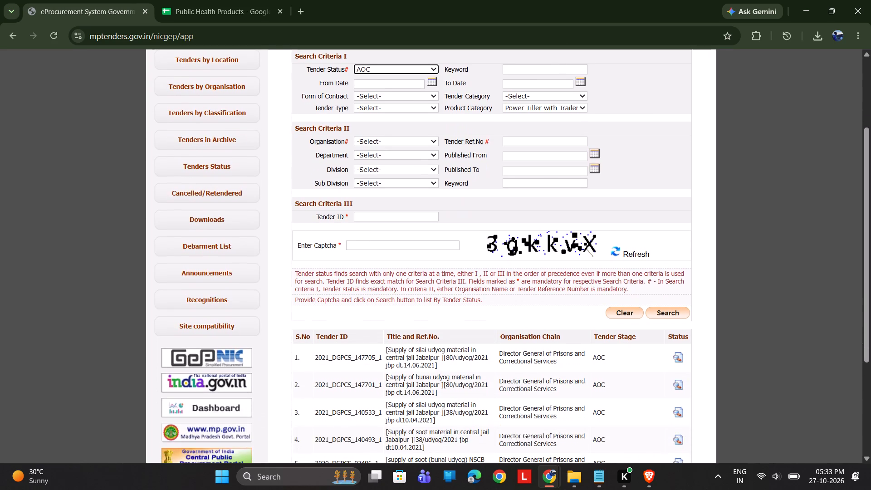
scroll(526, 293, "down", 2)
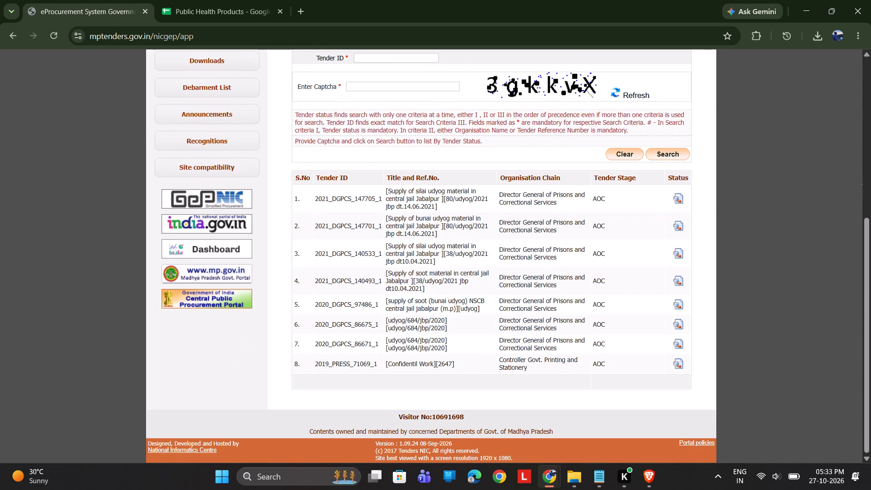
left_click(676, 200)
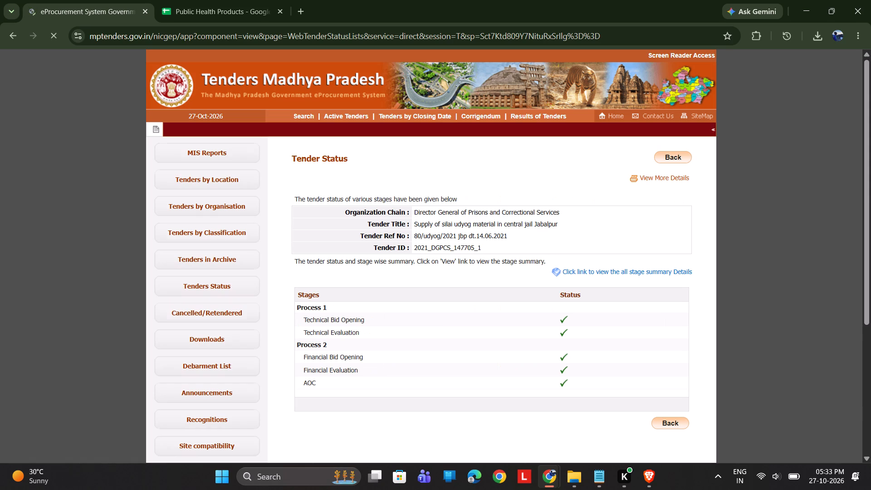
left_click(610, 273)
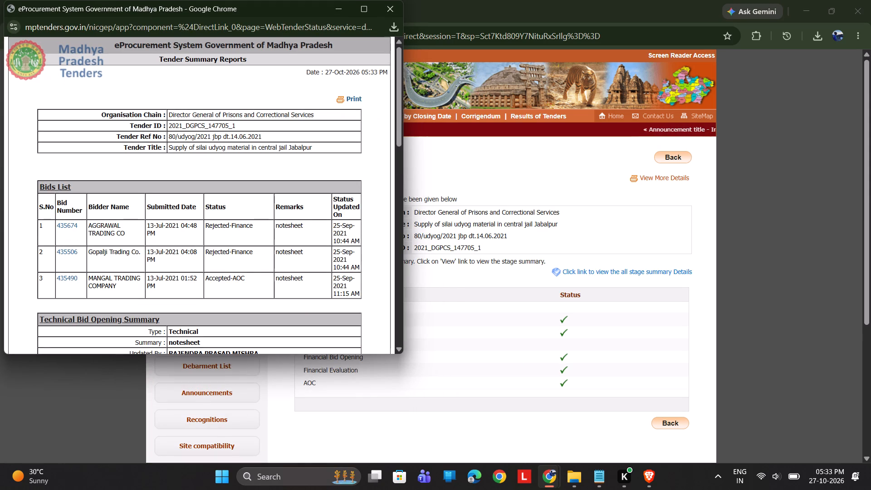
left_click_drag(360, 292, 38, 208)
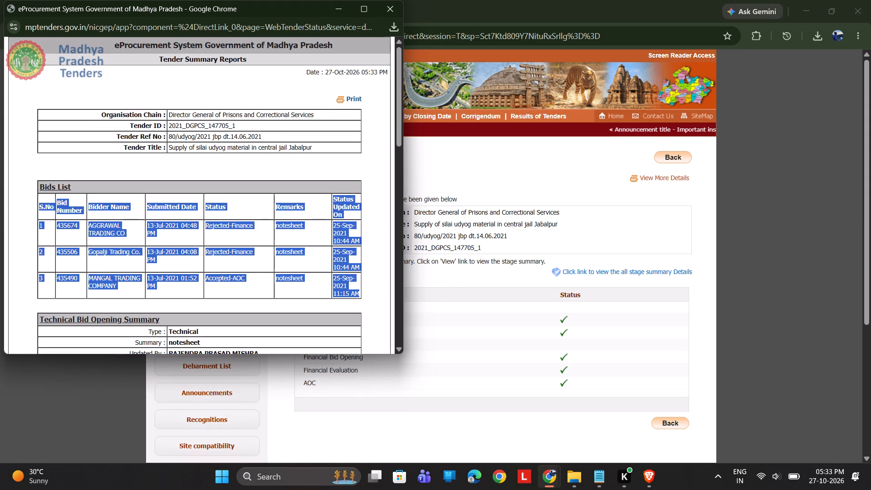
left_click_drag(38, 208, 38, 208)
key("ctrl+c")
left_click(225, 217)
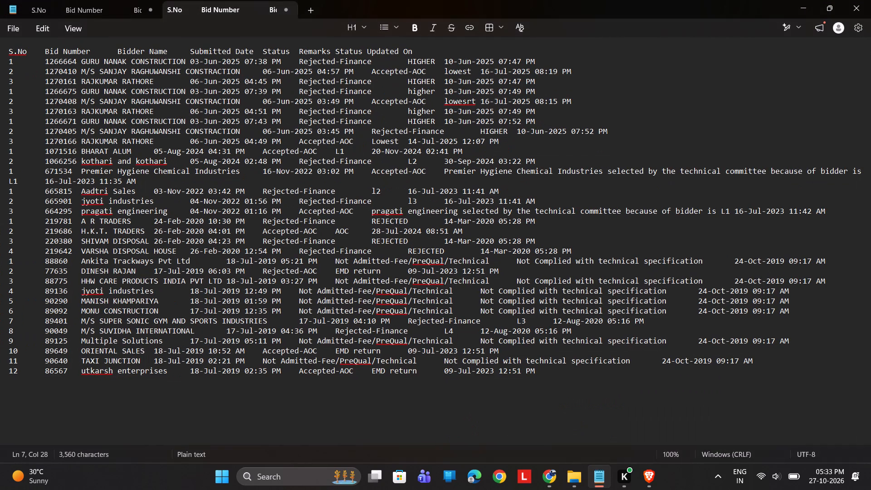
left_click(311, 8)
left_click(203, 48)
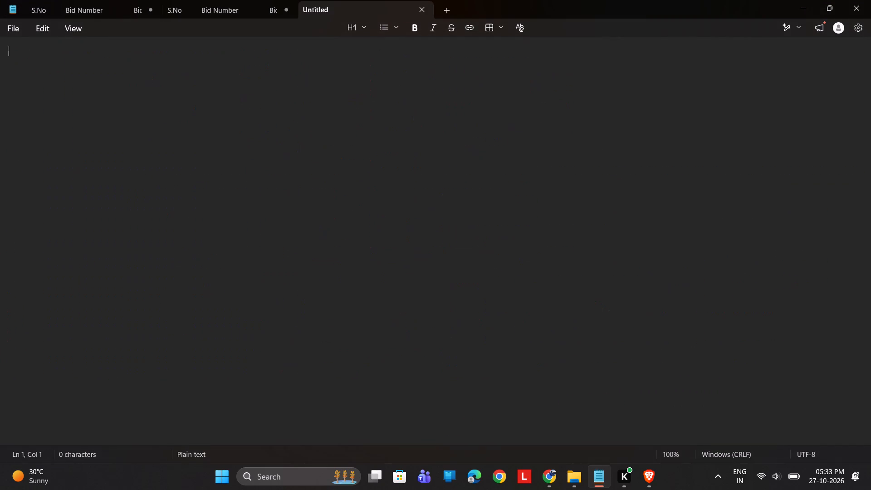
key("ctrl+v")
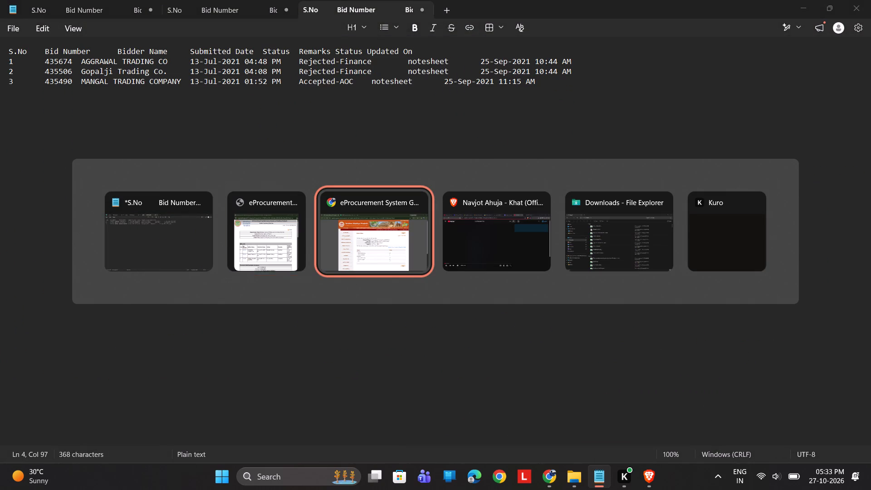
Return to the tender list in Chrome, copy the bid rows from tender 2021_DGPCS_147701_1's all-stage summary and append them in Notepad.
left_click(676, 425)
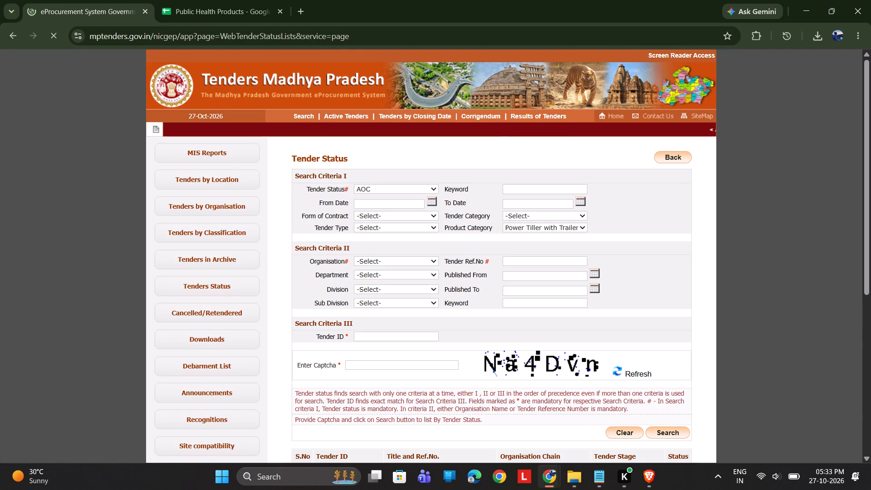
scroll(563, 362, "down", 5)
left_click(675, 277)
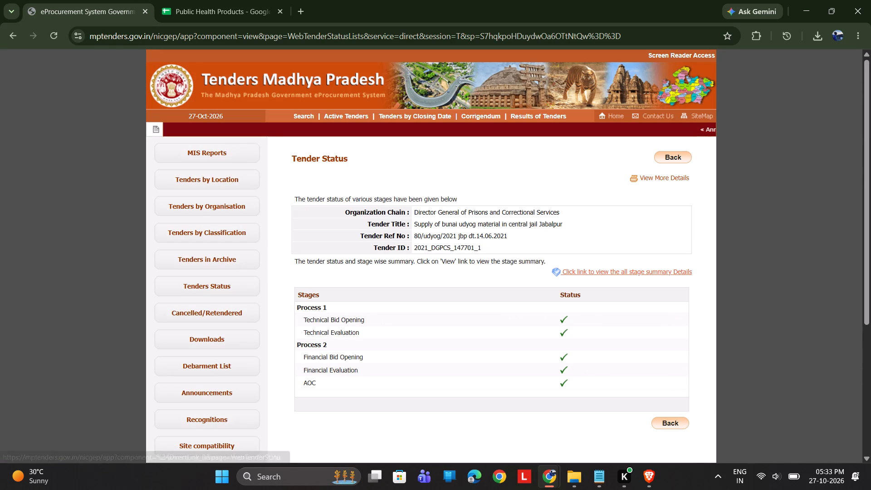
left_click(633, 267)
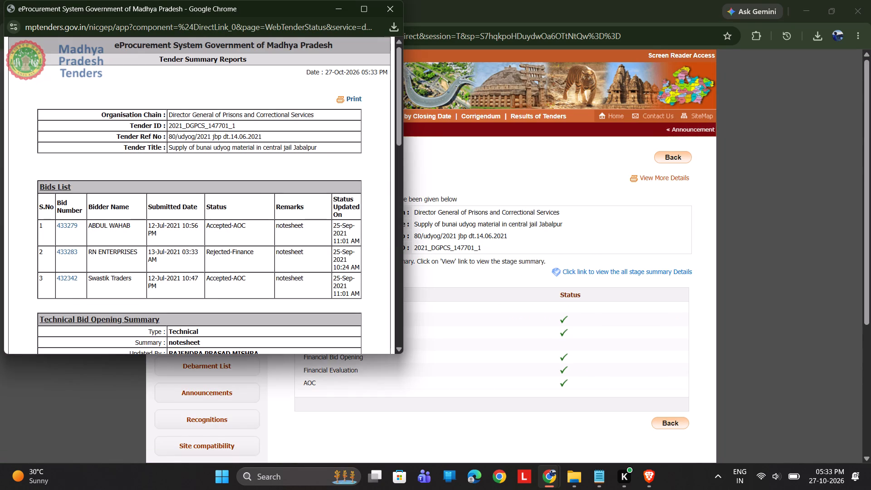
left_click(361, 295)
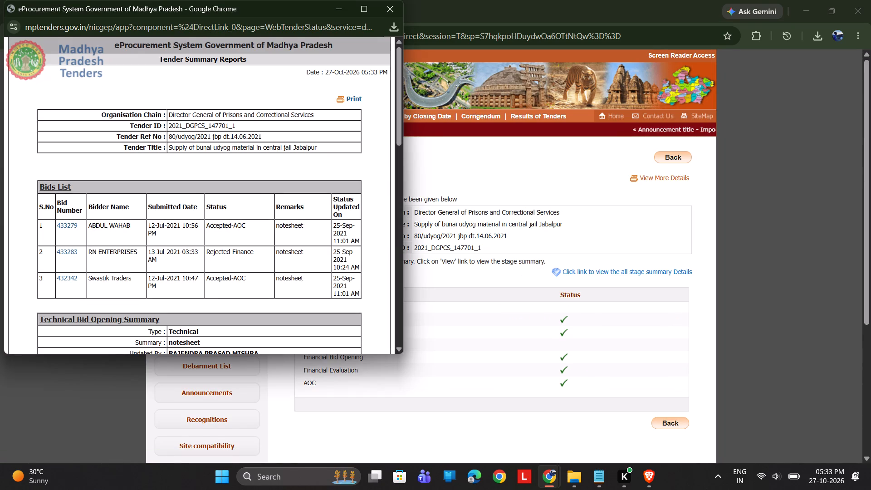
left_click_drag(357, 289, 38, 232)
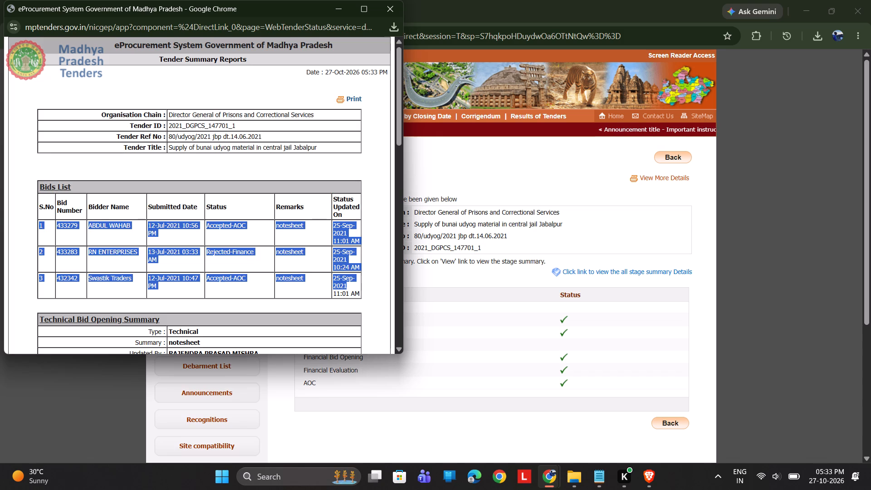
left_click_drag(38, 232, 38, 231)
key("ctrl+c")
left_click(173, 260)
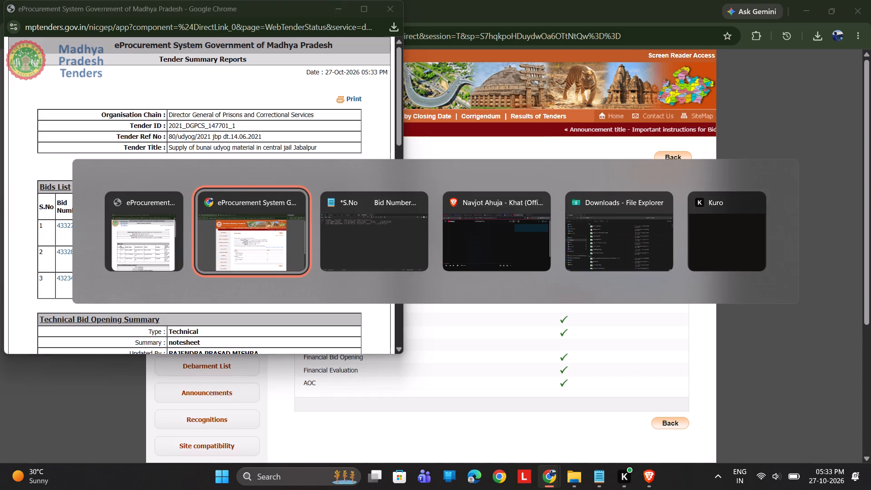
key("Return")
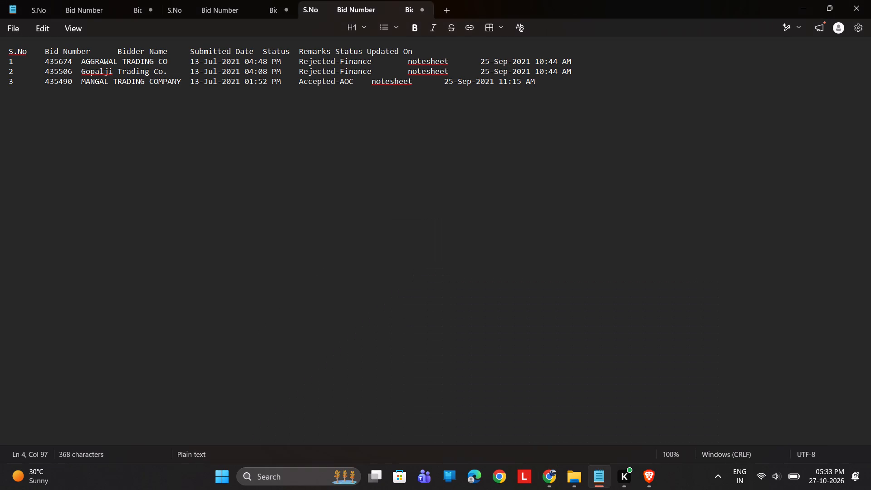
key("ctrl+v")
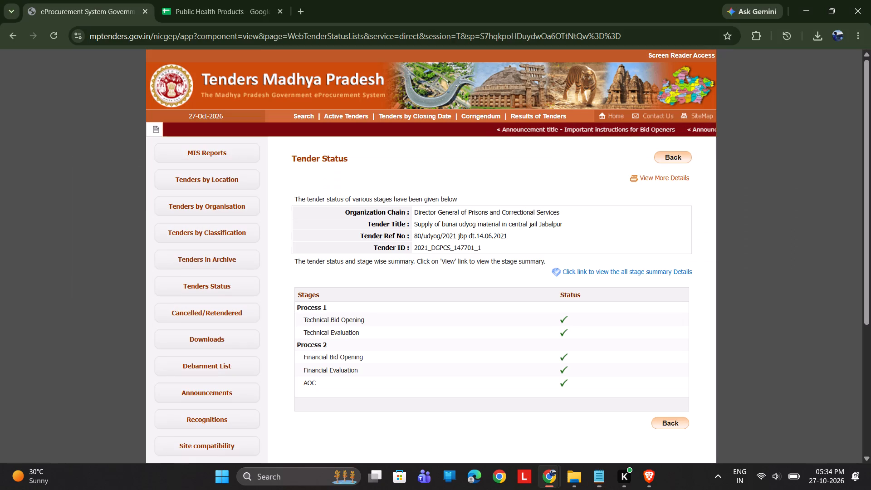
Return to the tender list in Chrome, copy the bid rows from tender 2021_DGPCS_140533_1's all-stage summary and append them in Notepad.
left_click(658, 421)
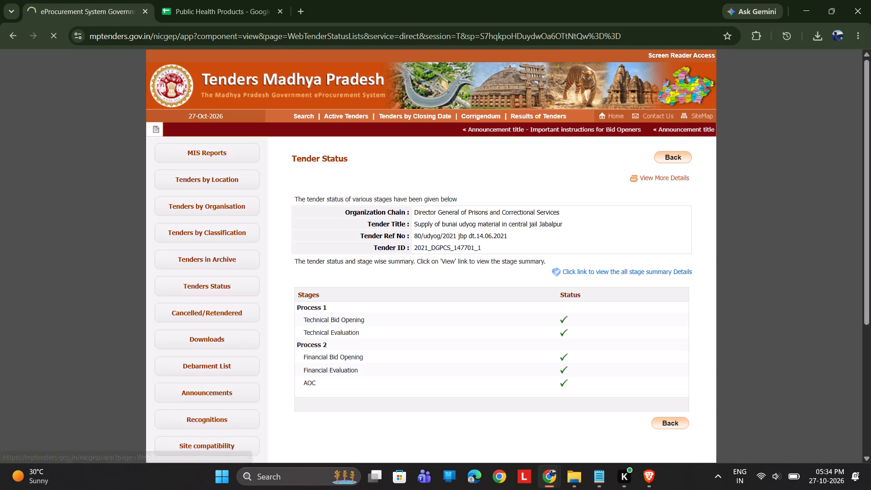
scroll(587, 359, "down", 4)
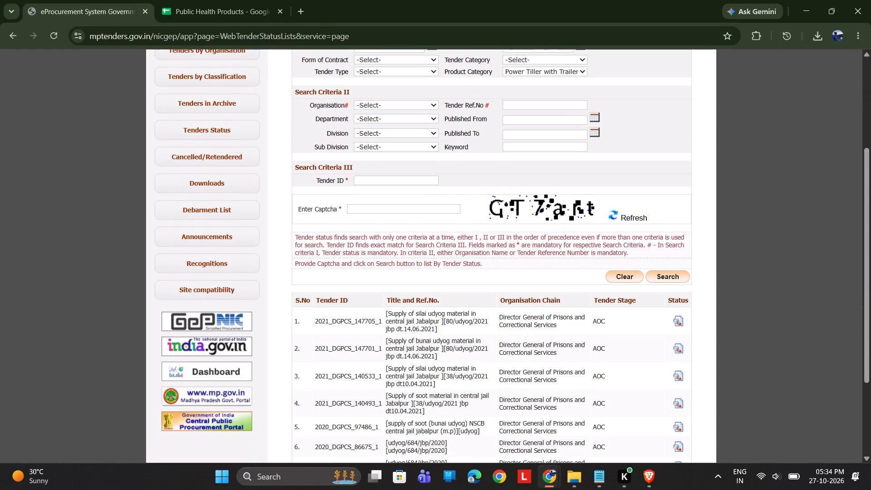
left_click(676, 372)
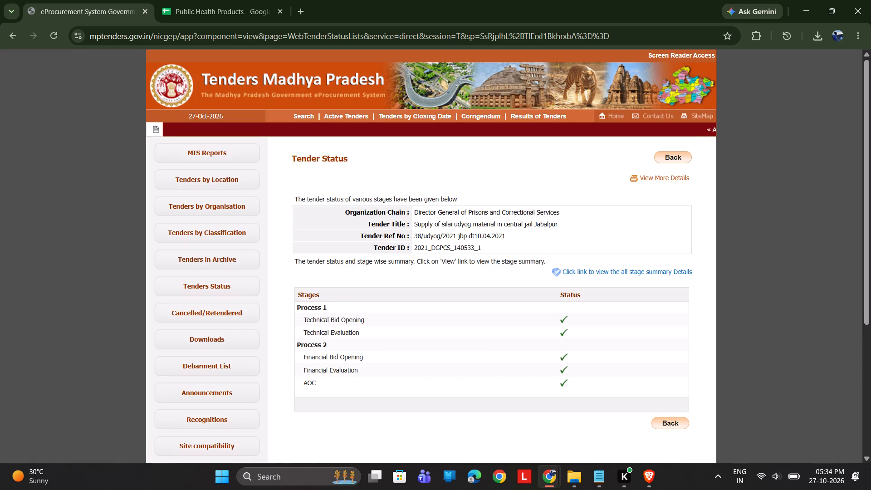
left_click(627, 271)
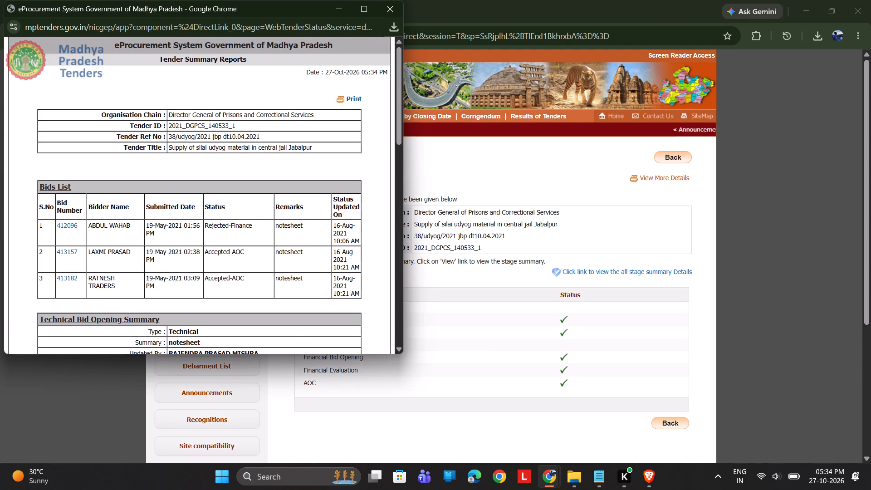
left_click_drag(360, 292, 39, 227)
key("ctrl+c")
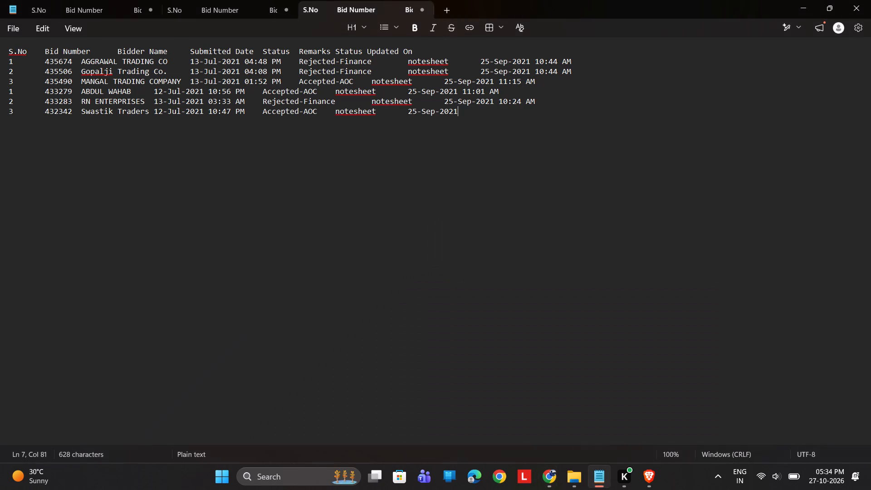
key("Return")
key("ctrl+v")
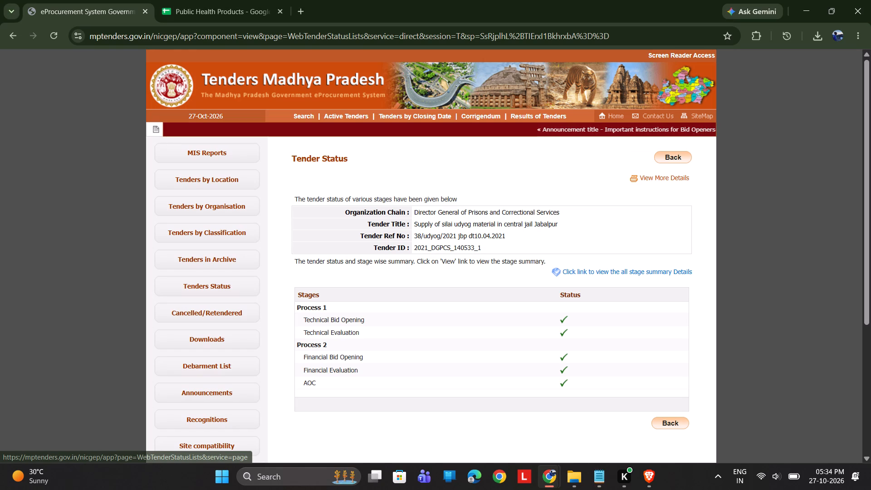
Return to the tender list, copy the bid rows from tender 2021_DGPCS_140493_1's all-stage summary and append them in Notepad.
left_click(676, 426)
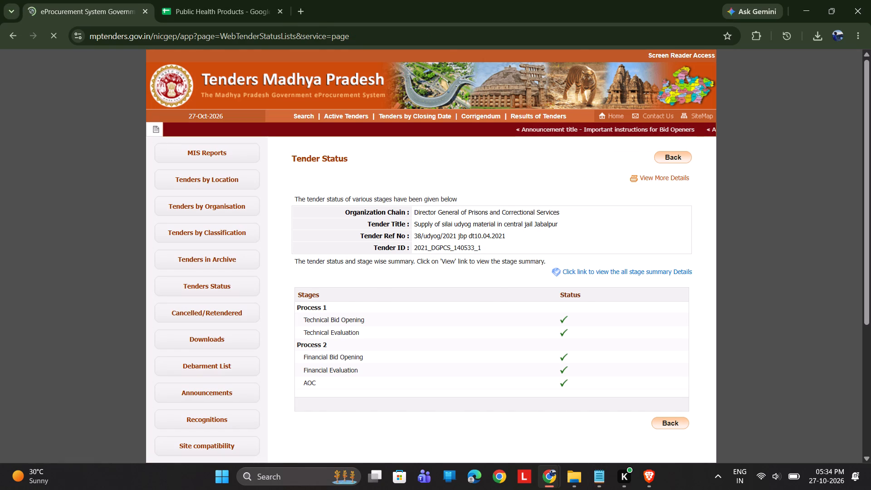
scroll(652, 409, "down", 4)
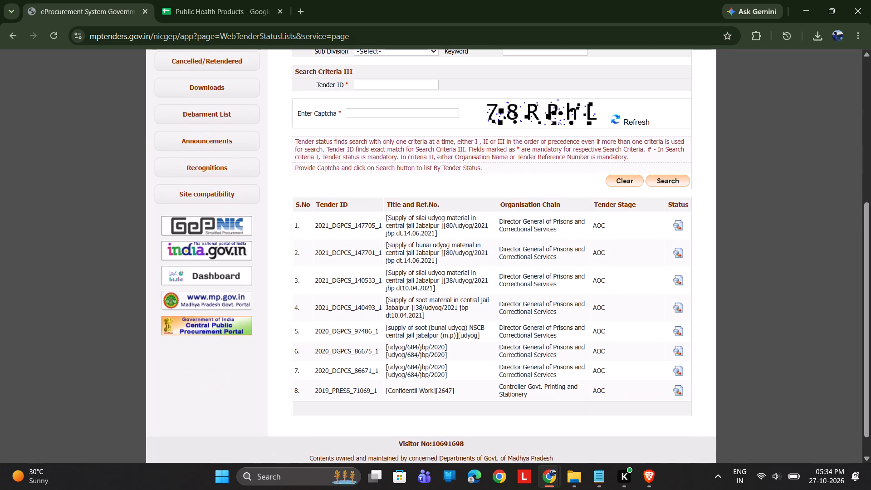
left_click(679, 311)
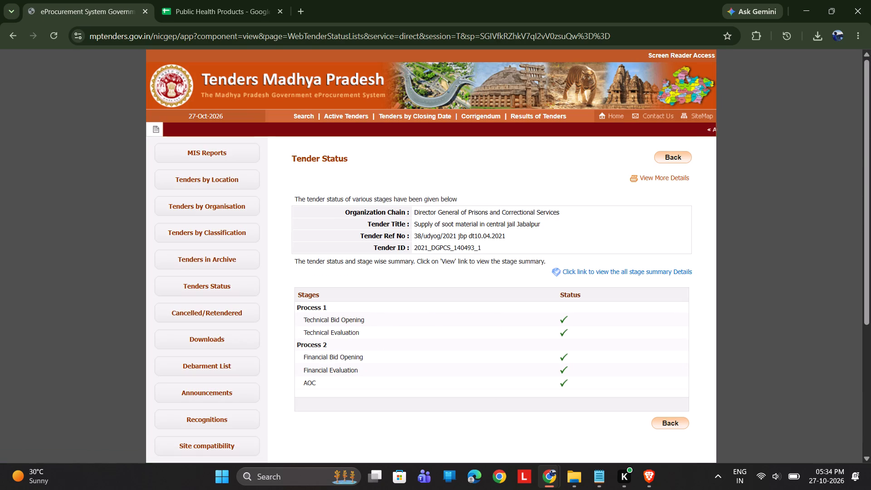
left_click(623, 269)
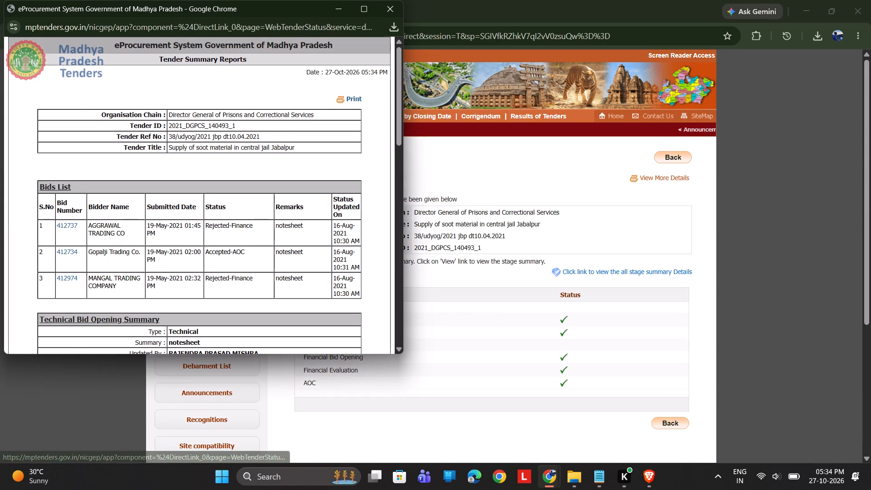
left_click_drag(357, 293, 68, 197)
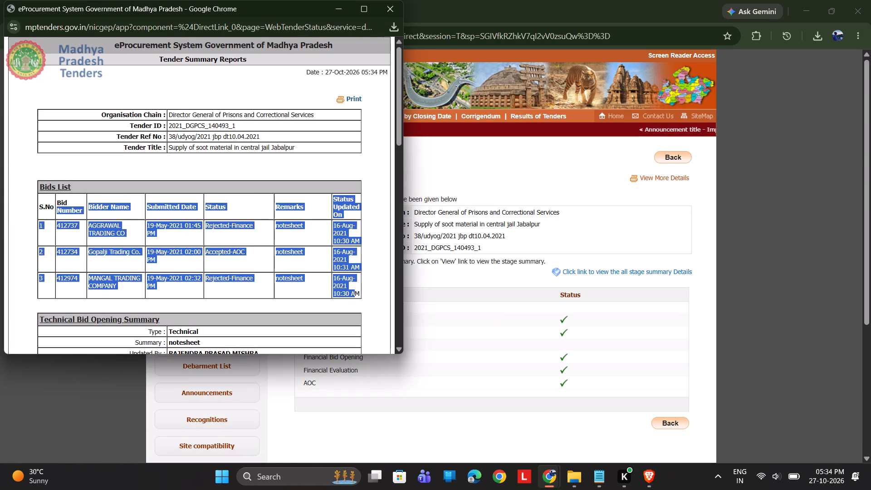
left_click_drag(68, 197, 39, 231)
key("ctrl+c")
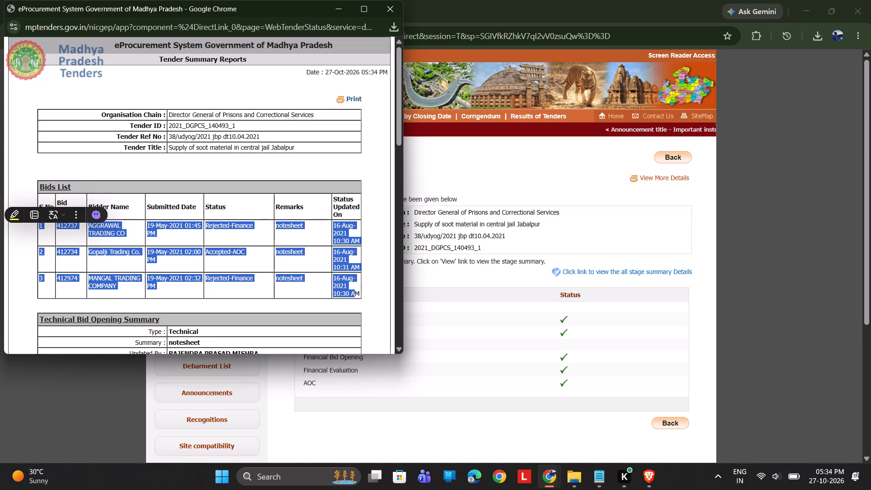
left_click(188, 225)
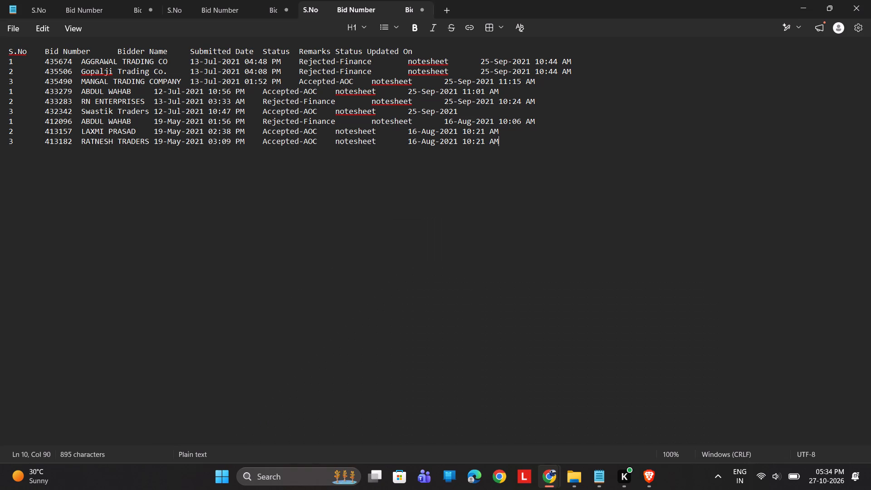
key("Return")
key("ctrl+v")
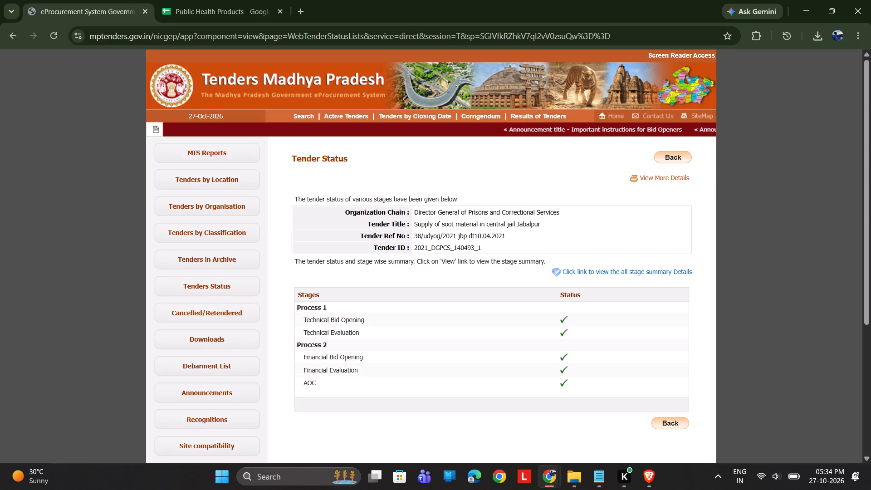
Return to the tender list in Chrome, copy the bid rows from tender 2020_DGPCS_97486_1's all-stage summary and append them in Notepad.
left_click(670, 421)
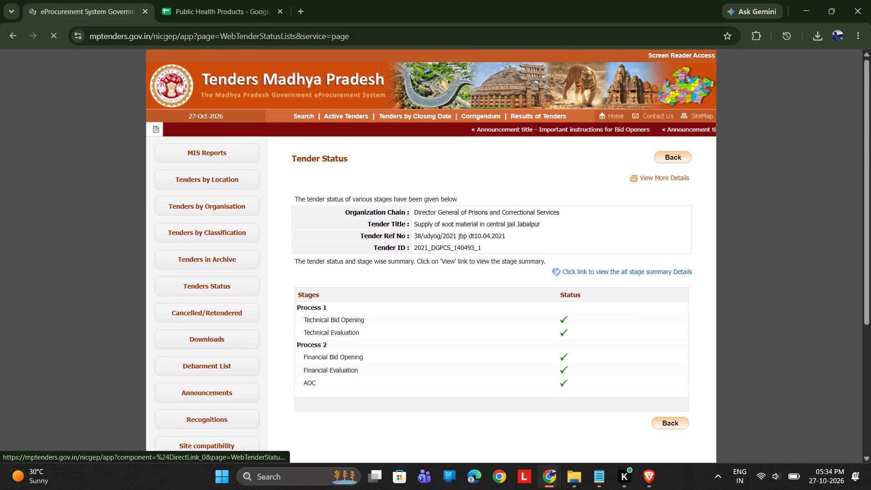
scroll(655, 373, "down", 7)
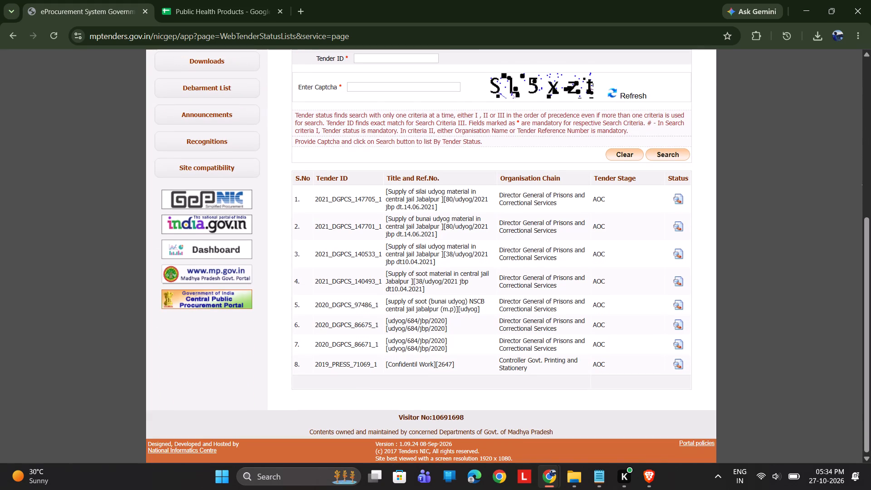
left_click(681, 302)
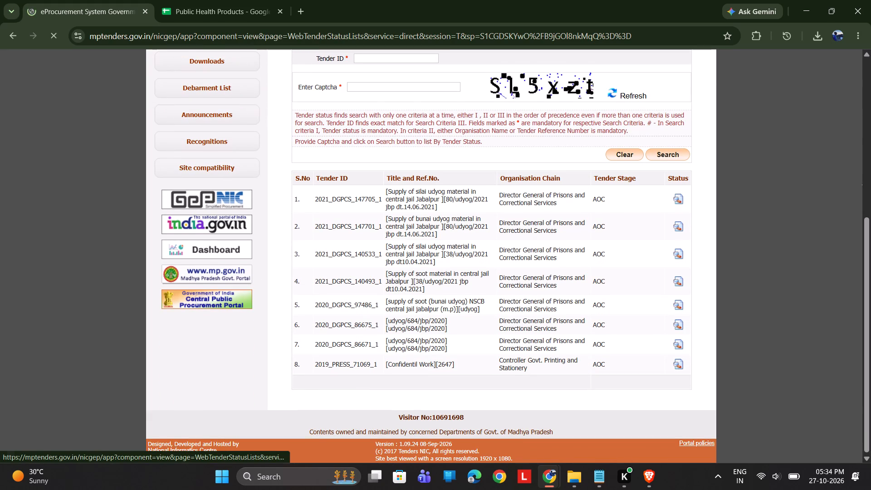
left_click(606, 274)
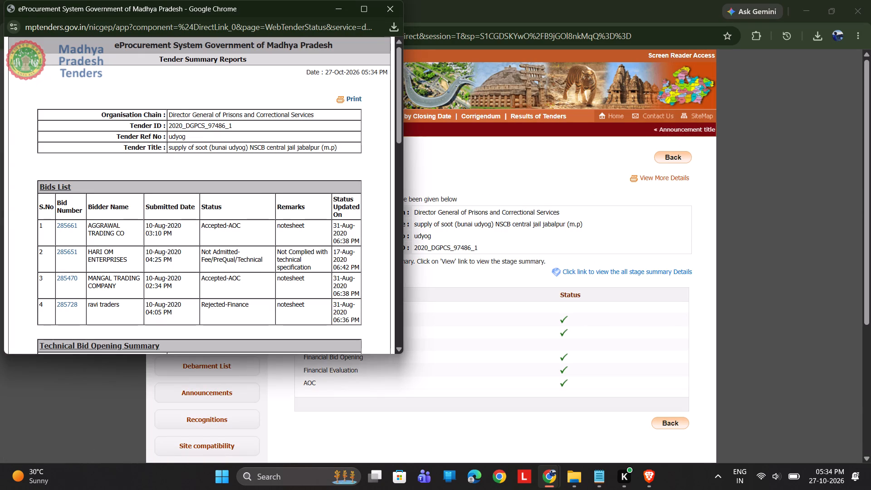
left_click_drag(358, 320, 37, 238)
key("ctrl+c")
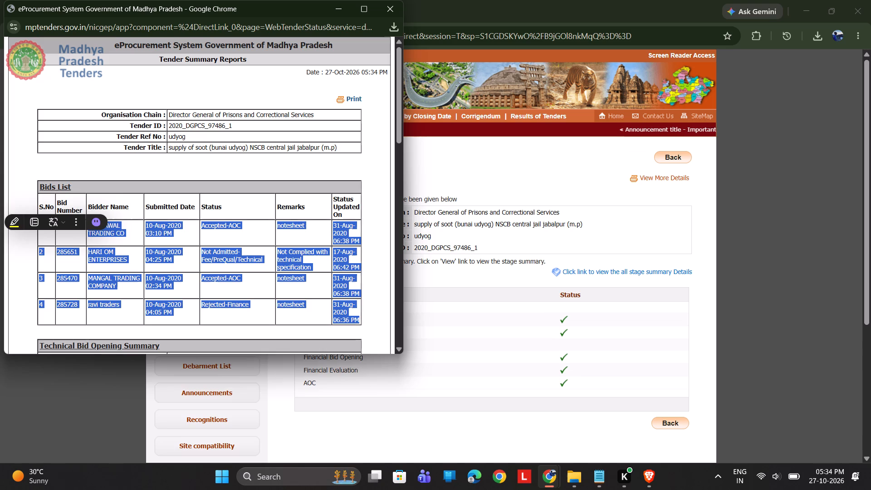
right_click(227, 250)
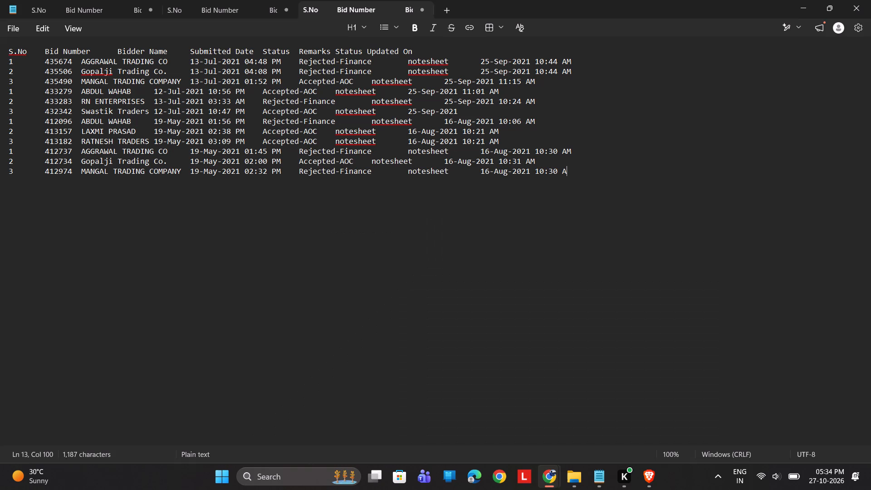
key("Return")
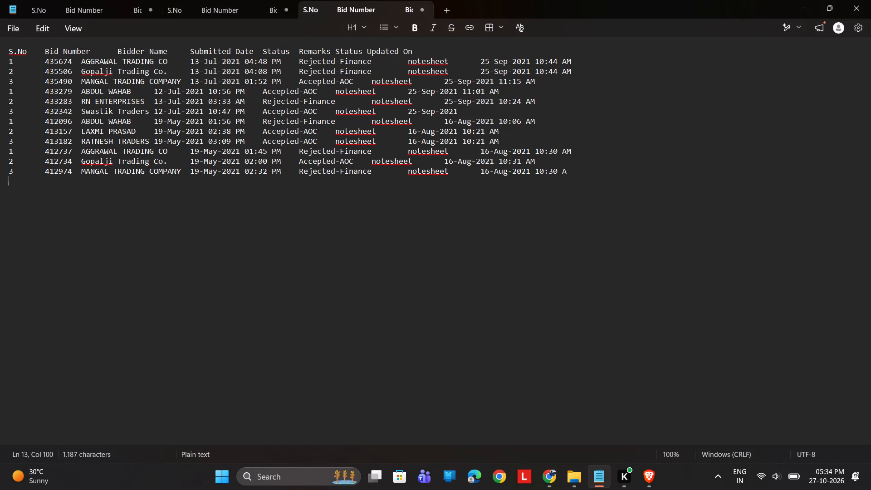
key("ctrl+v")
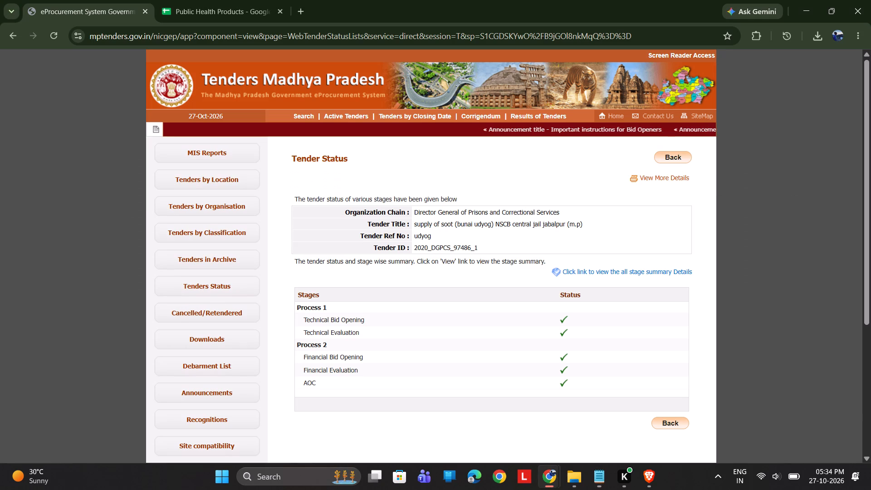
Return to the tender list in Chrome, copy the bid rows from tender 2020_DGPCS_86675_1's all-stage summary and append them in Notepad.
left_click(663, 423)
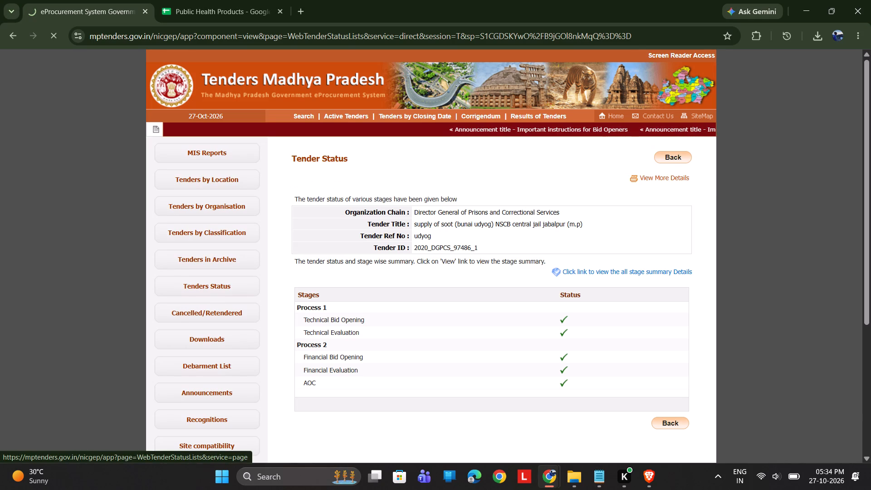
scroll(593, 371, "down", 5)
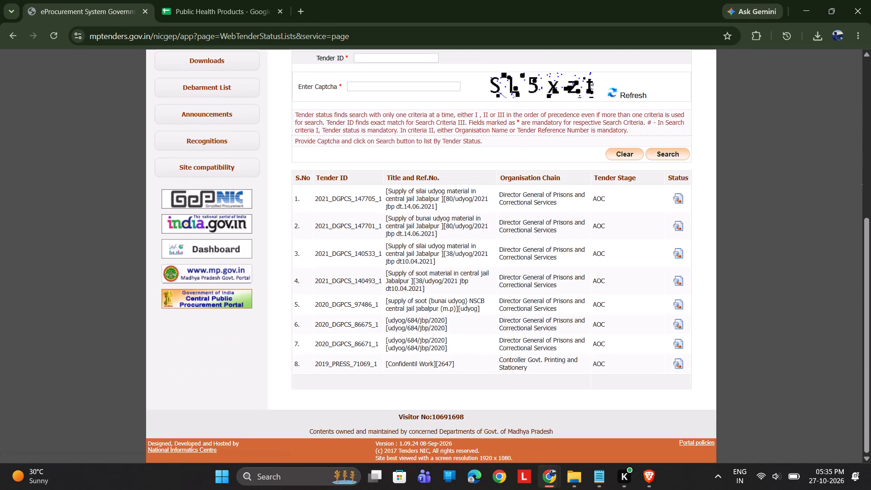
left_click(677, 326)
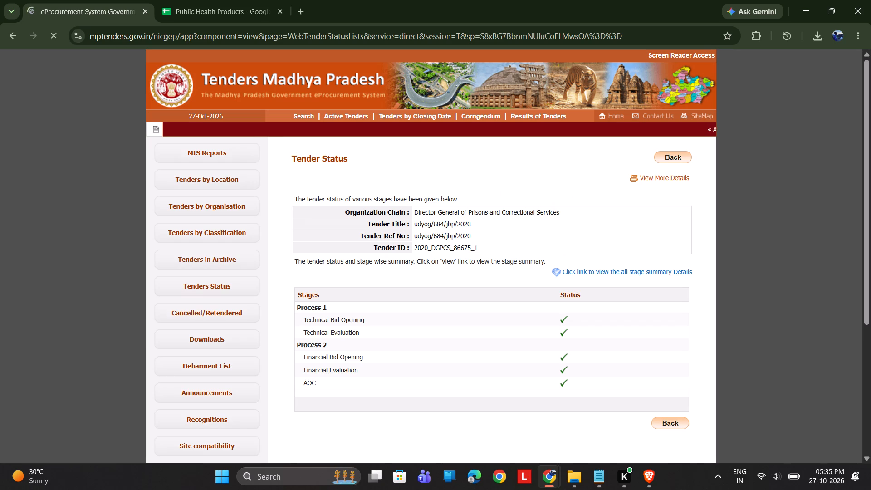
left_click(638, 270)
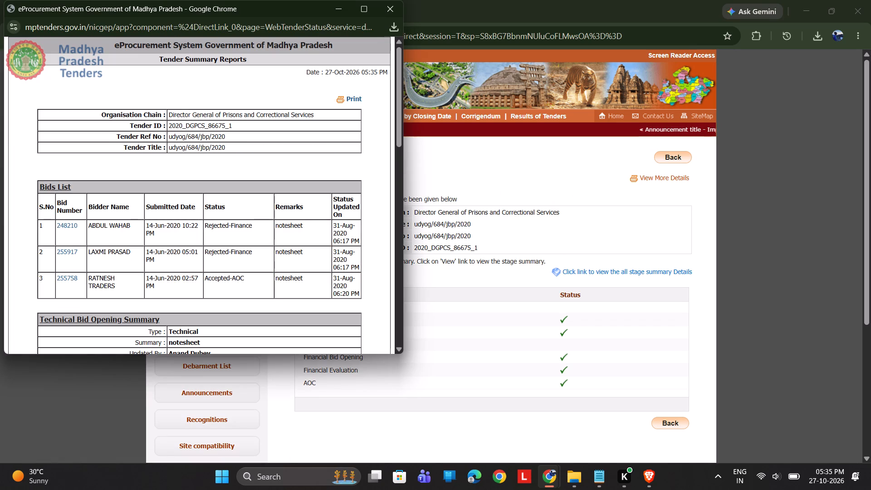
left_click_drag(359, 294, 37, 231)
key("ctrl+c")
left_click(212, 236)
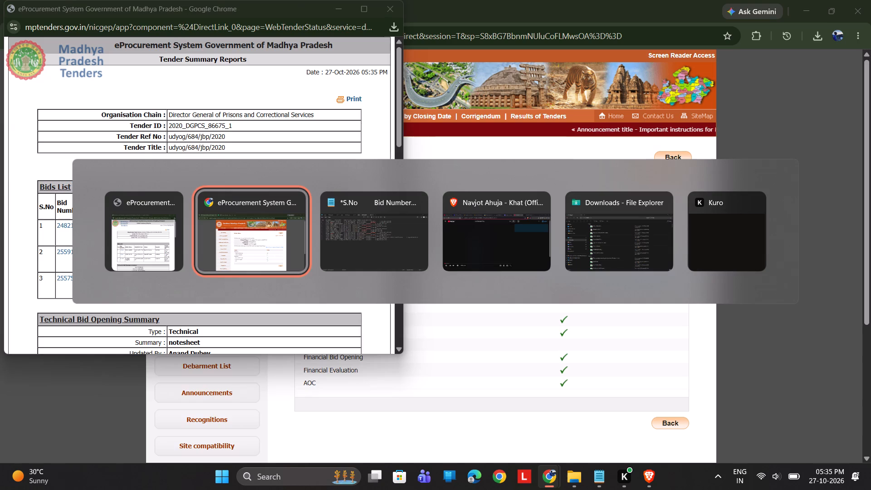
key("Return")
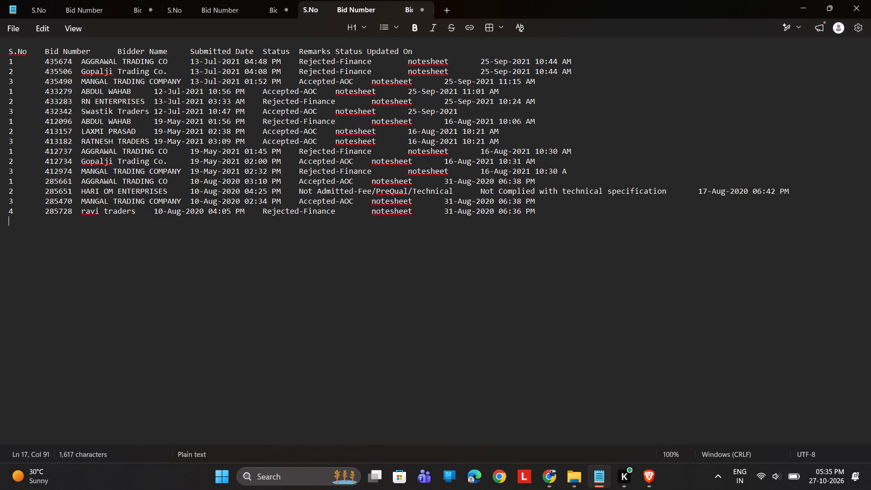
key("ctrl+v")
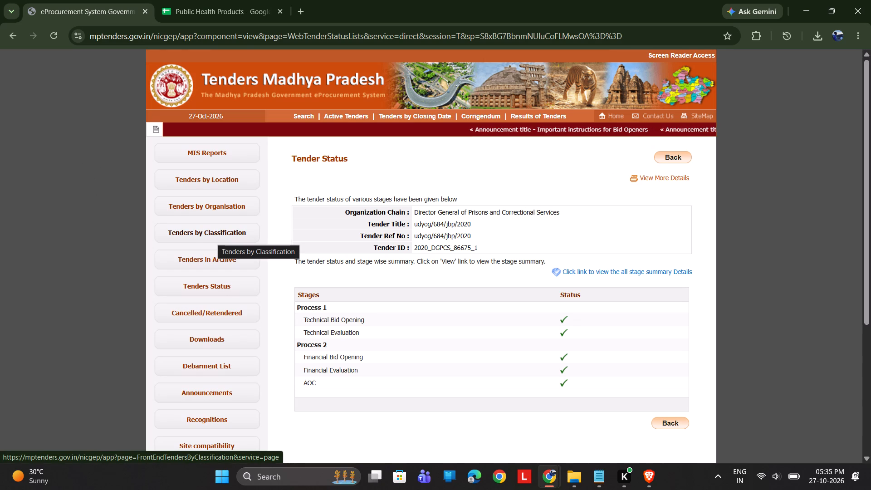
Return to the tender list in Chrome, copy the bid rows from tender 2020_DGPCS_86671_1's all-stage summary and append them in Notepad.
left_click(668, 417)
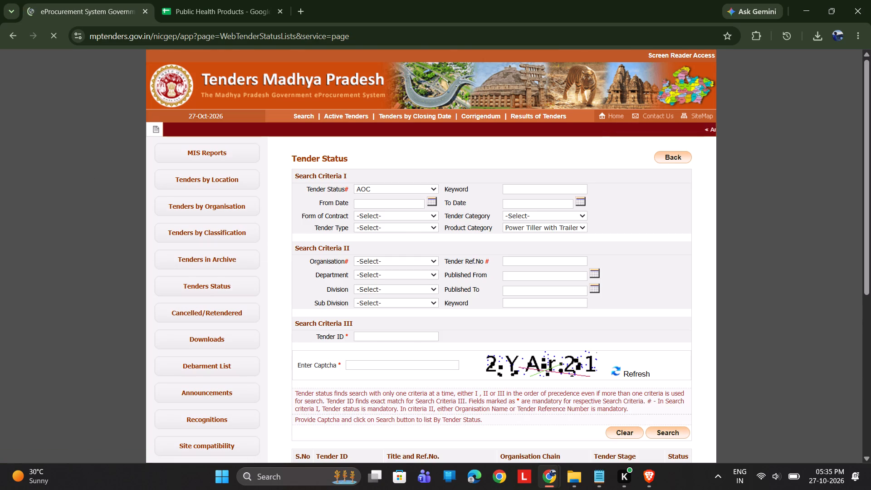
scroll(589, 366, "down", 6)
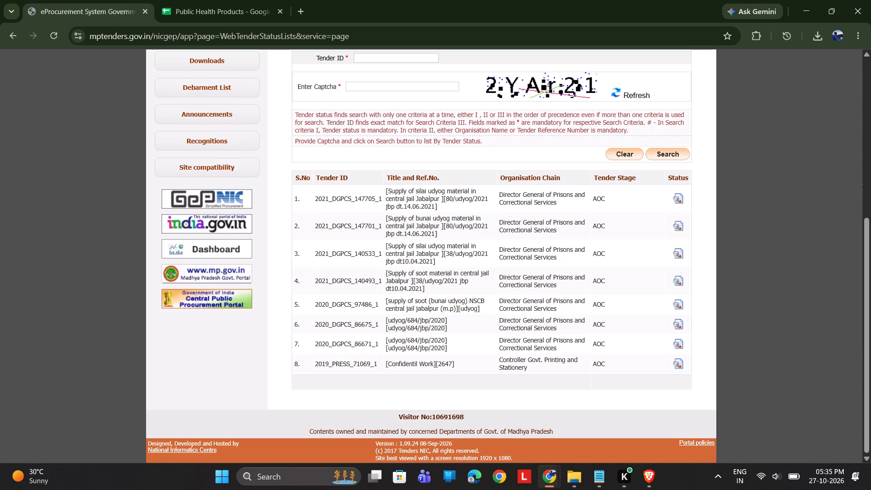
left_click(680, 346)
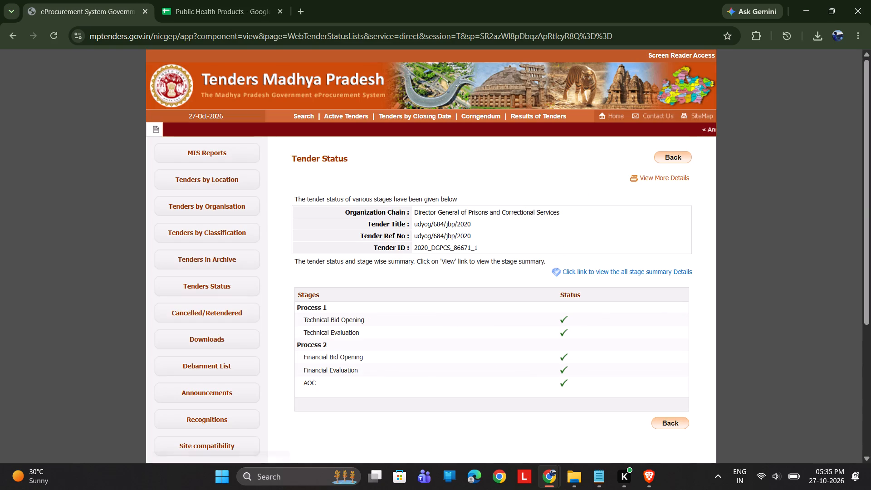
left_click(641, 268)
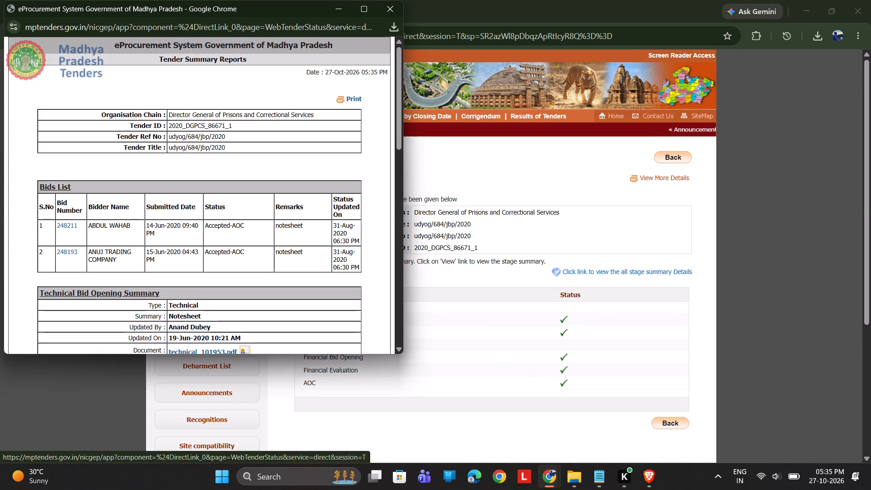
left_click_drag(359, 269, 30, 227)
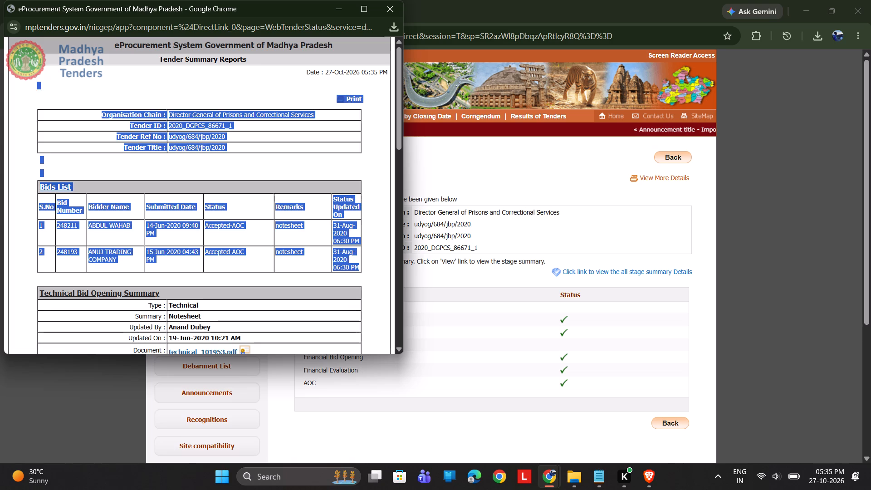
left_click_drag(30, 227, 40, 234)
key("ctrl+c")
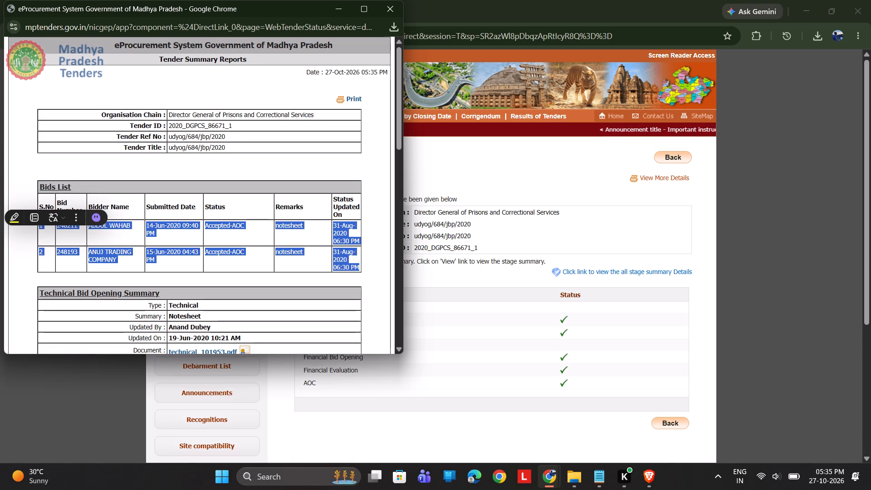
left_click(249, 257)
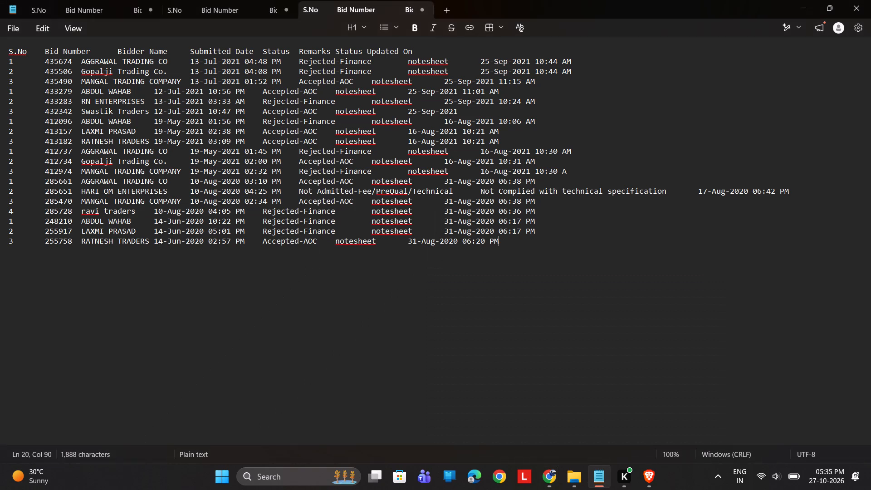
key("Return")
key("ctrl+v")
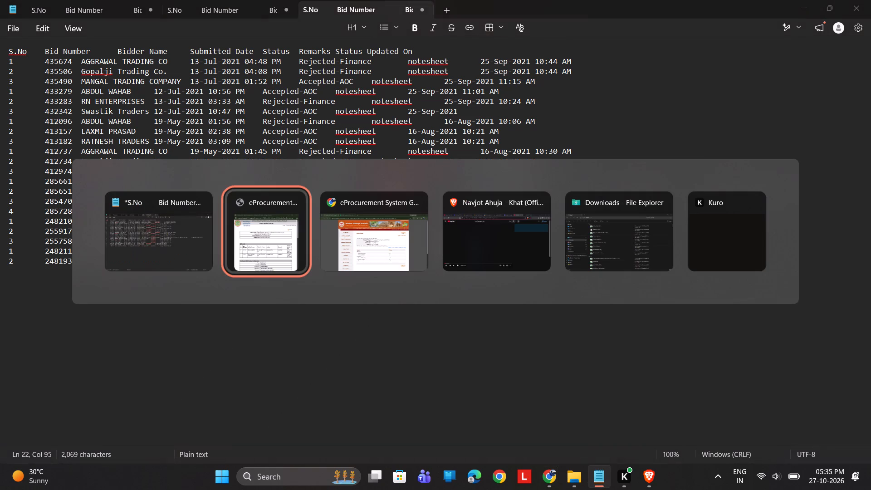
Return to the tender list in Chrome, copy the bid rows from tender 2019_PRESS_71069_1's all-stage summary and append them in Notepad.
left_click(665, 425)
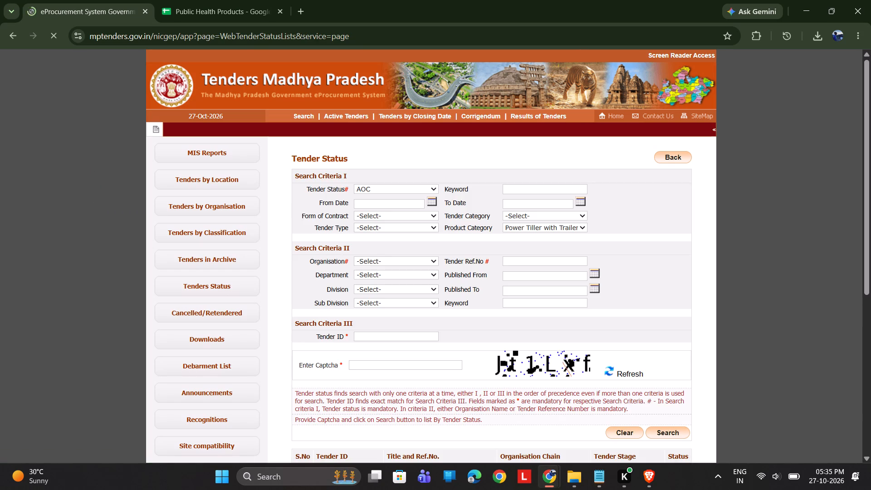
scroll(586, 357, "down", 6)
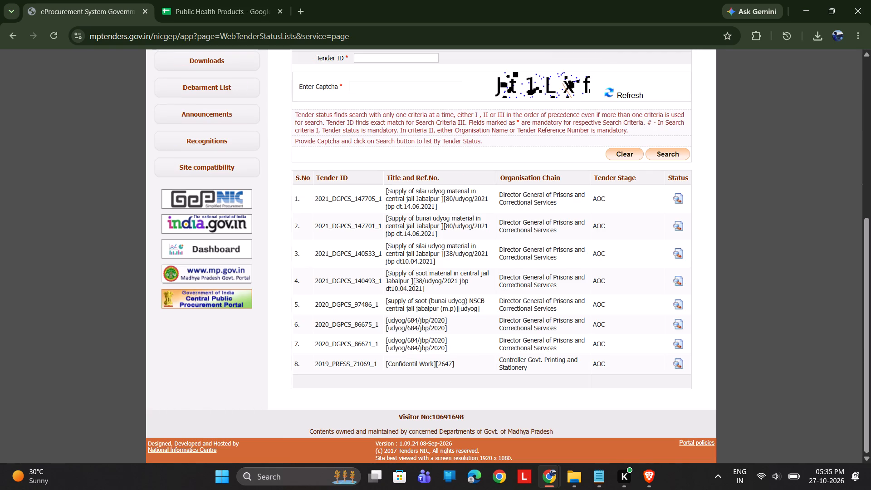
left_click(676, 363)
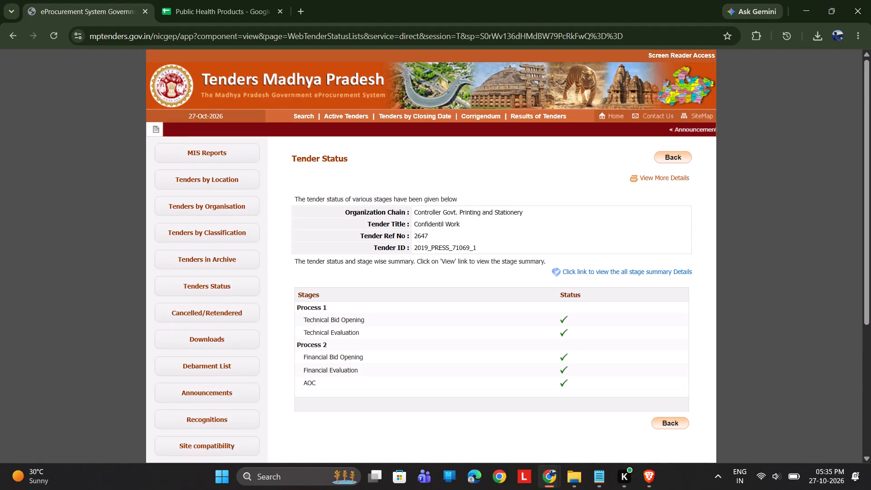
left_click(640, 270)
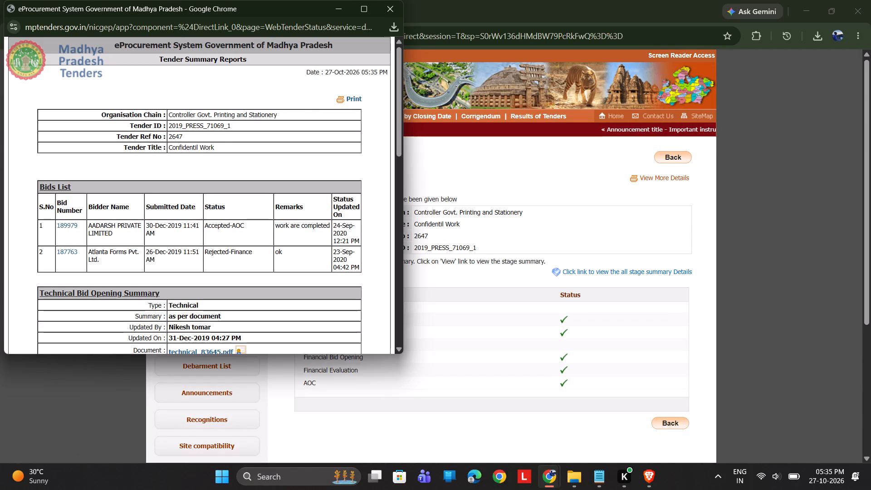
left_click_drag(358, 267, 36, 223)
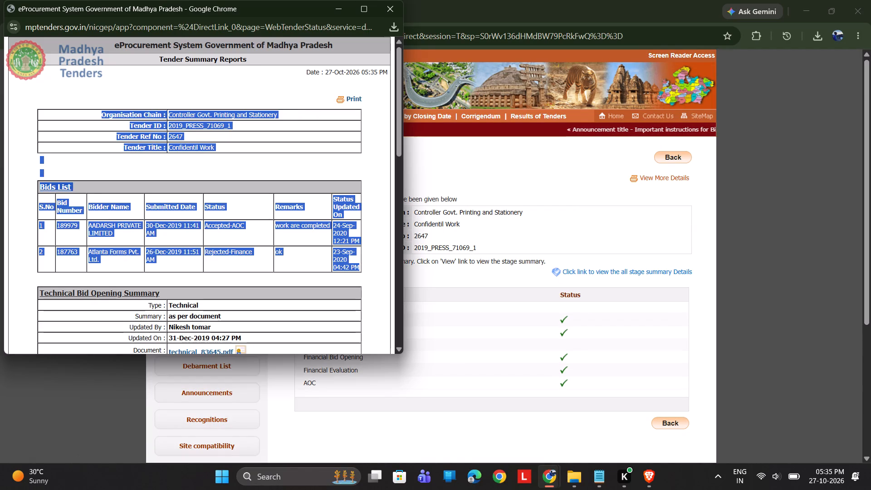
left_click_drag(36, 223, 39, 229)
key("ctrl+c")
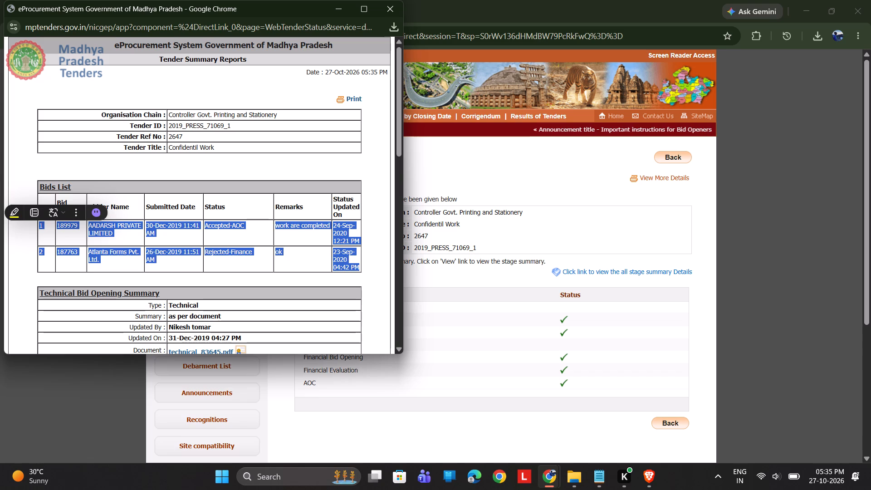
left_click(219, 220)
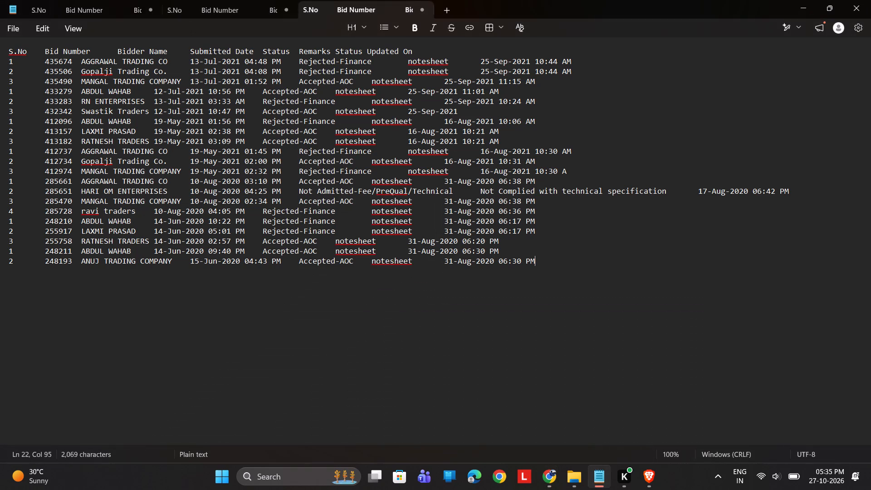
key("Return")
key("ctrl+v")
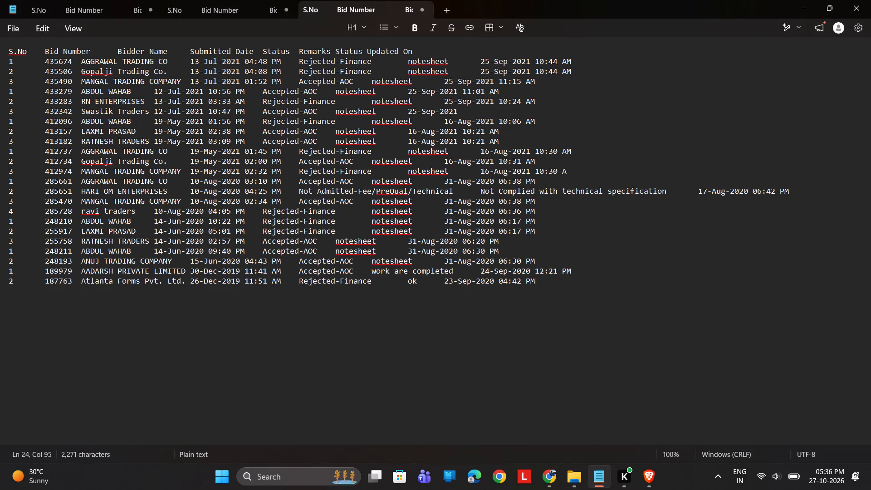
Copy the whole bid table from Notepad and paste it from cell A1 of the Public Health Products Google Sheet, replacing the cleared old rows.
left_click_drag(545, 283, 1, 51)
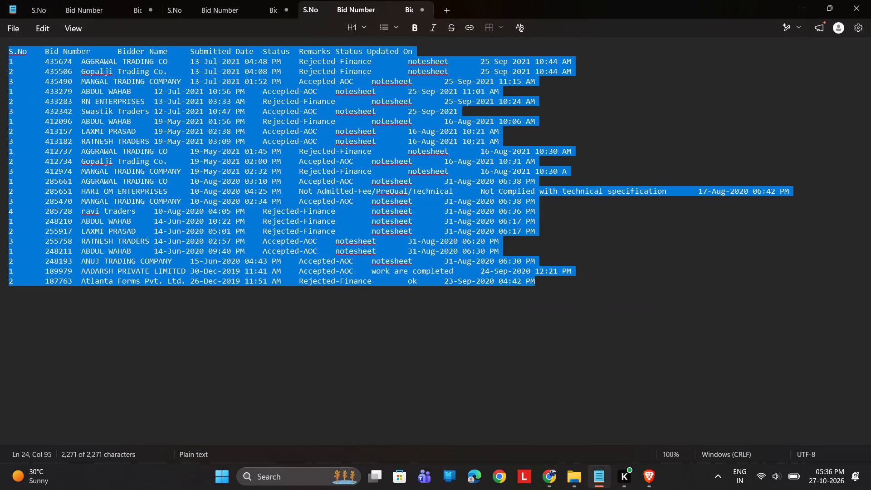
key("ctrl+c")
left_click(228, 255)
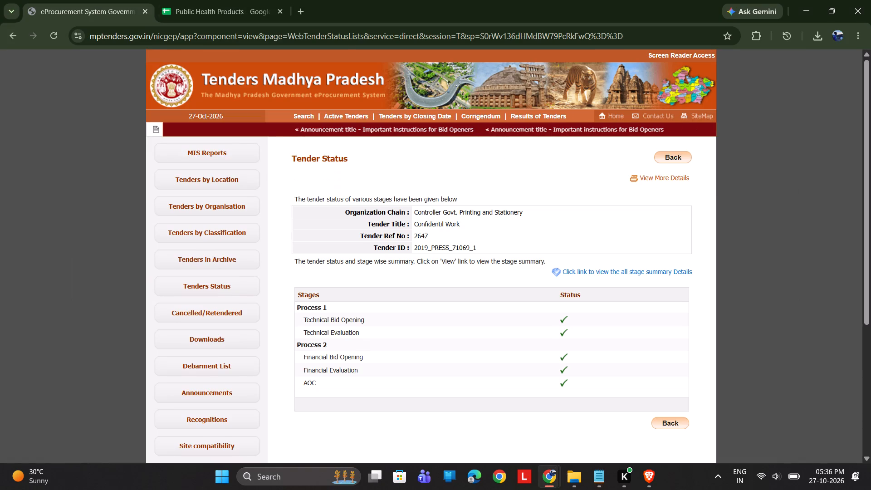
left_click(216, 0)
scroll(440, 447, "down", 6)
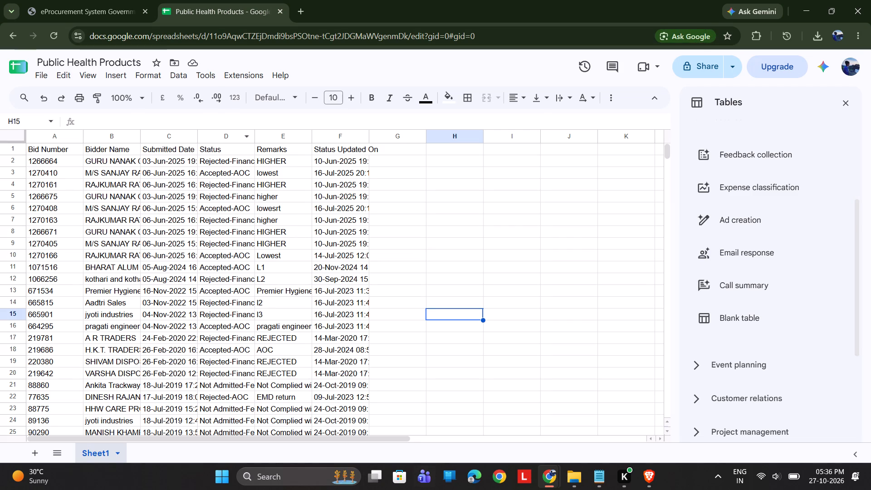
scroll(425, 370, "down", 4)
scroll(425, 370, "up", 2)
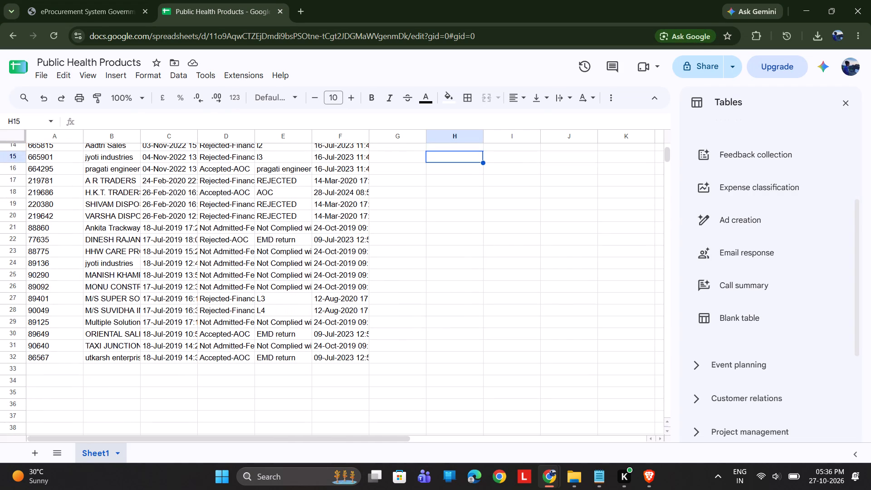
left_click(381, 368)
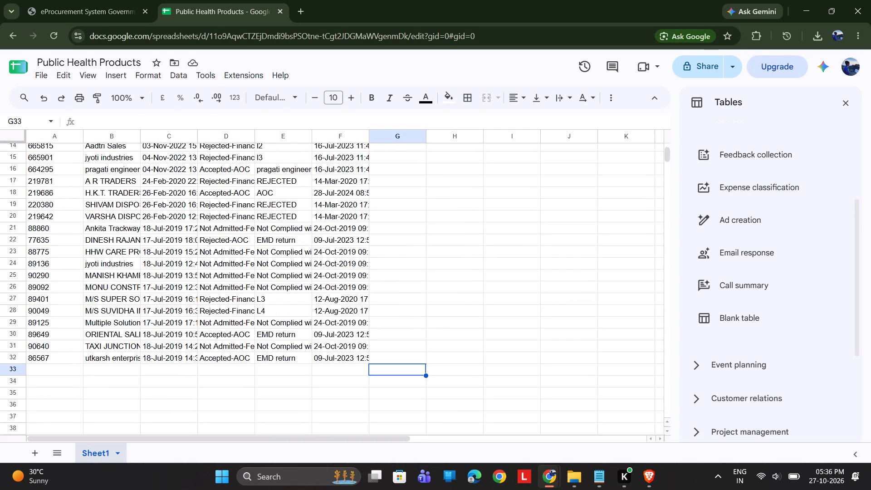
left_click_drag(362, 367, 40, 108)
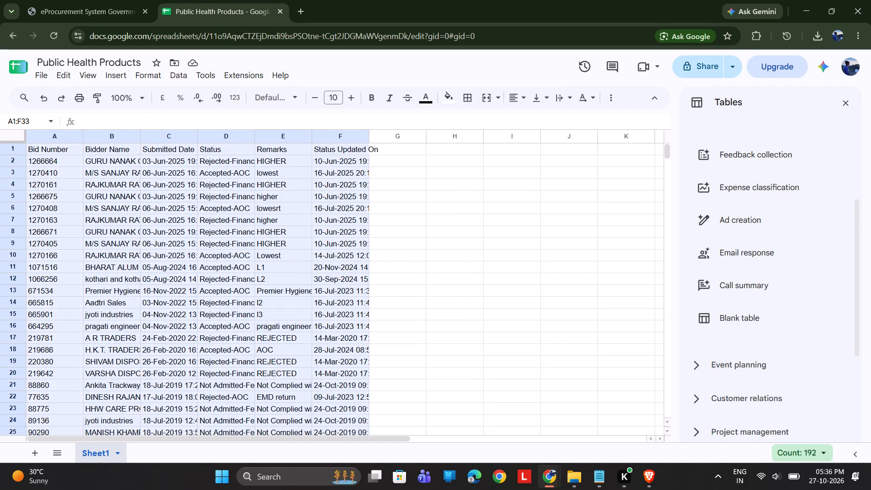
left_click_drag(40, 108, 36, 131)
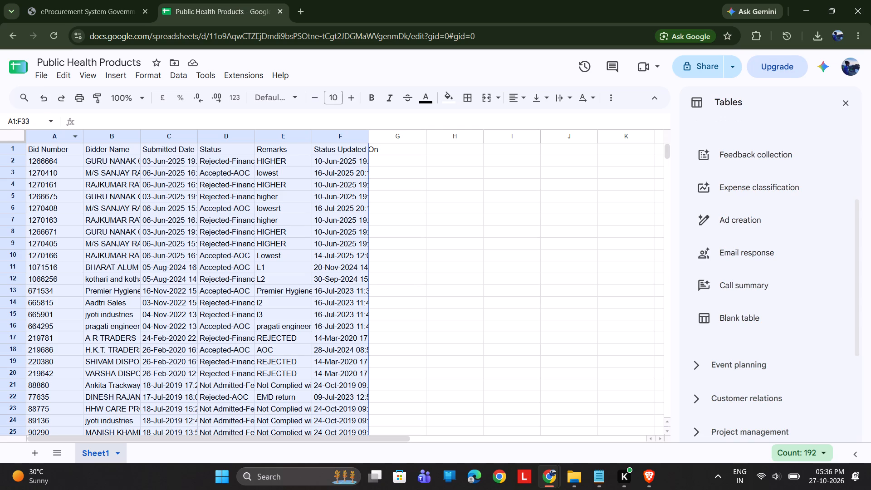
key("BackSpace")
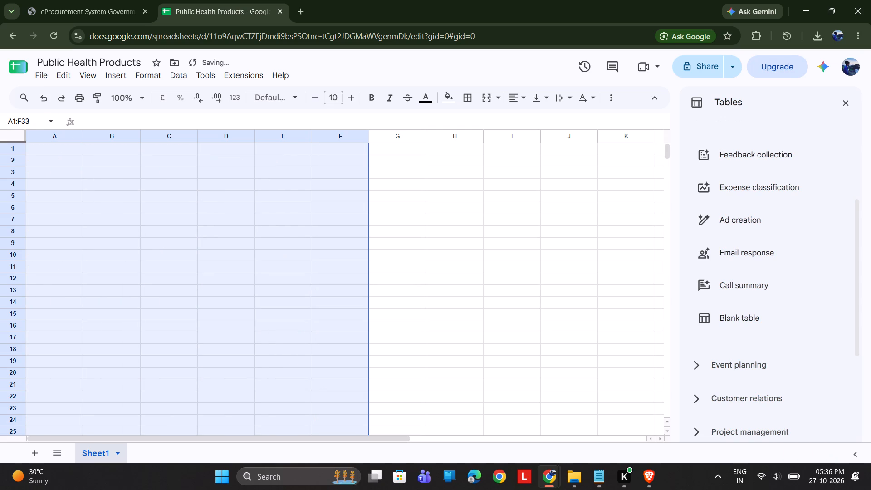
left_click(39, 153)
key("ctrl+v")
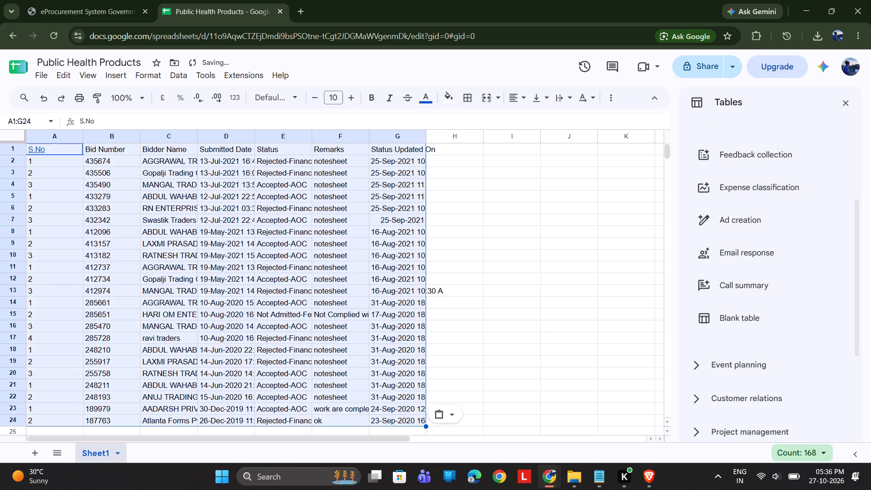
Left-align the pasted table in the sheet and delete the S.No column.
left_click(512, 105)
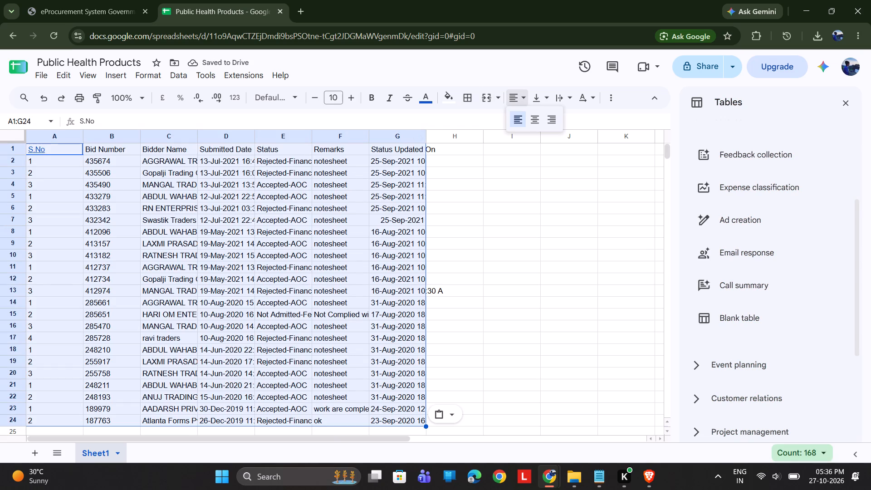
left_click(519, 117)
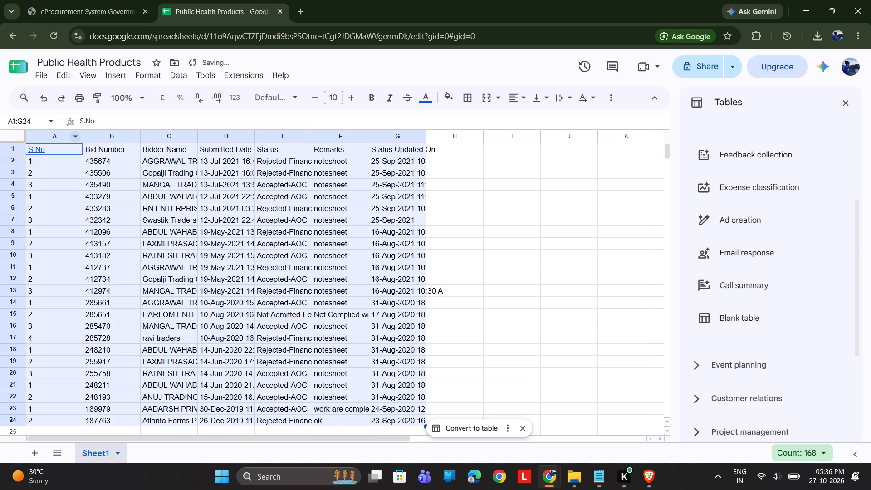
left_click(77, 137)
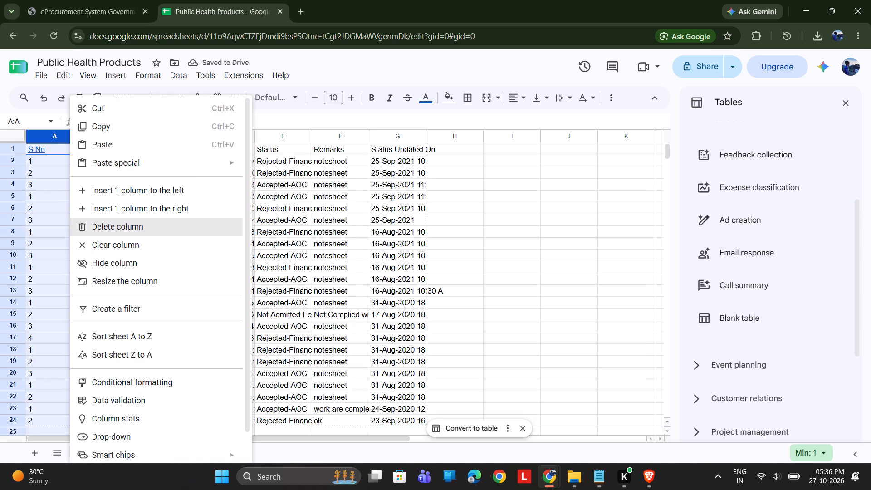
left_click(142, 229)
scroll(332, 330, "right", 1)
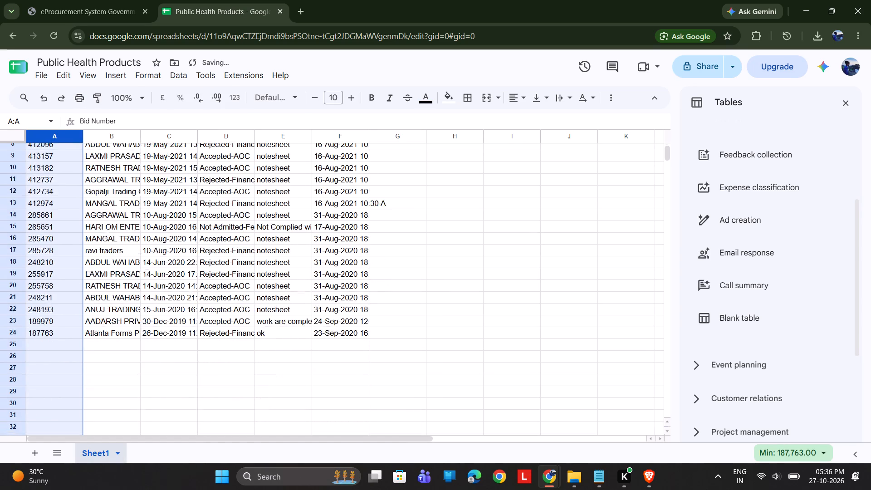
scroll(332, 330, "right", 1)
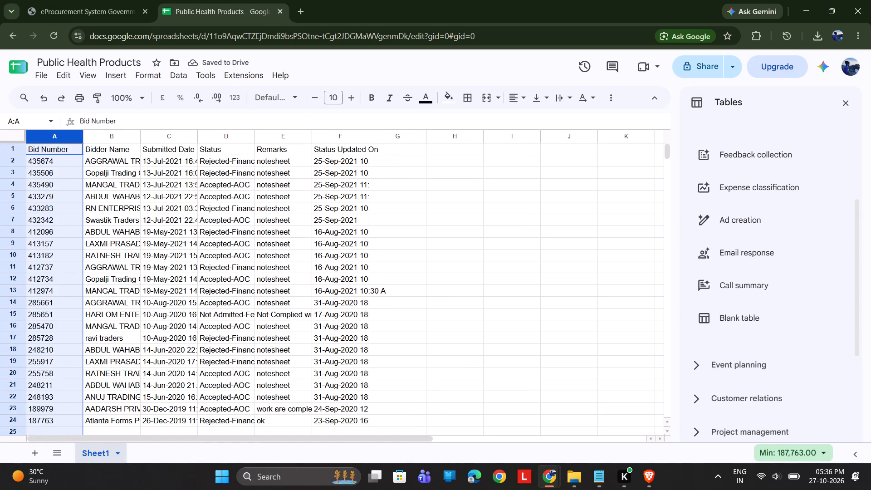
Copy the product category name from the portal's tender search form and rename the spreadsheet as Power Tiller with Trailer and Accessories.
left_click(73, 0)
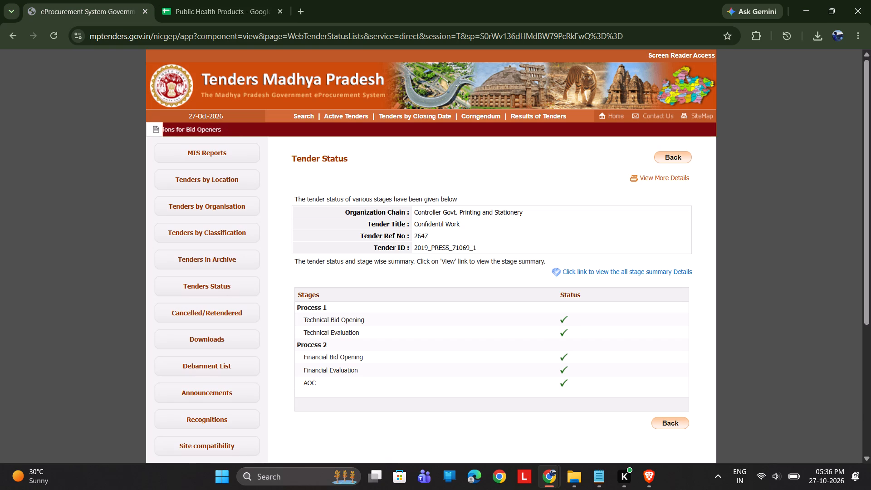
left_click(680, 420)
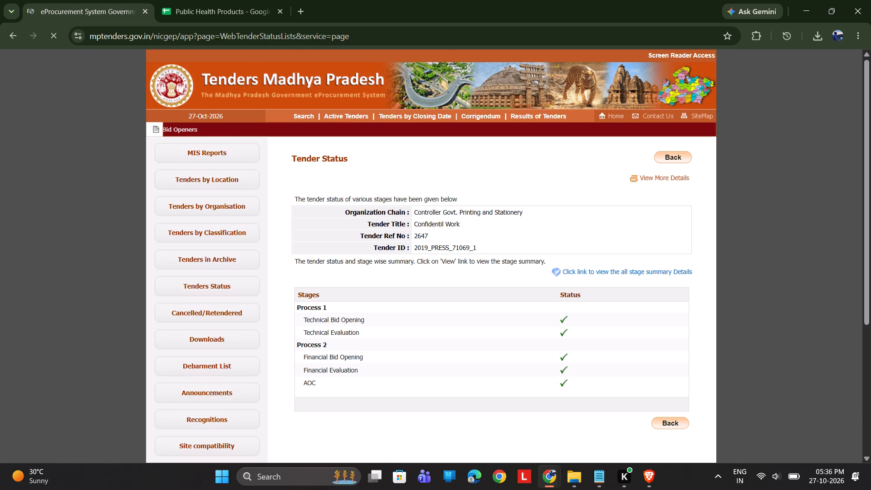
left_click_drag(592, 228, 503, 229)
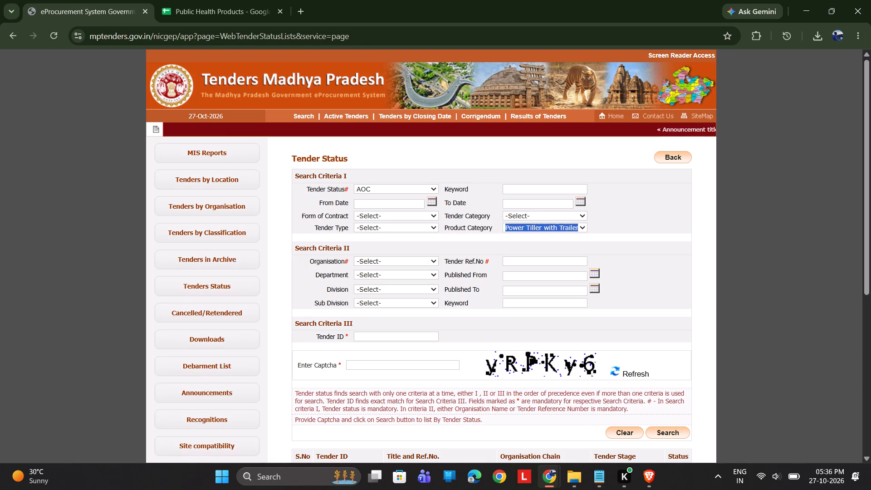
key("ctrl+c")
key("ctrl+c")
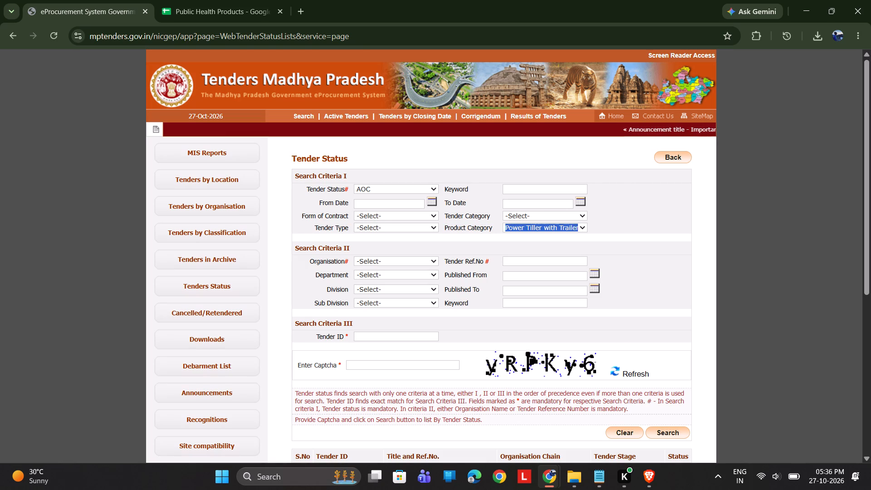
left_click(496, 242)
left_click(170, 0)
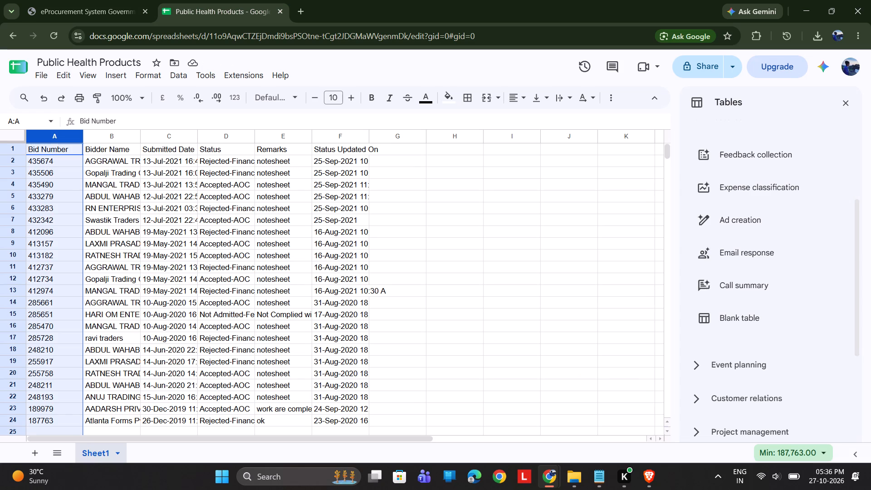
left_click_drag(142, 62, 42, 59)
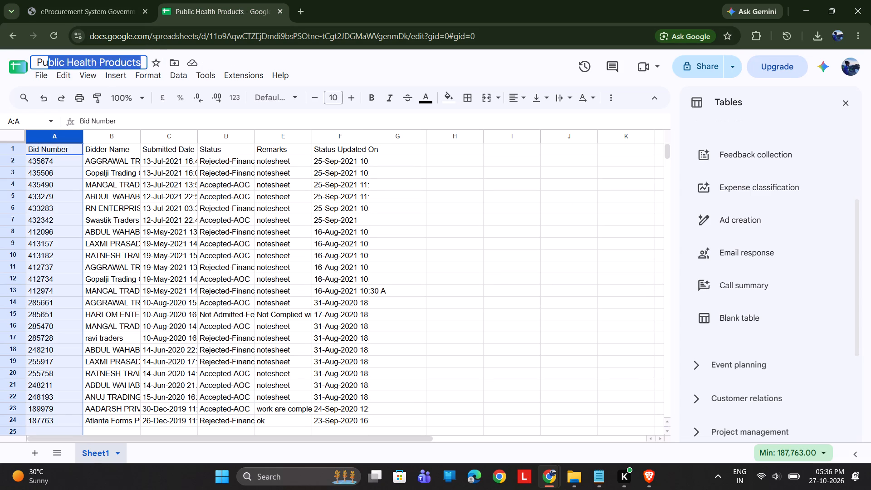
left_click_drag(42, 59, 21, 56)
key("ctrl+v")
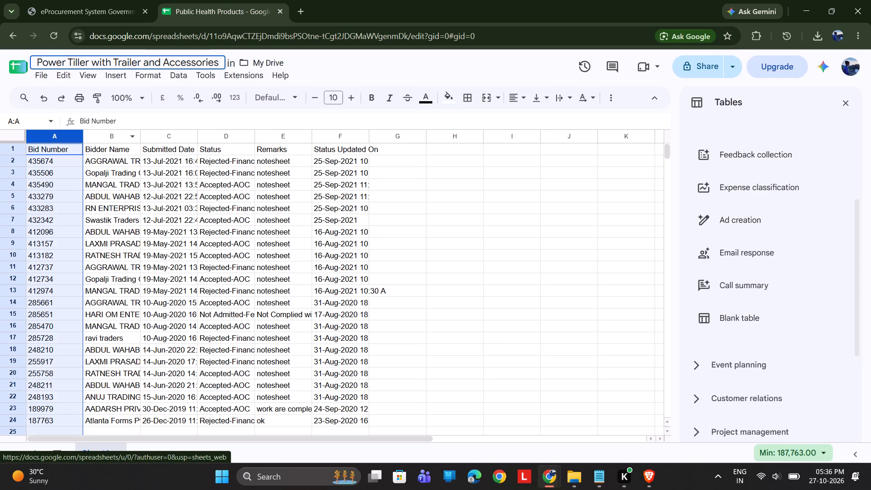
key("ctrl+z")
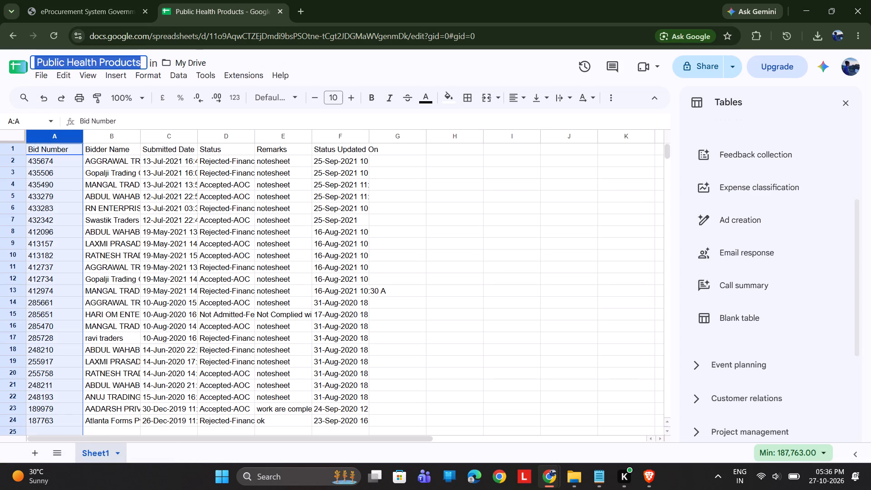
key("ctrl+v")
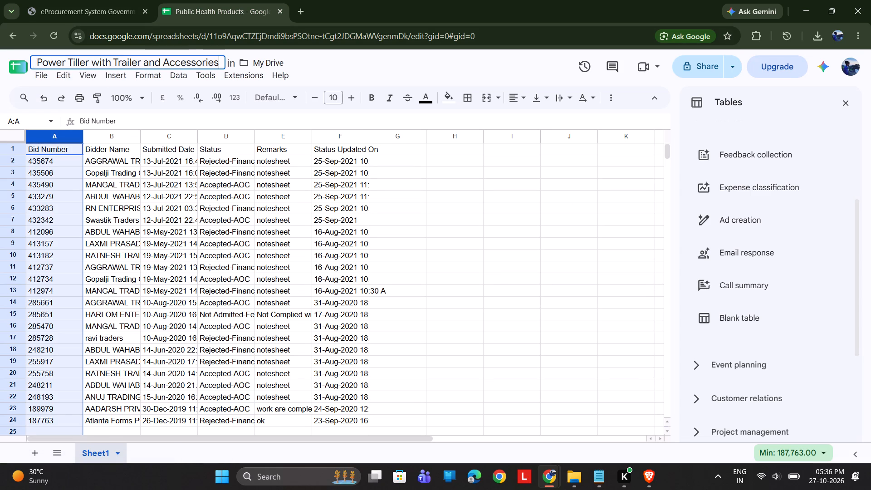
Download the spreadsheet as a Microsoft Excel (.xlsx) file.
left_click(42, 75)
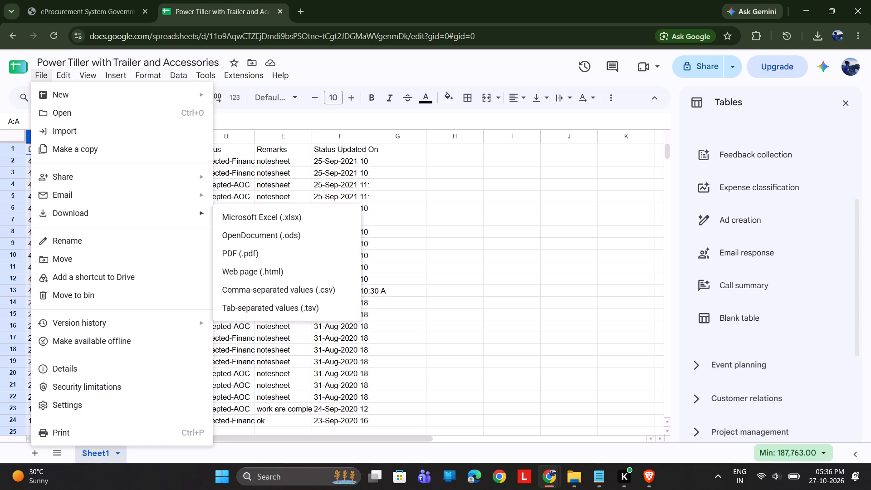
left_click(273, 213)
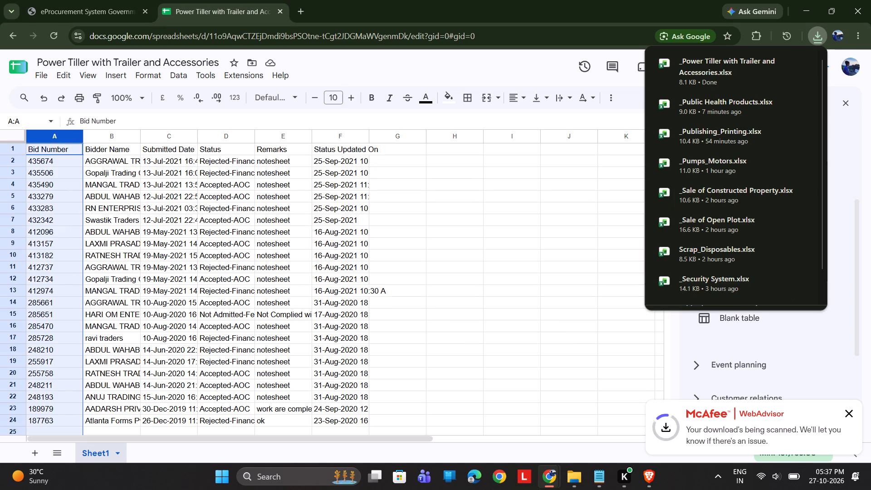
Change the product category in the portal's AOC tender search form to Power/Energy Projects/Products.
left_click(83, 0)
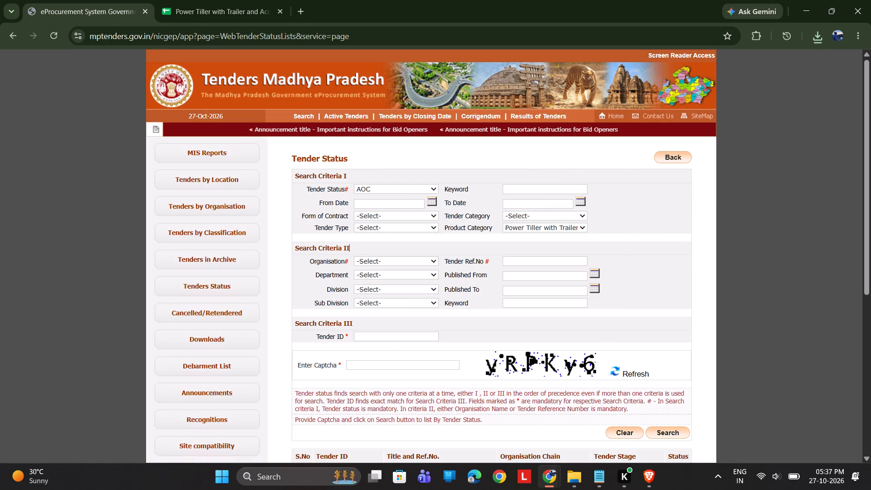
left_click(543, 228)
scroll(543, 228, "down", 1)
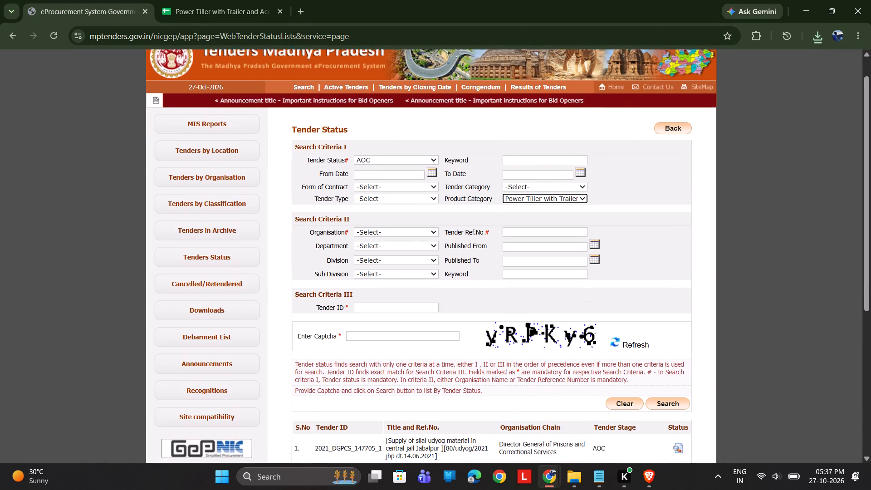
scroll(543, 228, "down", 1)
left_click(553, 153)
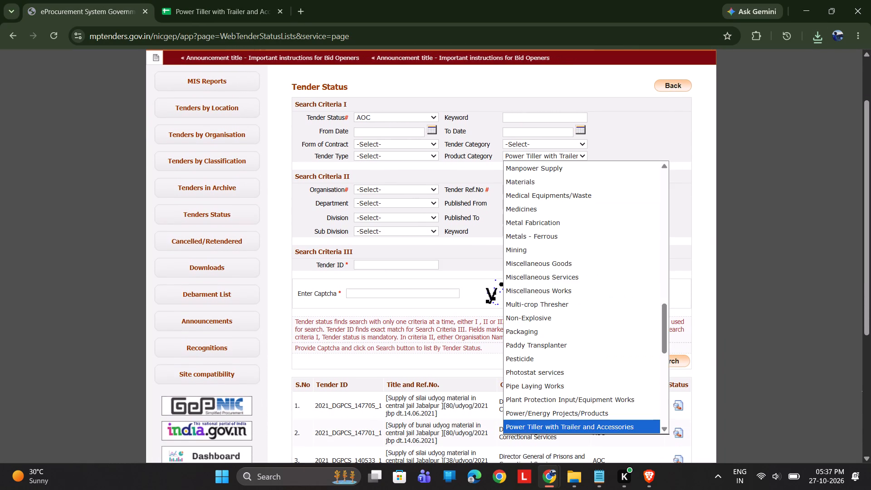
scroll(570, 339, "down", 1)
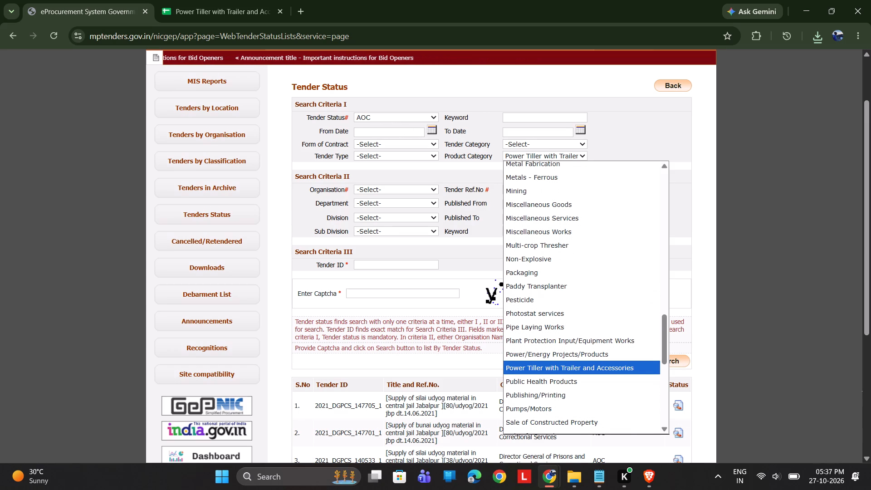
left_click(577, 353)
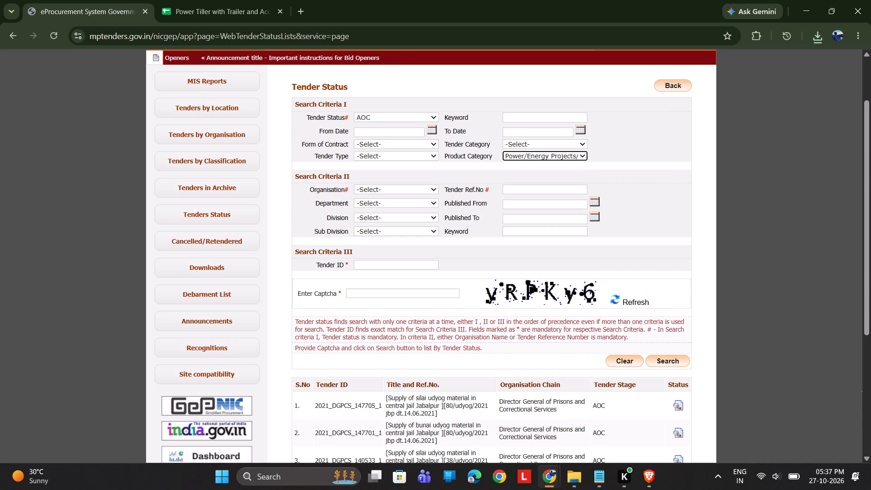
Enter the displayed captcha and run the tender status search.
left_click(385, 295)
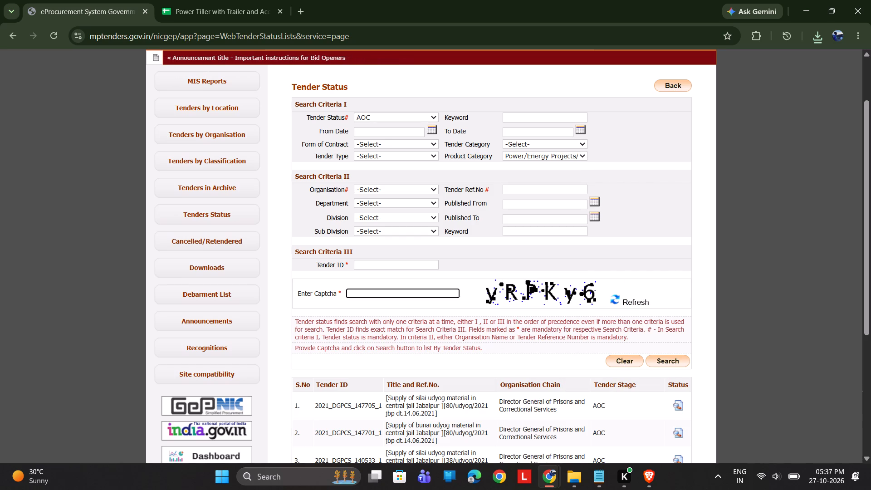
key("y")
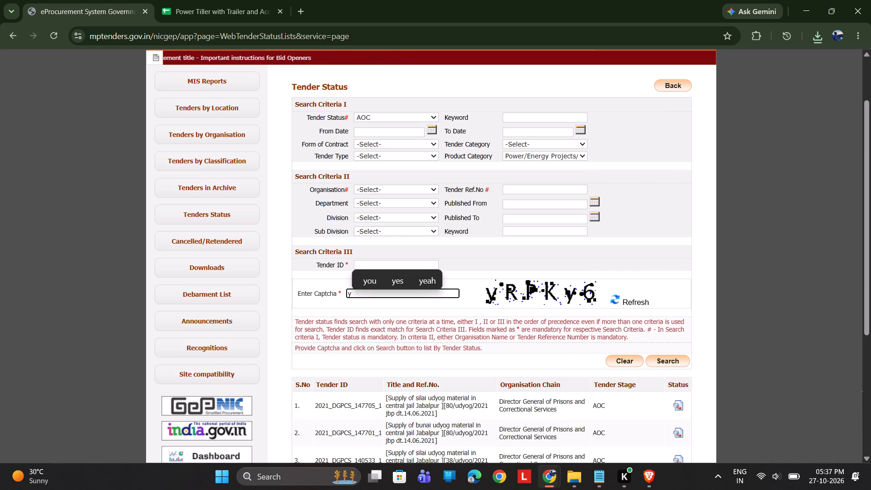
key("shift+r")
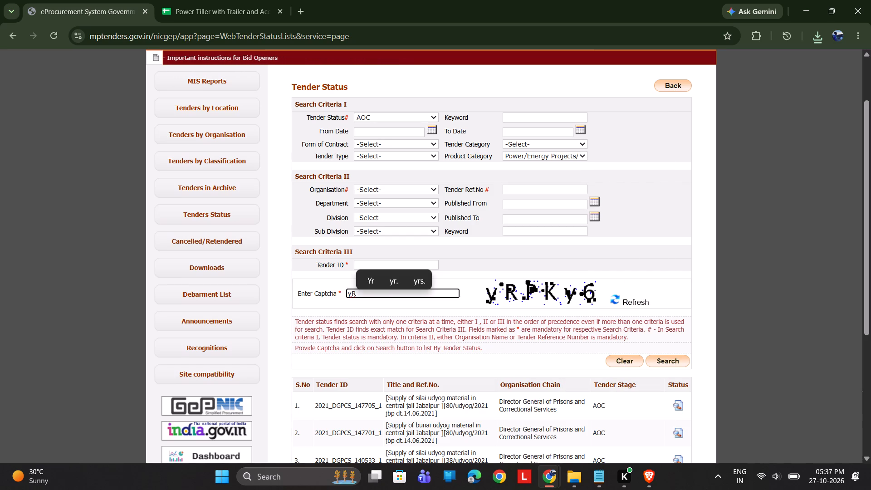
key("shift+p")
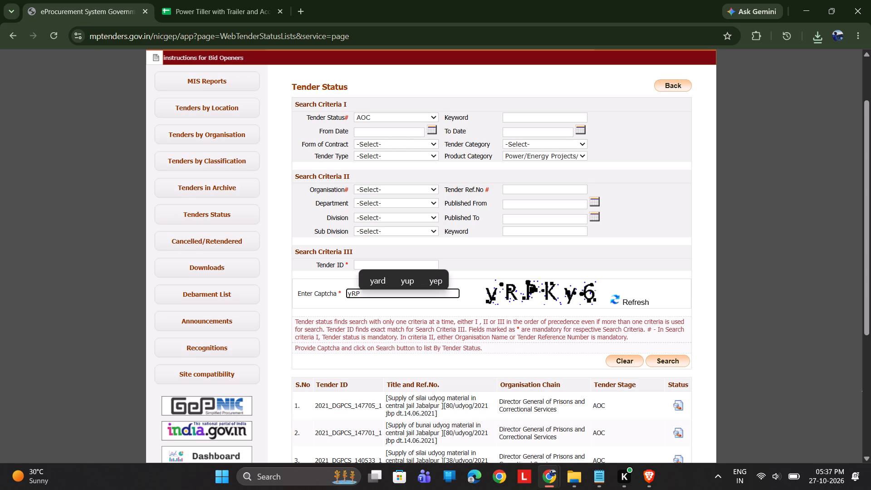
key("shift+k")
key("y")
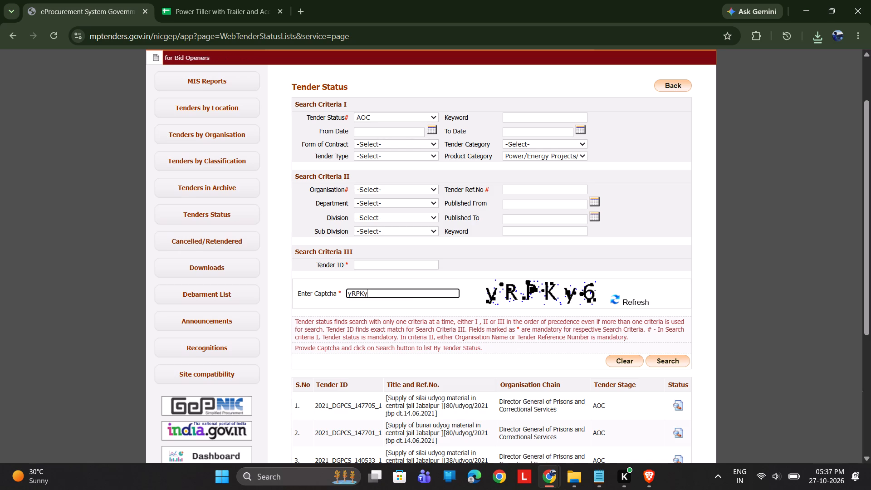
key("6")
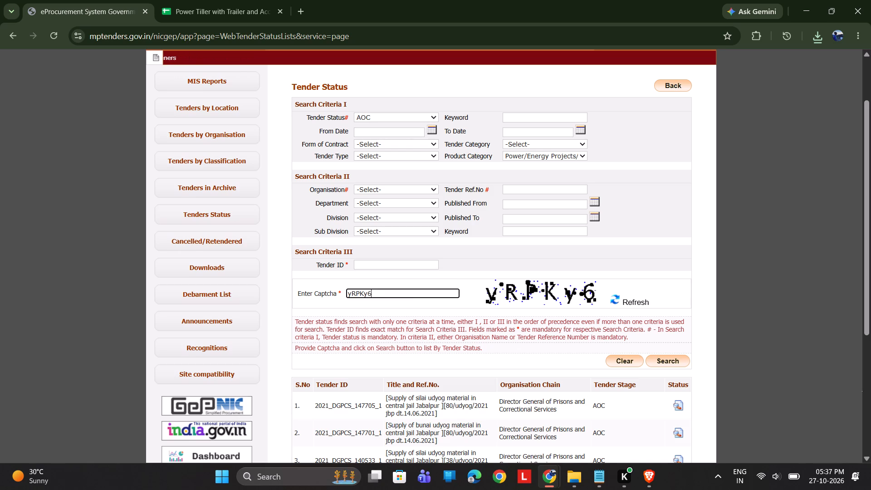
left_click(670, 358)
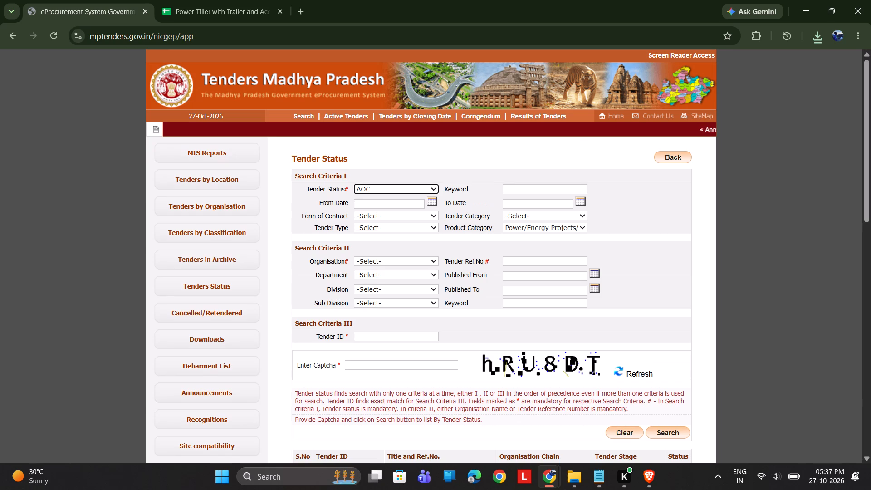
Open the all-stage summary of the first listed tender, 2026_MPPGC_493127_1.
scroll(556, 322, "down", 7)
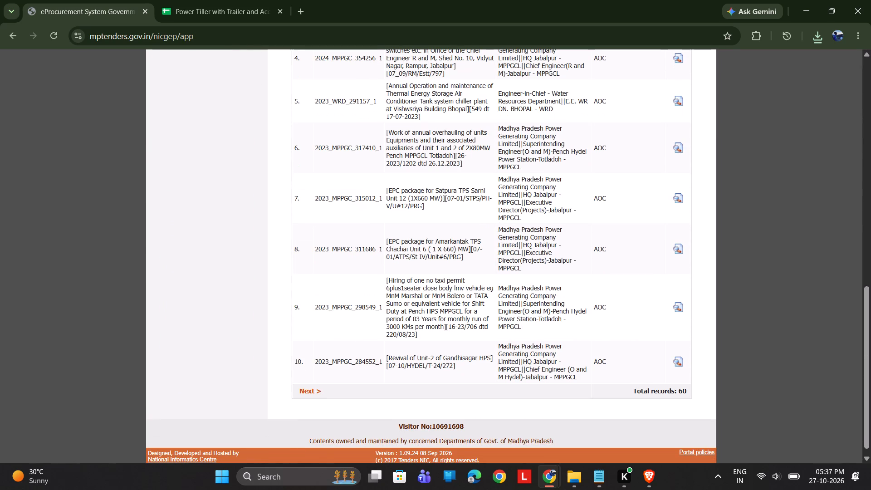
scroll(556, 322, "up", 7)
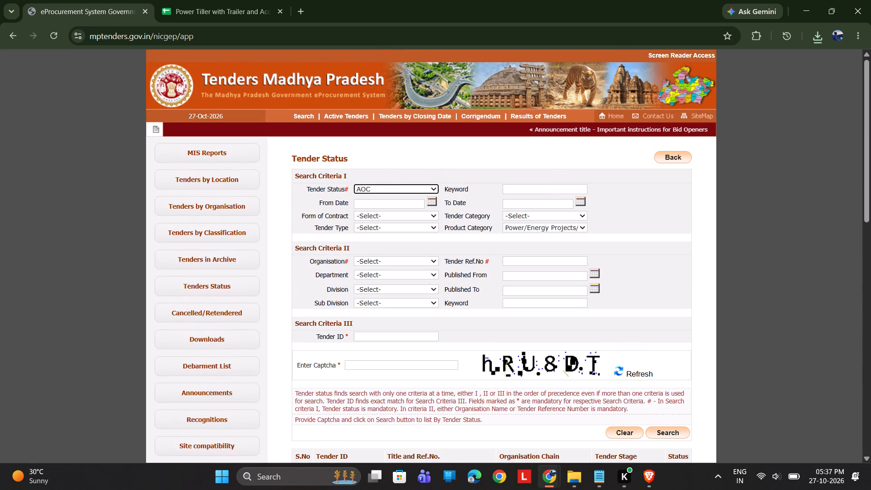
scroll(554, 321, "down", 4)
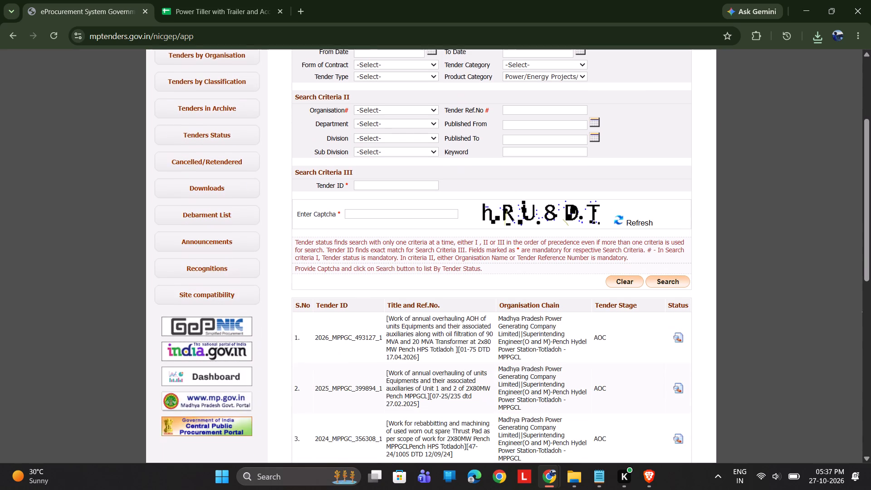
scroll(554, 321, "down", 1)
left_click(678, 284)
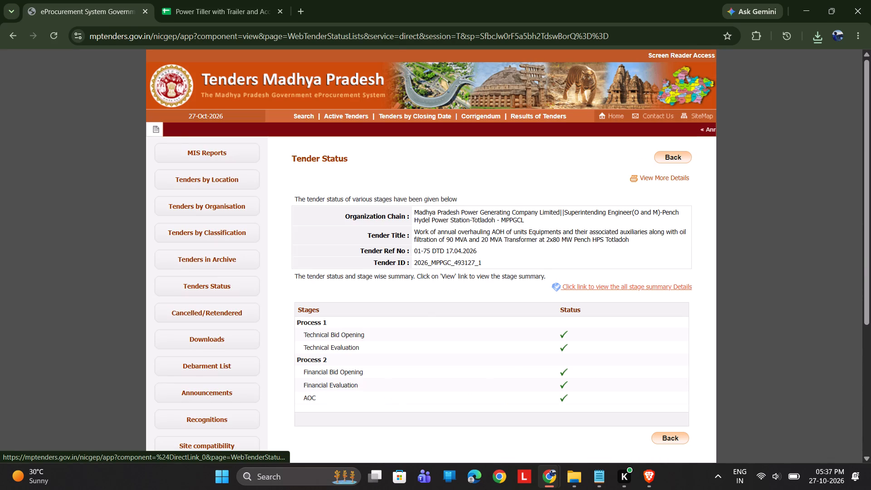
left_click(614, 286)
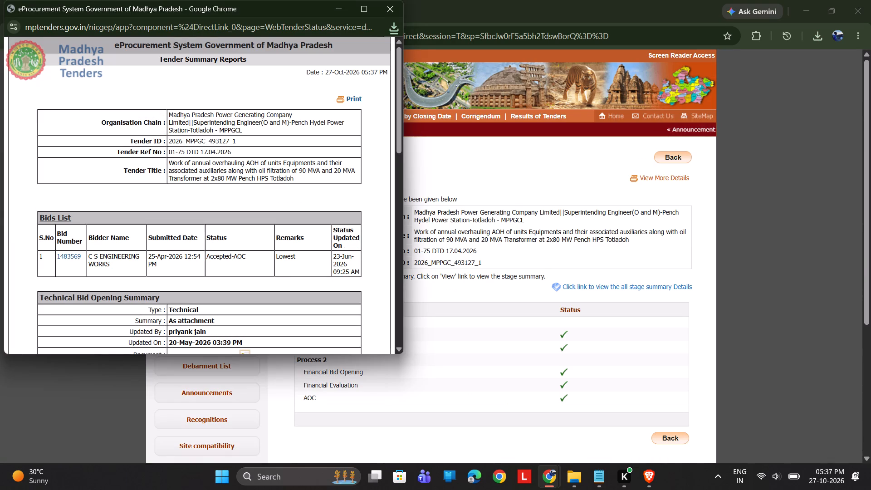
Copy the Bids List header and bid row, discard the Power Tiller note in Notepad, and paste the copy into a new note.
left_click(359, 270)
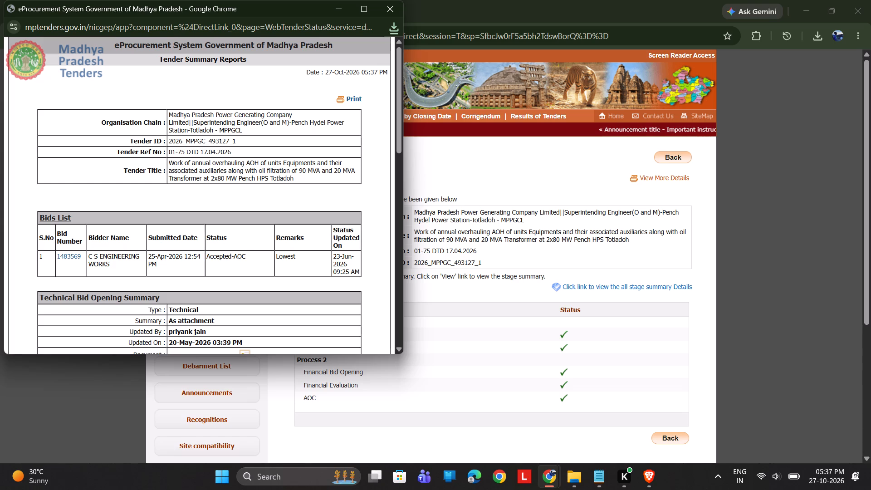
left_click_drag(360, 270, 41, 243)
key("ctrl+c")
left_click(211, 241)
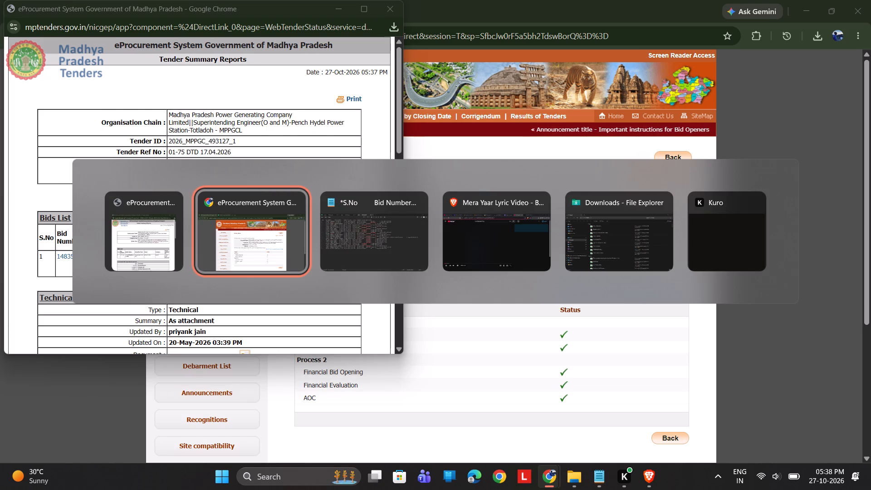
left_click(420, 10)
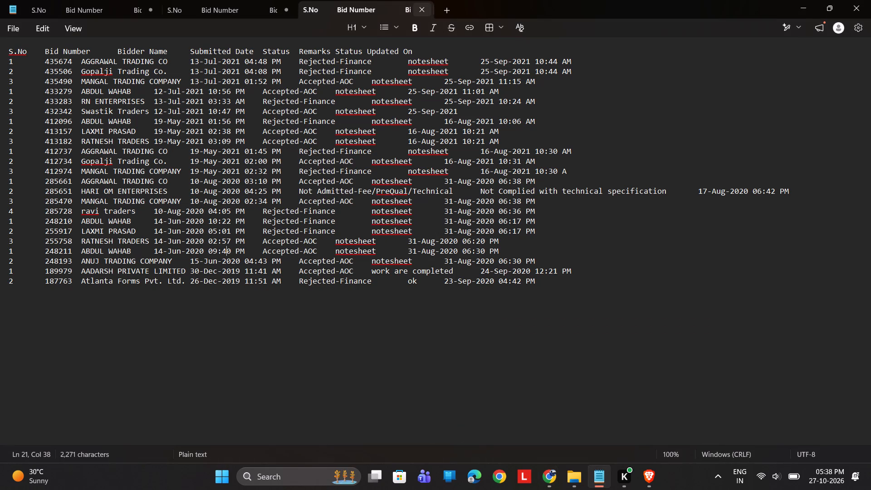
left_click(416, 260)
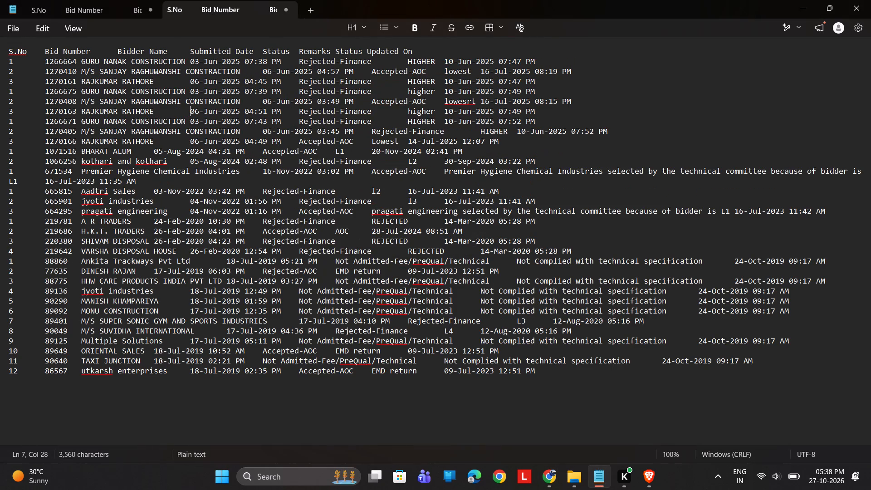
left_click(305, 8)
left_click(297, 65)
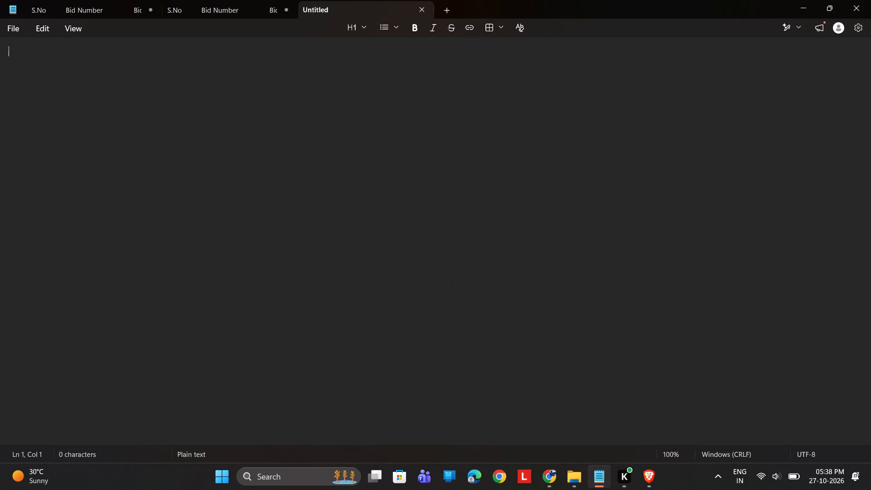
key("ctrl+v")
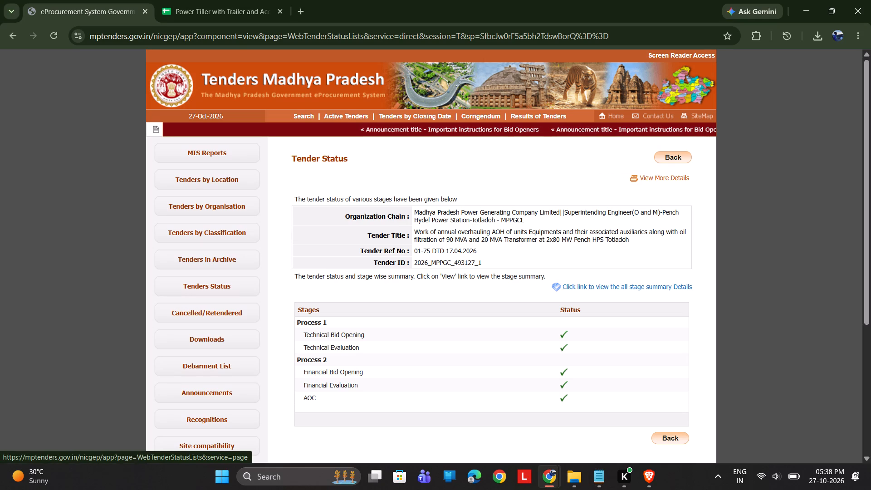
Return to the search results and open the all-stage summary of the second tender, 2025_MPPGC_399894_1.
left_click(667, 436)
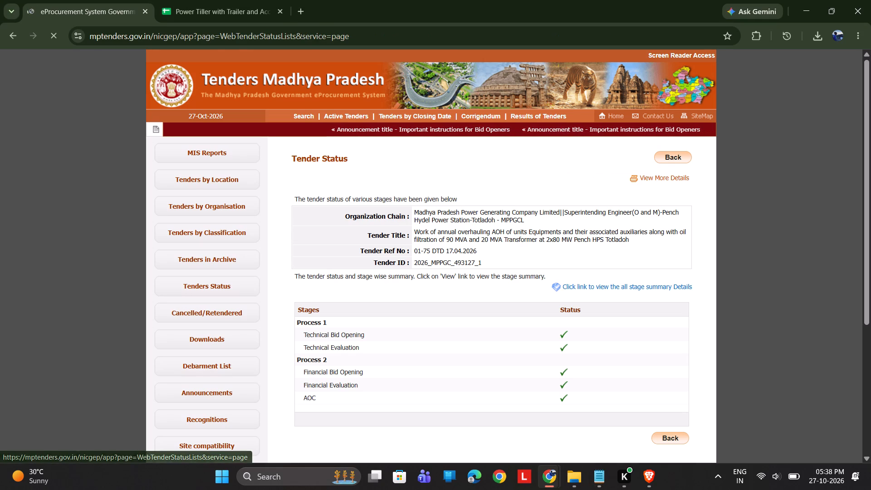
scroll(637, 405, "down", 1)
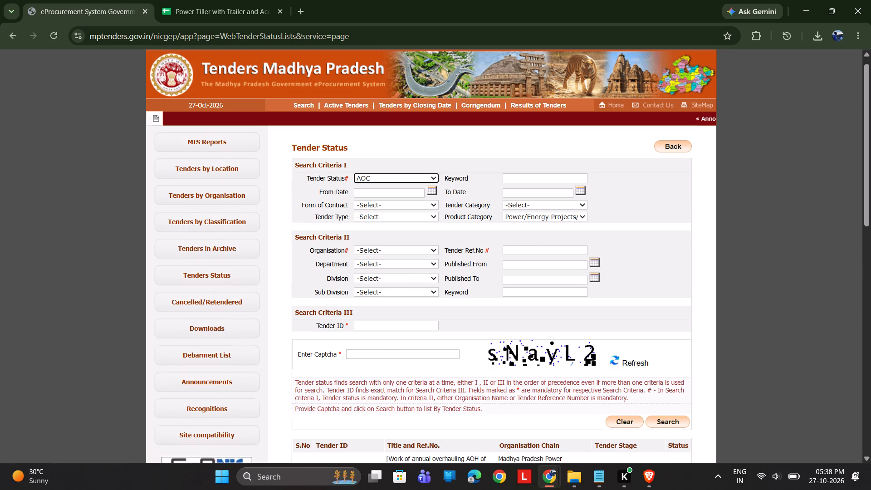
scroll(637, 405, "down", 3)
left_click(675, 272)
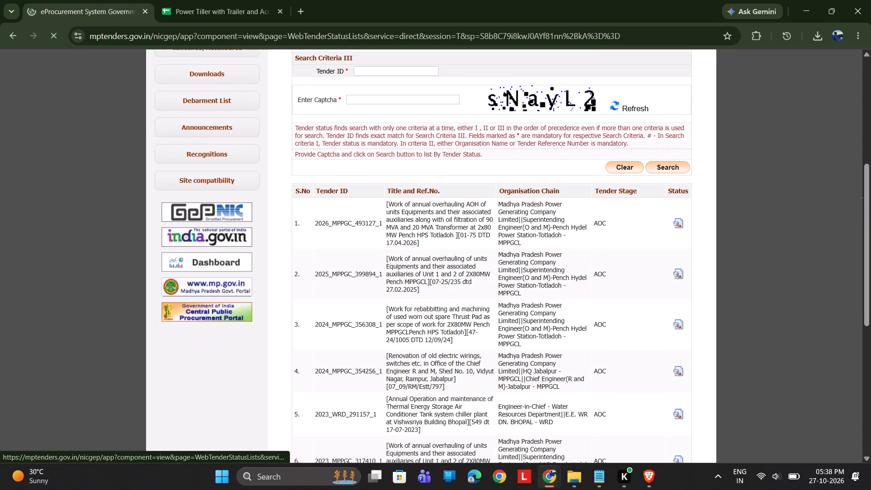
left_click(639, 288)
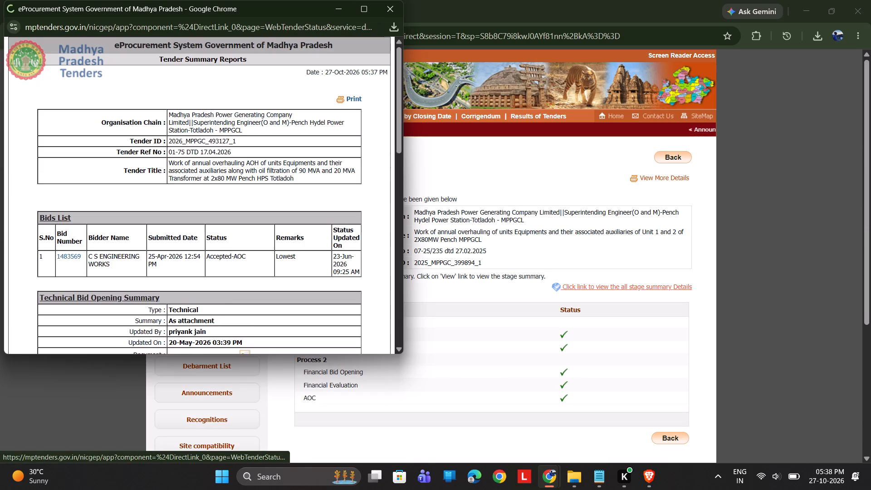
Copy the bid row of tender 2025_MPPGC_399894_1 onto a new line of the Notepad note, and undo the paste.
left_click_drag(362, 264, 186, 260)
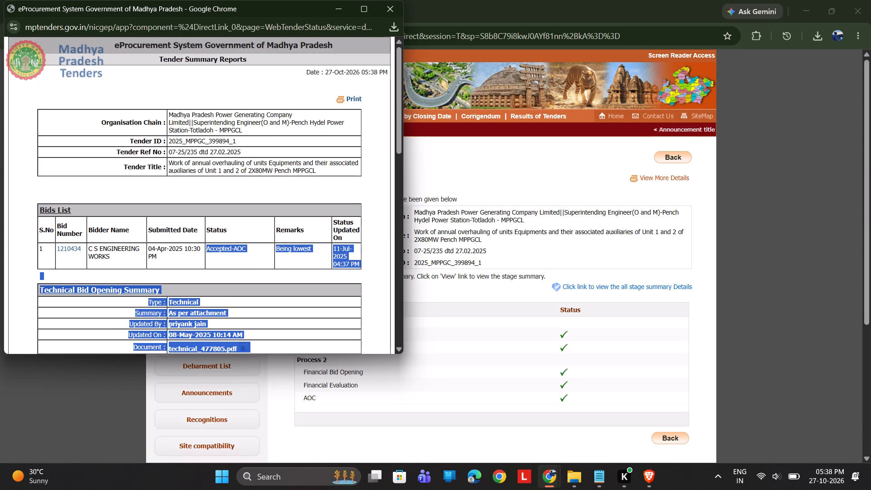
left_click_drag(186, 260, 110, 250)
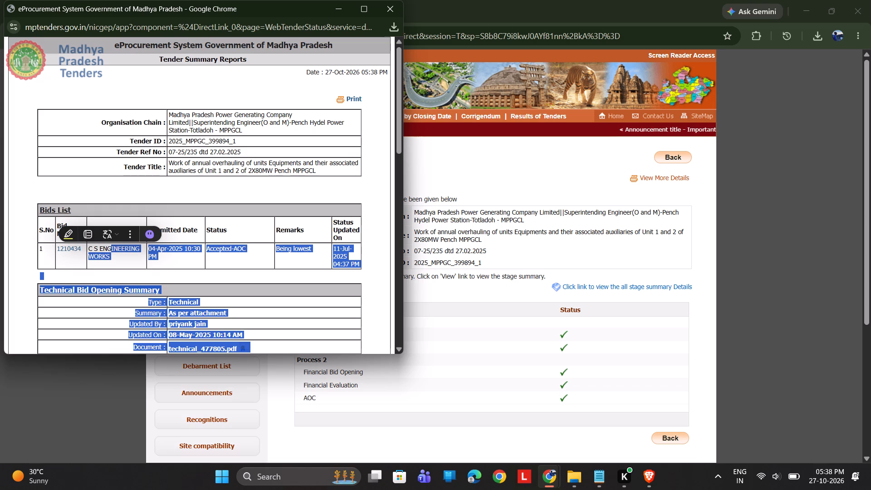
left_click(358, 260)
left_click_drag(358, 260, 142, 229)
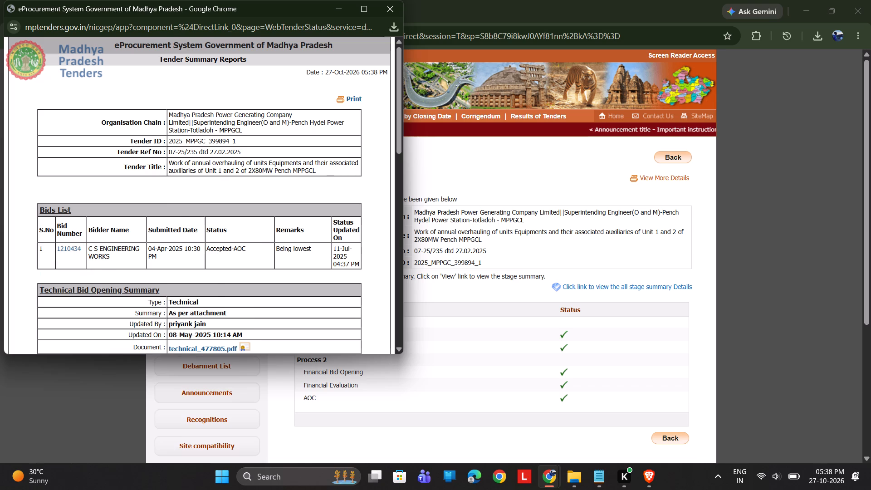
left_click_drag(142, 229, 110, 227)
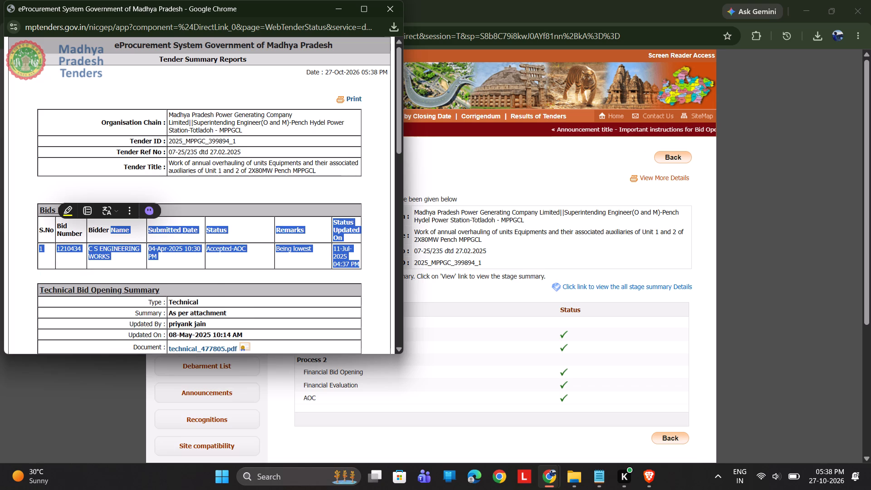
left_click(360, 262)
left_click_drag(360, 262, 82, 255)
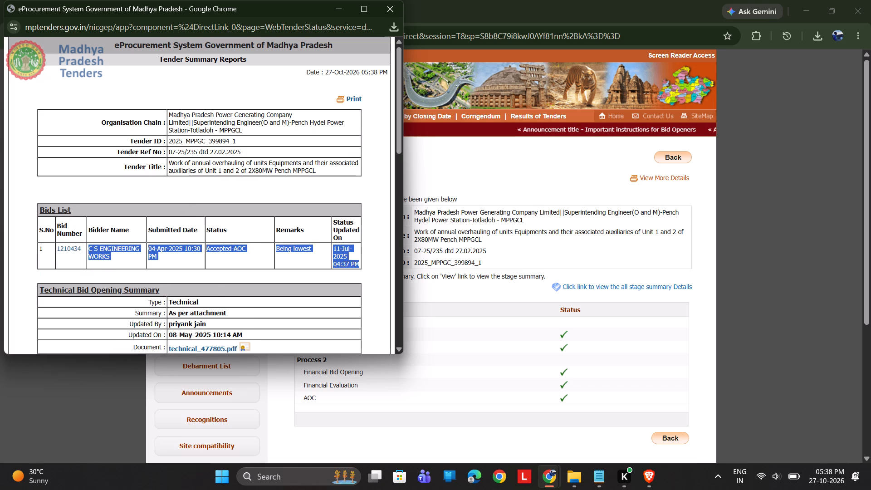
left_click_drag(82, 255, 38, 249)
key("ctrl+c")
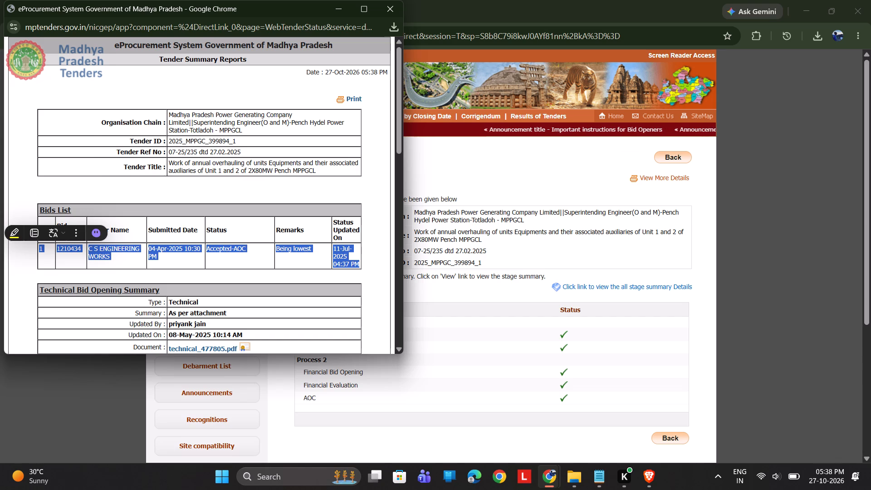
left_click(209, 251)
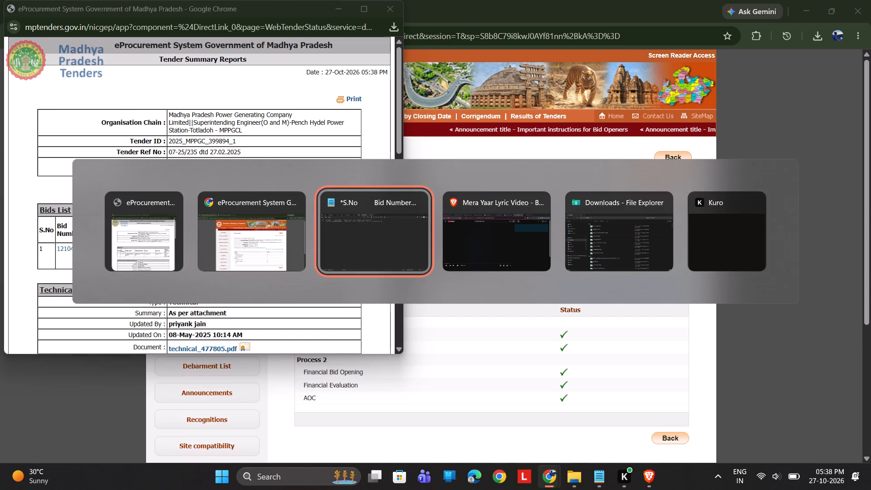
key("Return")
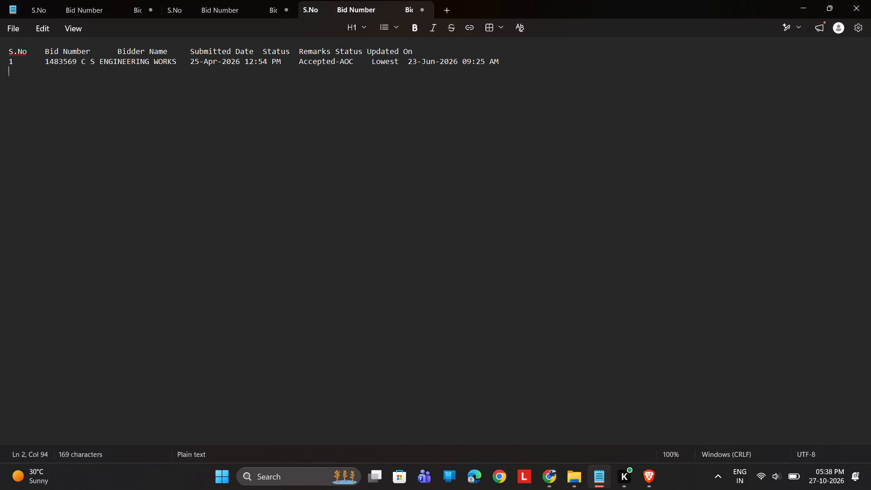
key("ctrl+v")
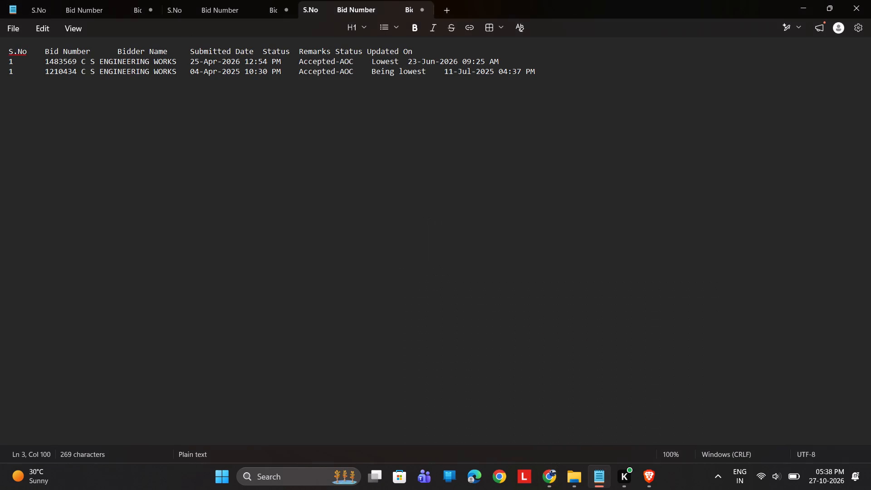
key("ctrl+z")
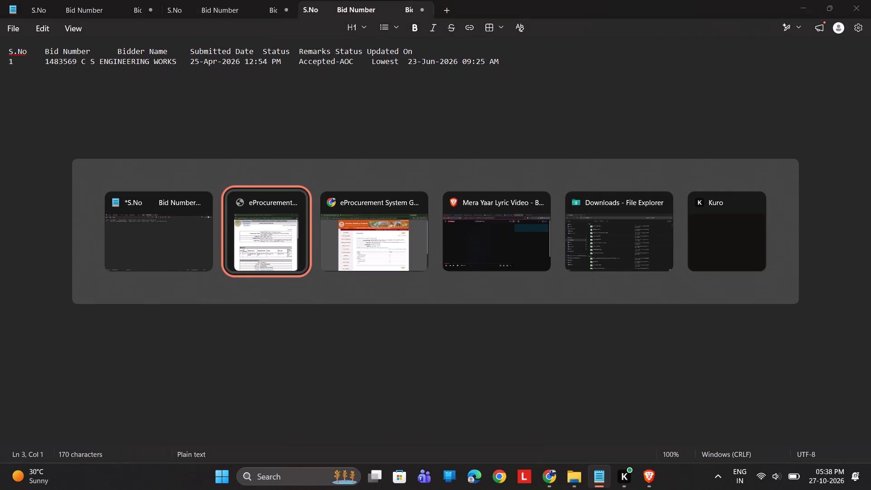
Return to the search results and open the all-stage summary of the third tender, 2024_MPPGC_356308_1.
left_click(666, 439)
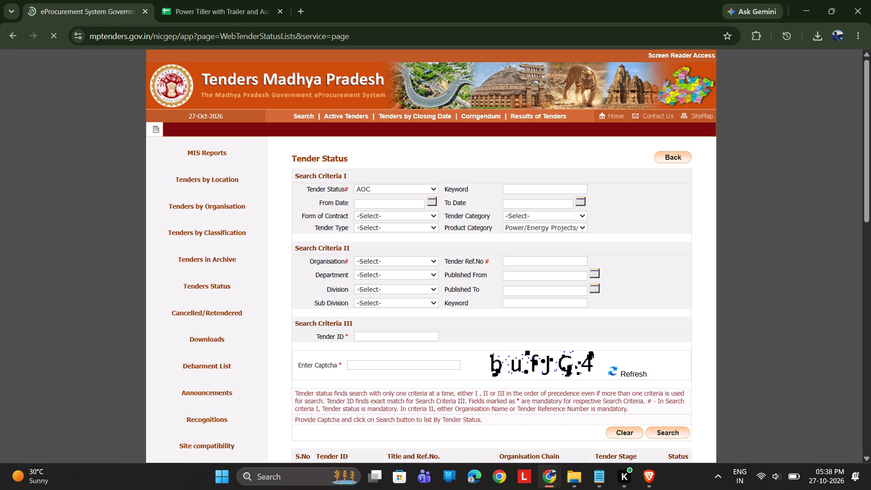
scroll(636, 341, "down", 4)
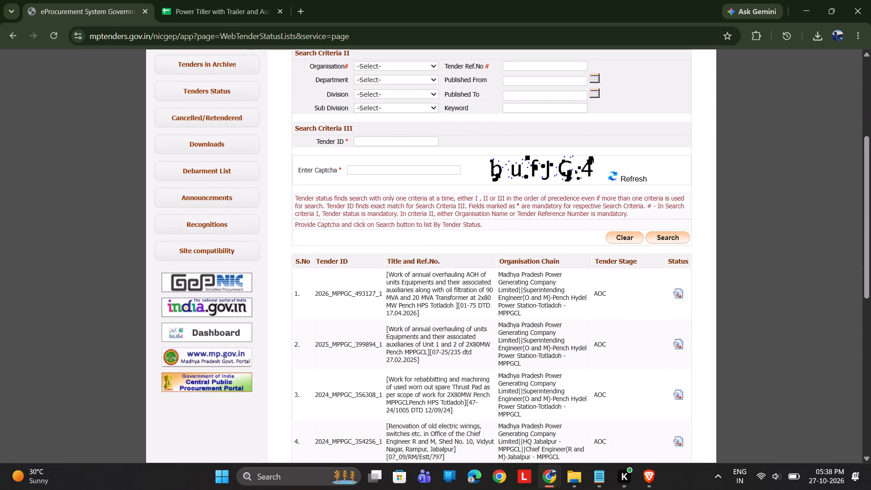
scroll(681, 405, "down", 1)
left_click(684, 368)
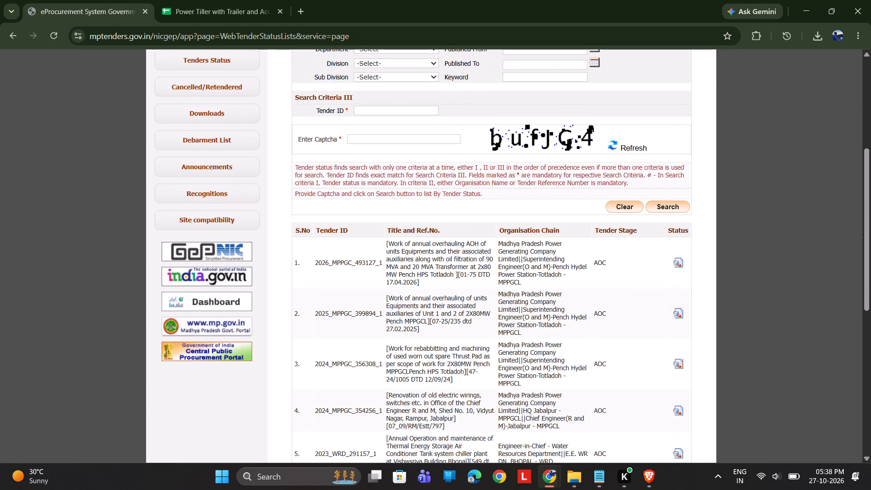
left_click(681, 365)
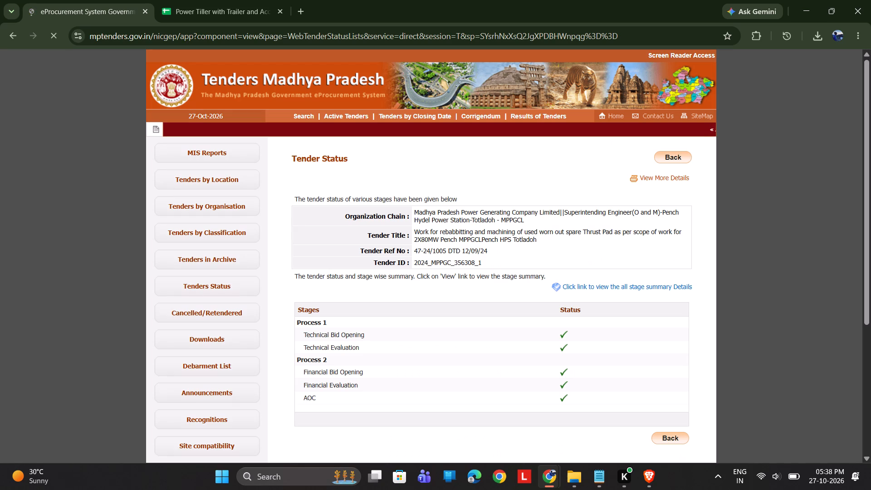
left_click(597, 286)
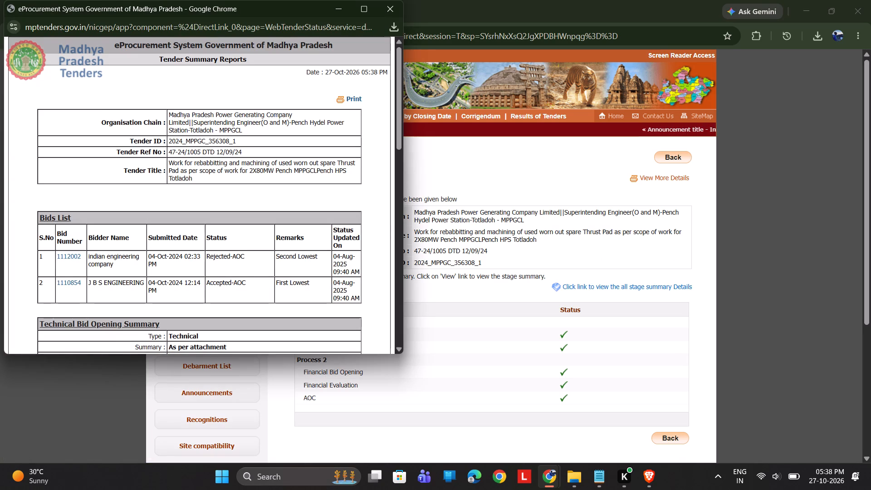
Copy both bid rows of tender 2024_MPPGC_356308_1 and paste them below the existing row in the Notepad note.
left_click_drag(359, 297, 39, 265)
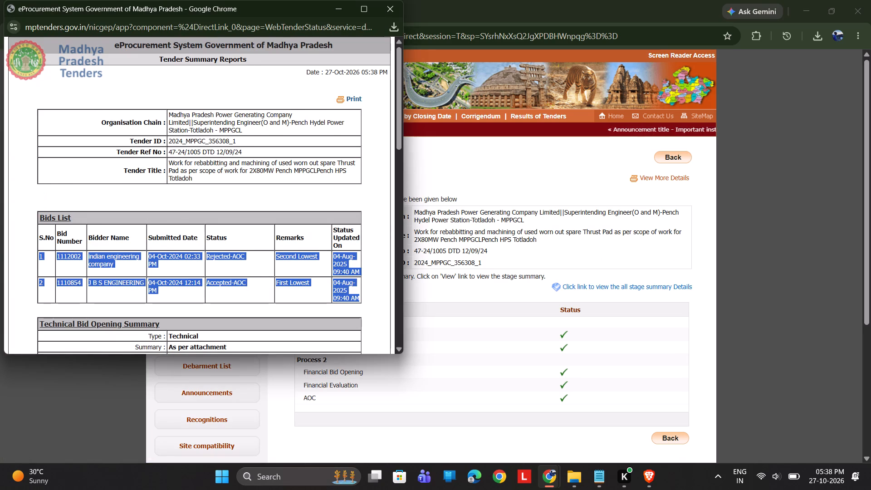
left_click_drag(39, 265, 39, 265)
key("ctrl+c")
left_click(226, 267)
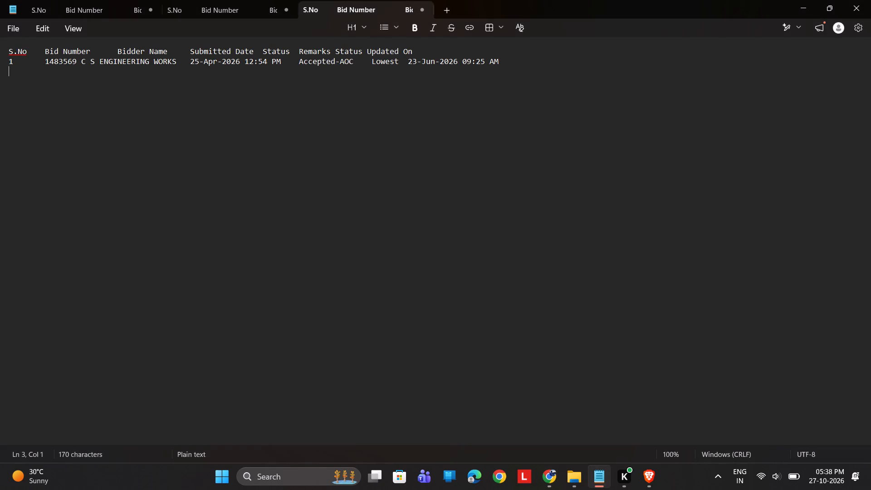
key("ctrl+v")
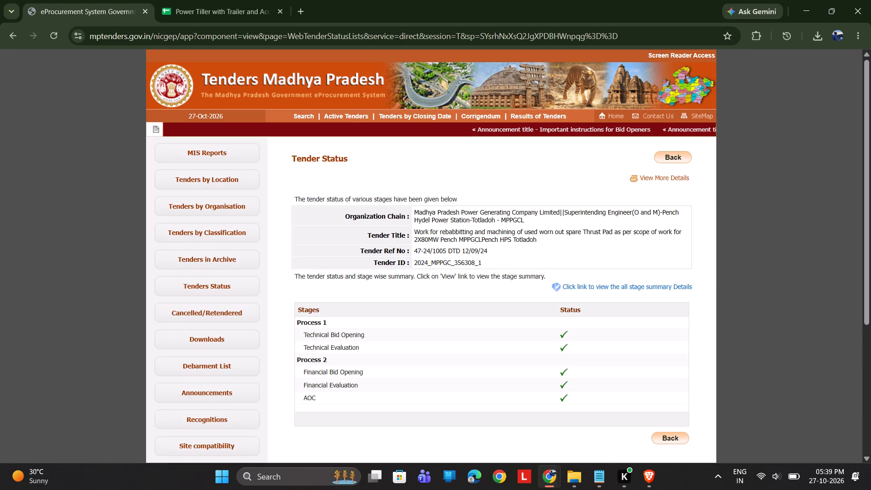
Return to the search results and open the all-stage summary of the fourth tender, 2024_MPPGC_354256_1.
left_click(666, 435)
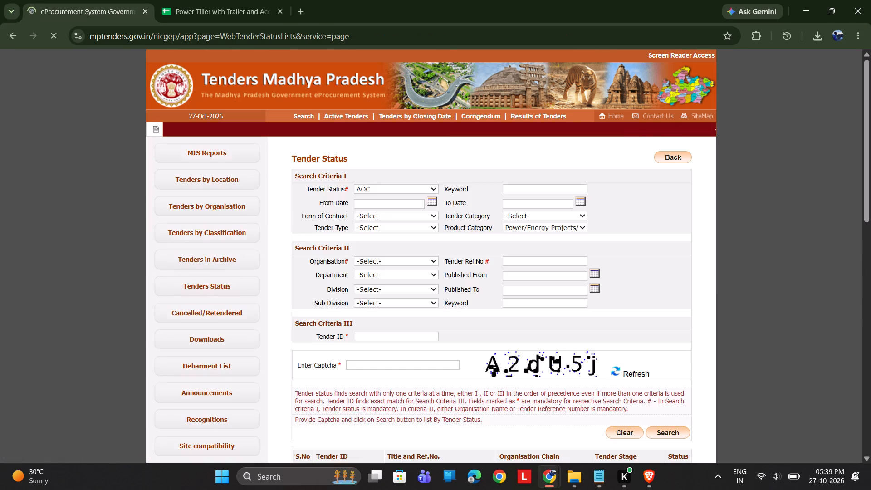
scroll(574, 337, "down", 5)
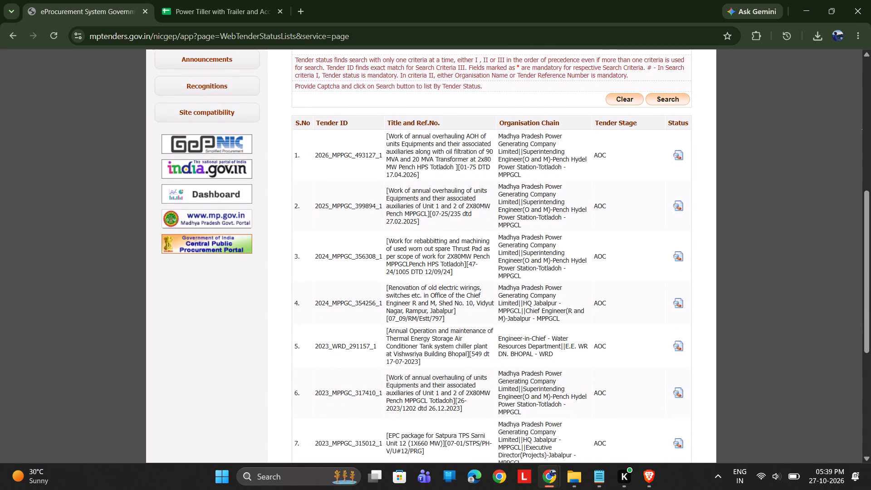
left_click(681, 300)
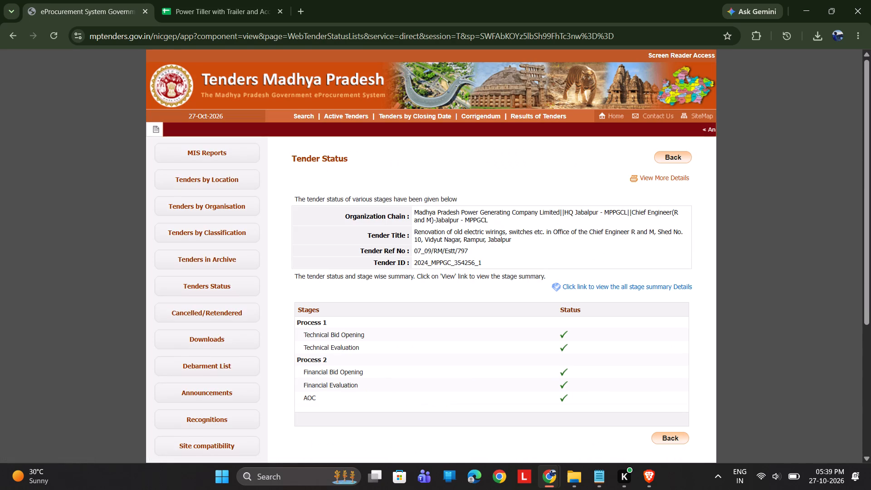
left_click(618, 289)
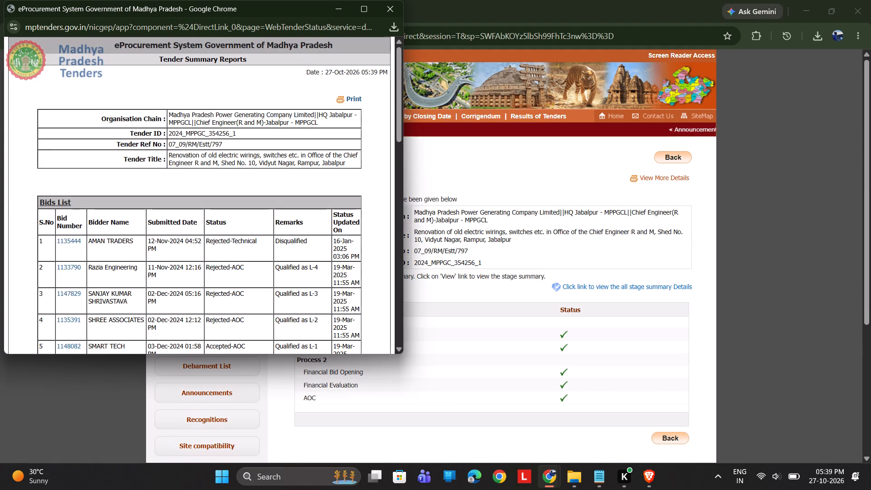
Copy the five bid rows of tender 2024_MPPGC_354256_1 and paste them on a new line in the Notepad note.
scroll(269, 270, "right", 1)
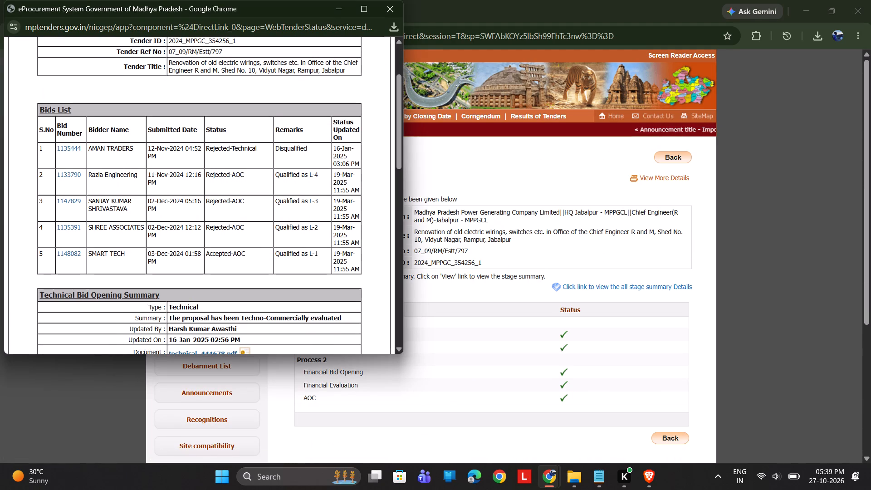
left_click_drag(358, 268, 38, 155)
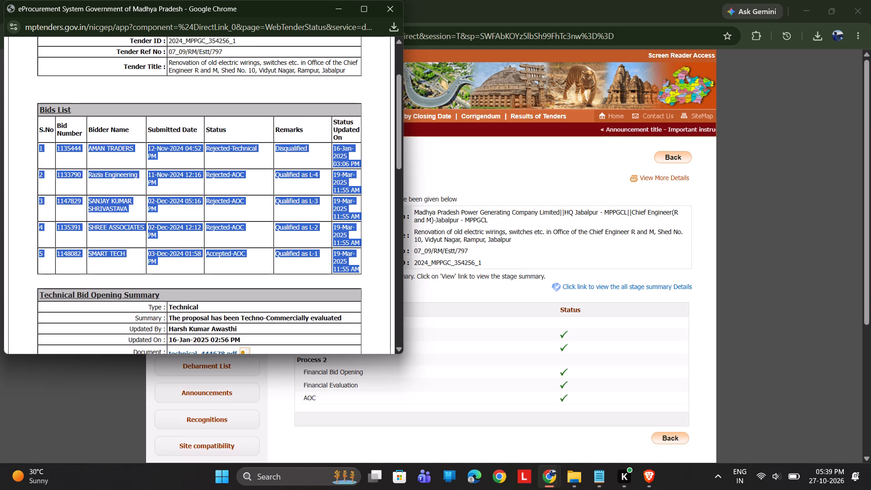
left_click_drag(38, 155, 39, 156)
key("ctrl+c")
left_click(159, 171)
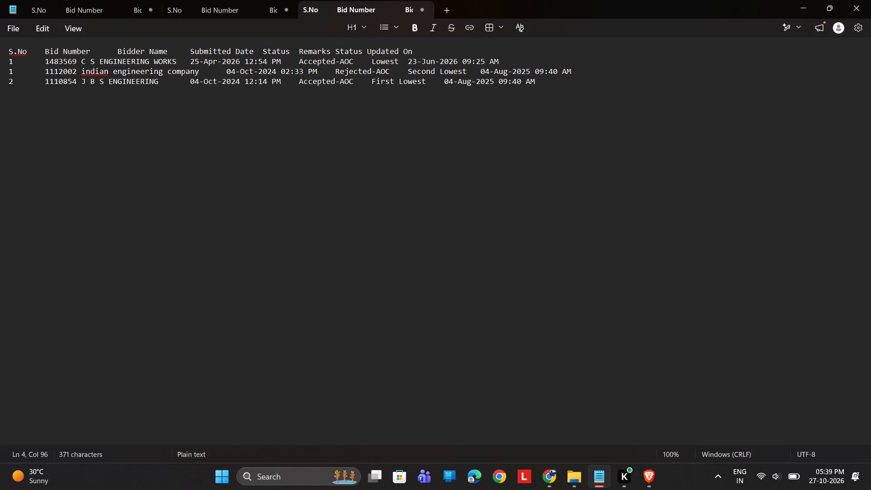
key("Return")
key("ctrl+v")
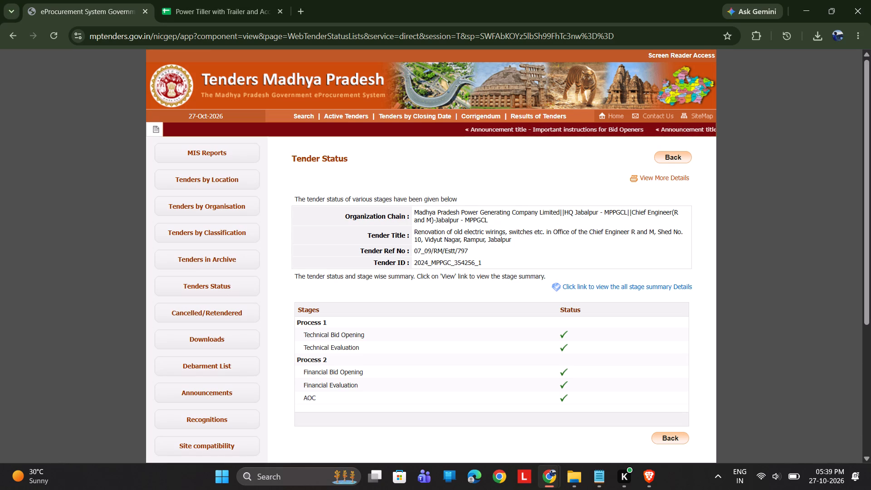
Return to the search results and open the all-stage summary of tender 2024_MPPGC_354256_1 again.
left_click(675, 436)
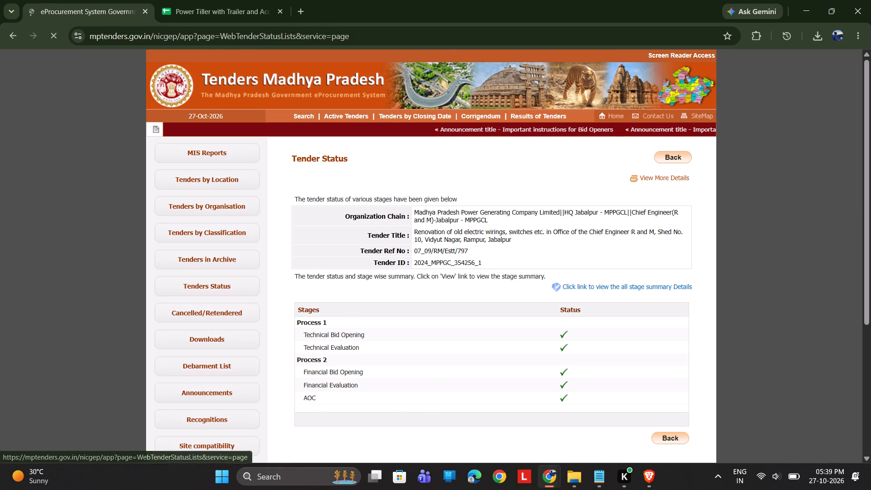
scroll(587, 368, "down", 6)
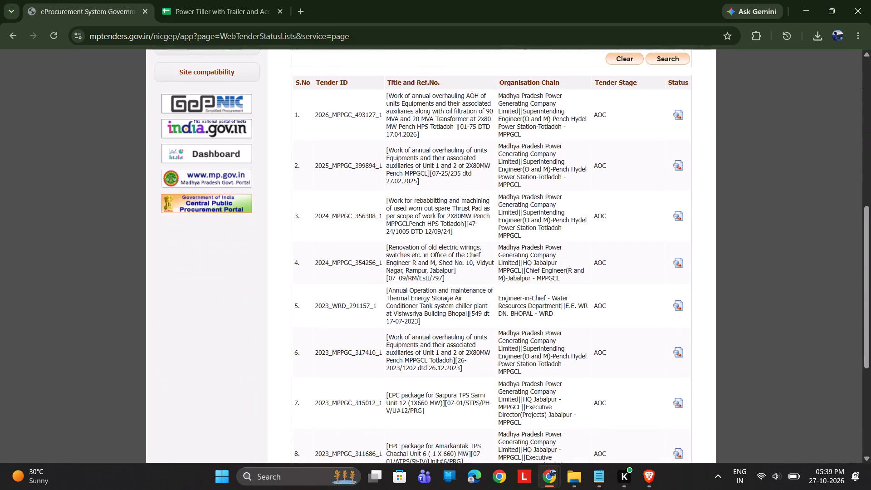
scroll(587, 368, "down", 1)
left_click(682, 262)
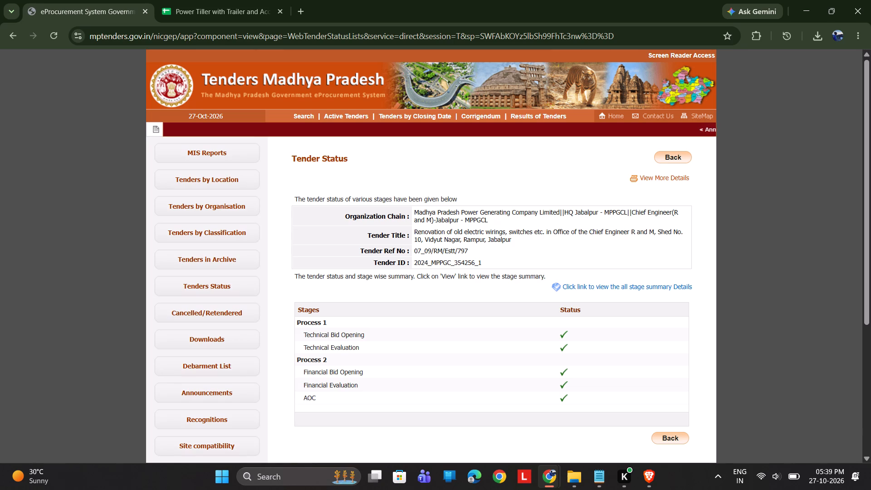
left_click(599, 283)
Copy the five bid rows of tender 2024_MPPGC_354256_1 again and paste them on a new line in the Notepad note.
scroll(307, 340, "right", 1)
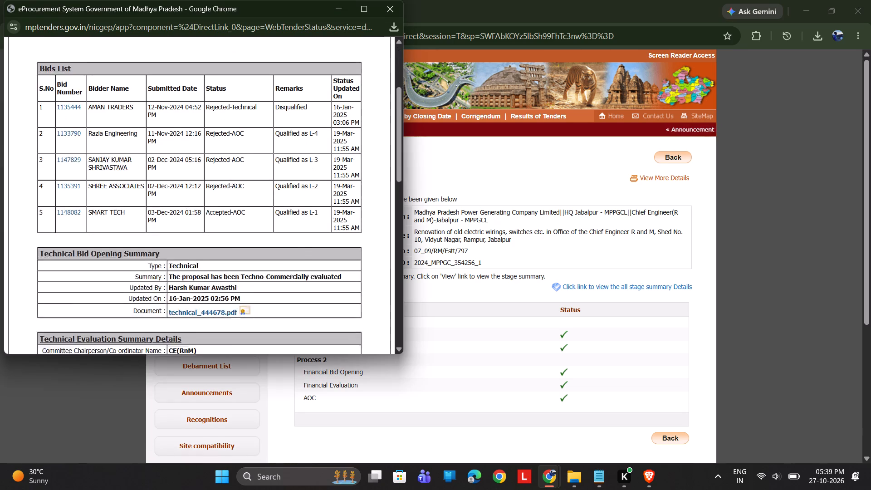
scroll(307, 340, "right", 1)
left_click_drag(359, 288, 351, 285)
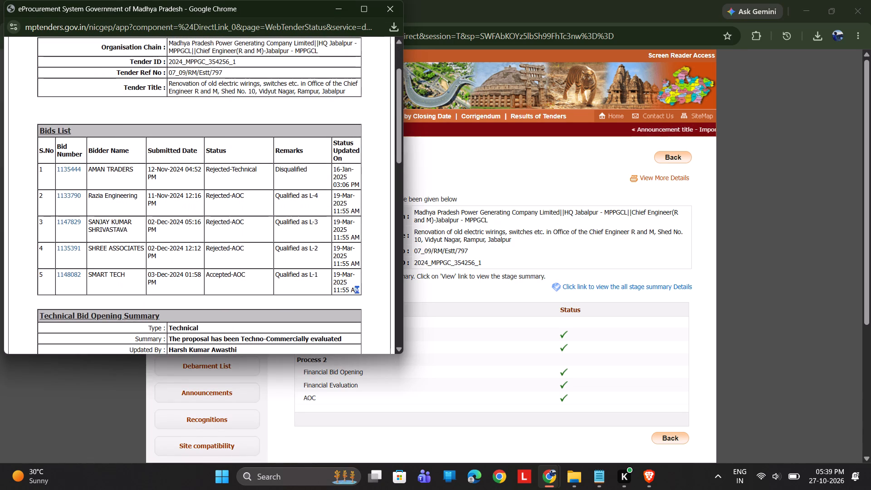
left_click_drag(351, 285, 39, 178)
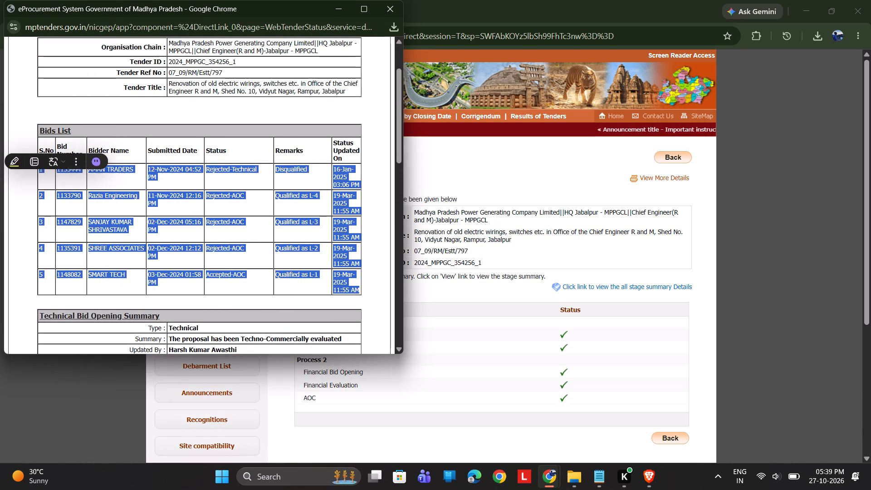
key("ctrl+c")
left_click(257, 204)
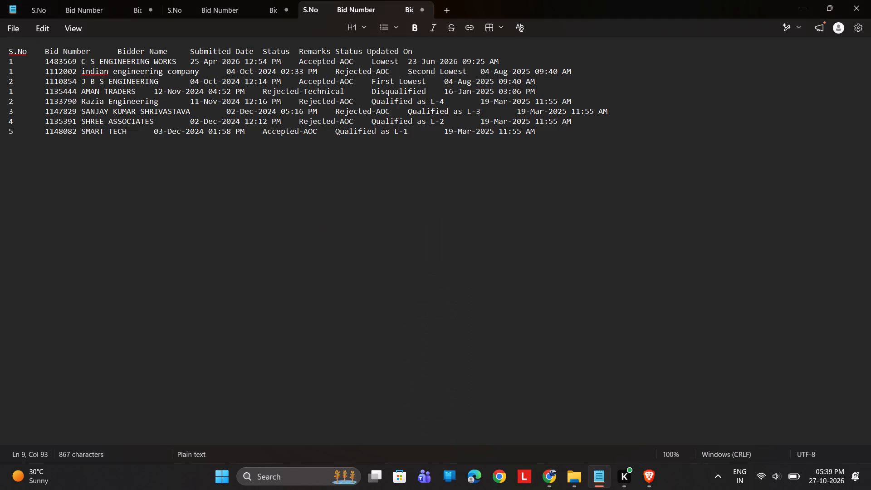
key("Return")
key("ctrl+v")
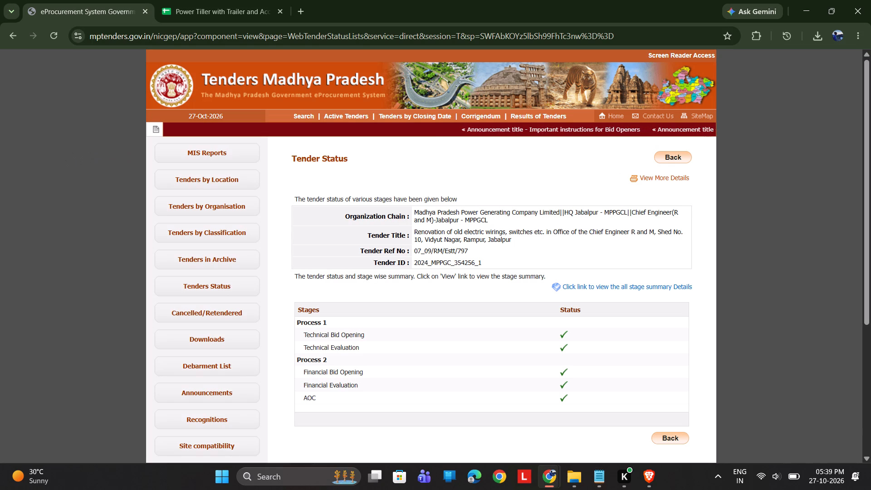
Return to the search results and open the all-stage summary of the fifth tender, 2023_WRD_291157_1.
left_click(670, 435)
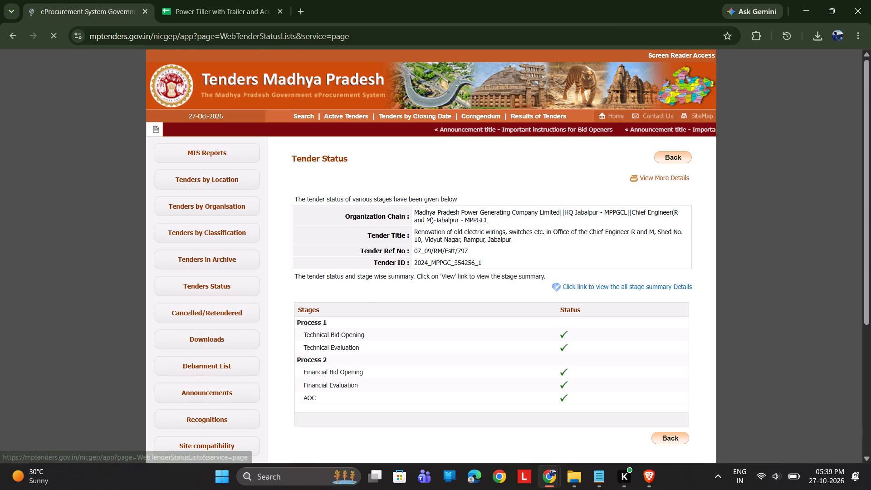
scroll(592, 370, "down", 5)
scroll(592, 370, "up", 1)
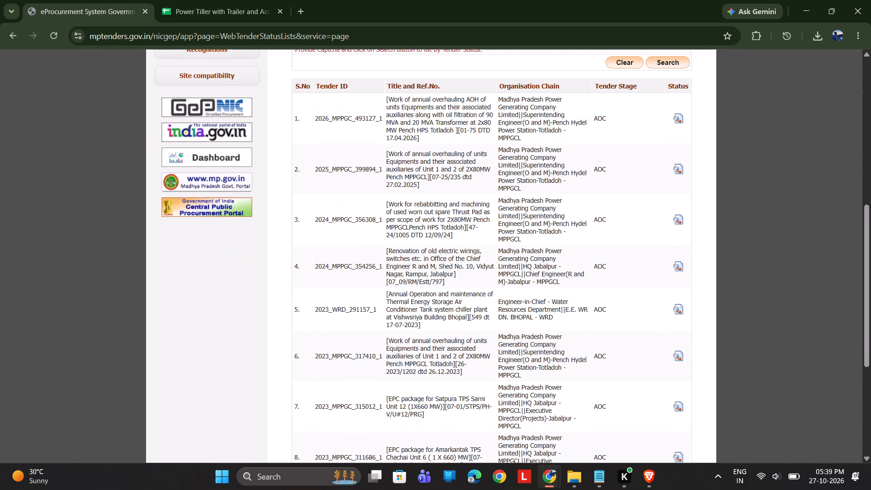
left_click(679, 313)
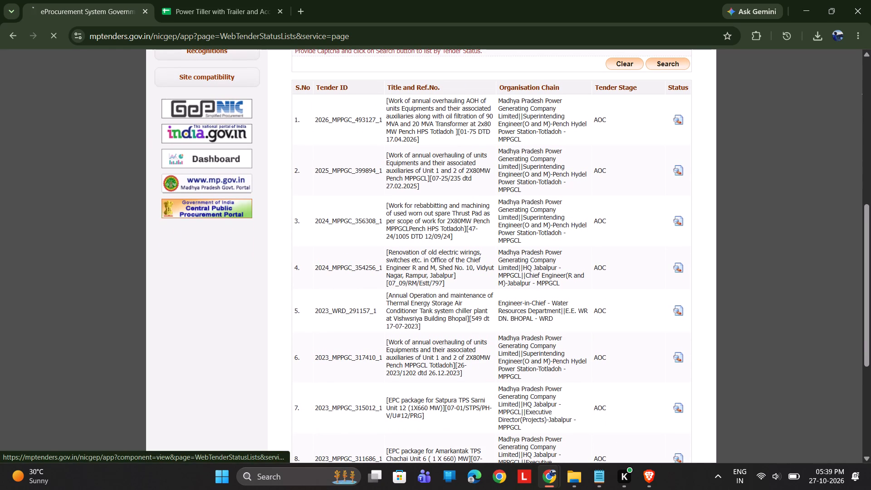
left_click(612, 275)
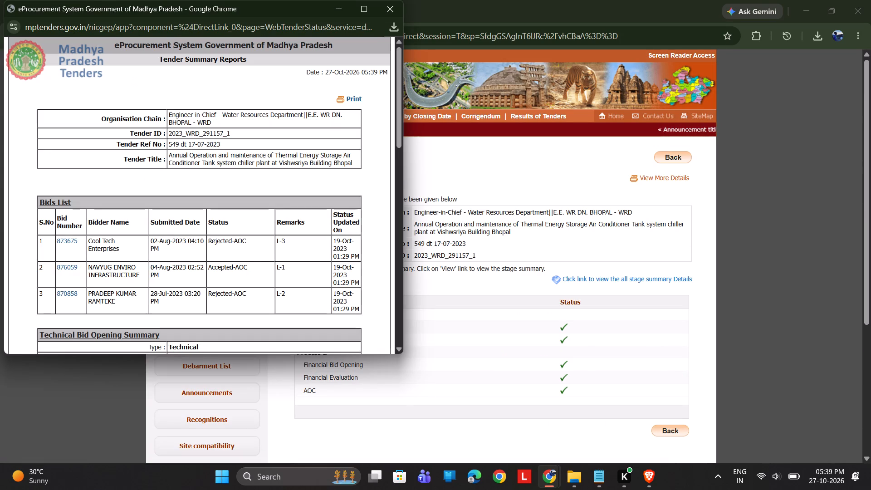
Copy the three bid rows of tender 2023_WRD_291157_1 and paste them on a new line in the Notepad note.
left_click_drag(359, 309, 38, 247)
key("ctrl+c")
left_click(232, 274)
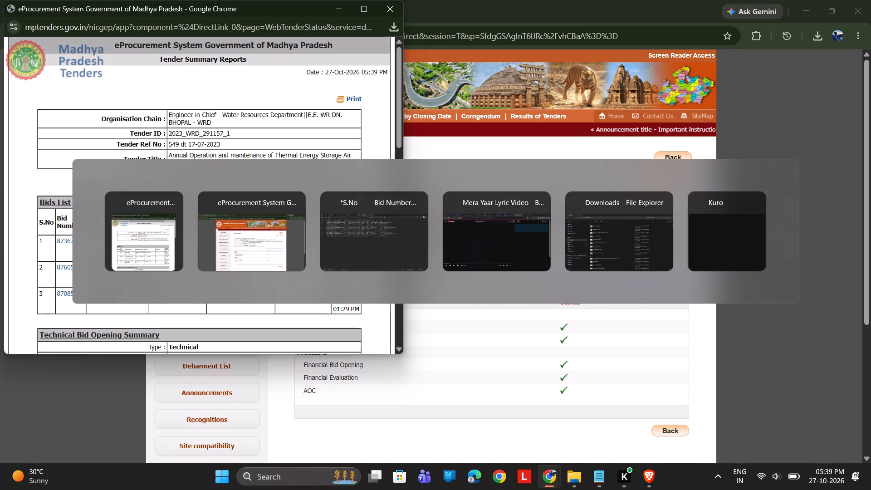
key("Return")
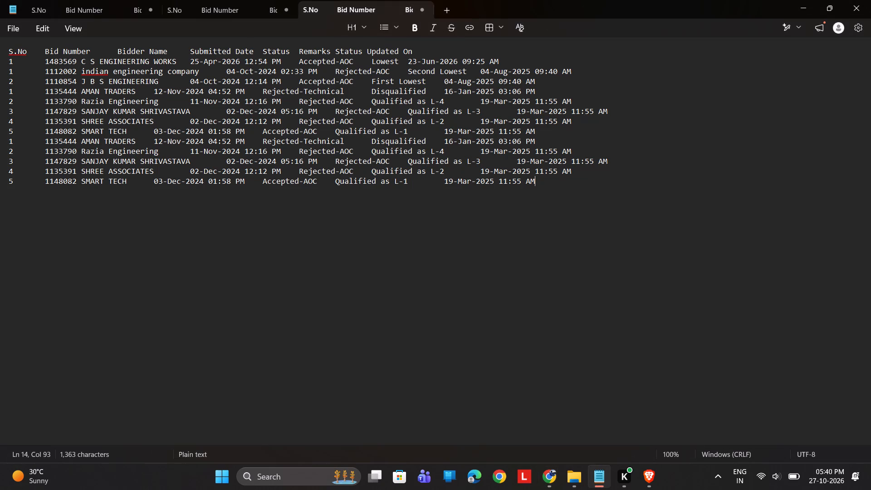
key("ctrl+v")
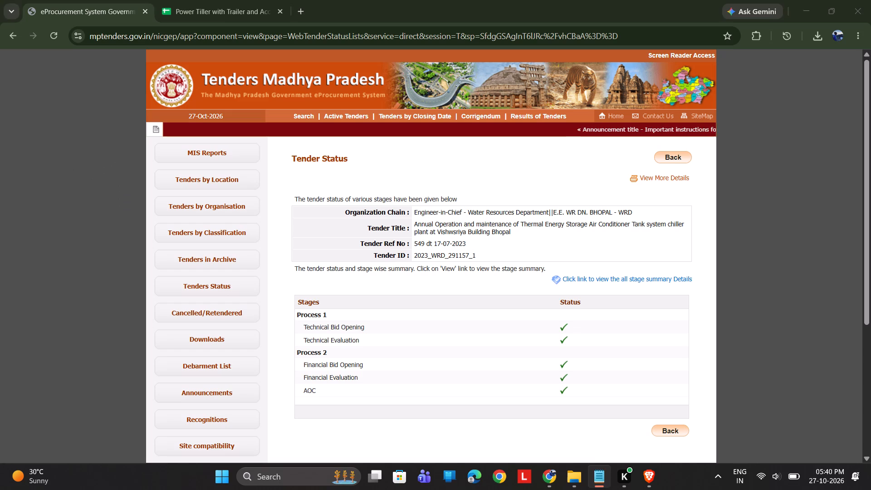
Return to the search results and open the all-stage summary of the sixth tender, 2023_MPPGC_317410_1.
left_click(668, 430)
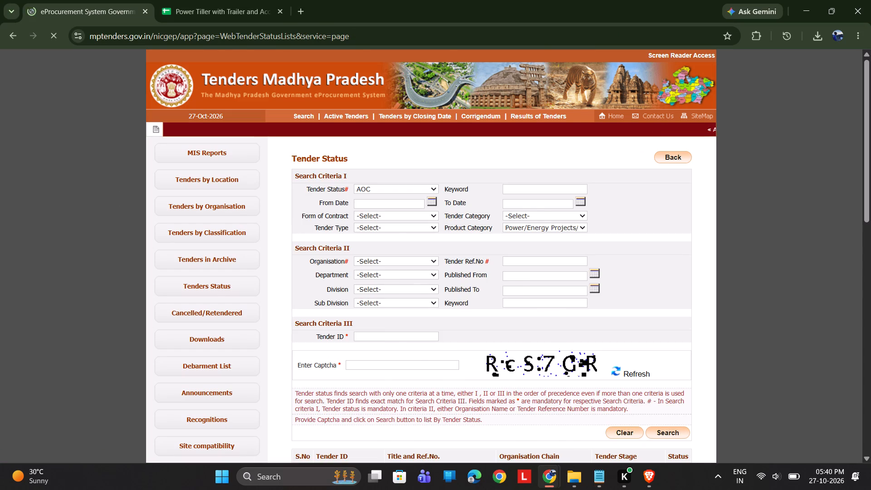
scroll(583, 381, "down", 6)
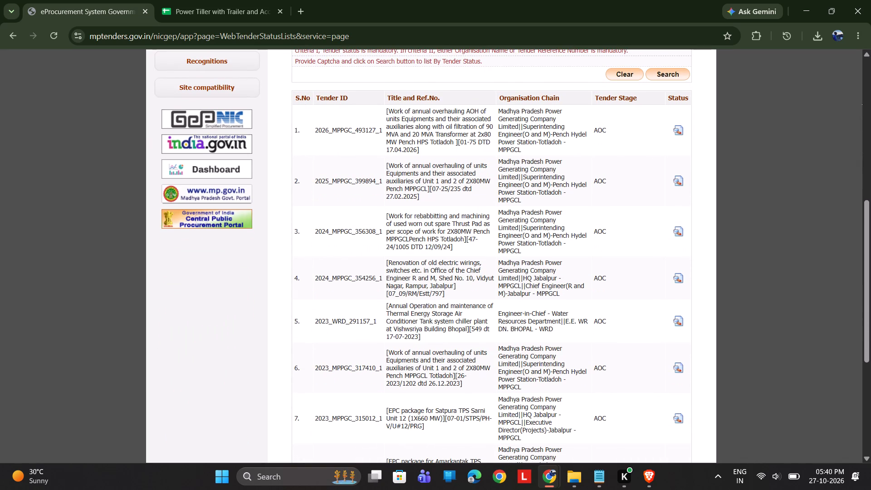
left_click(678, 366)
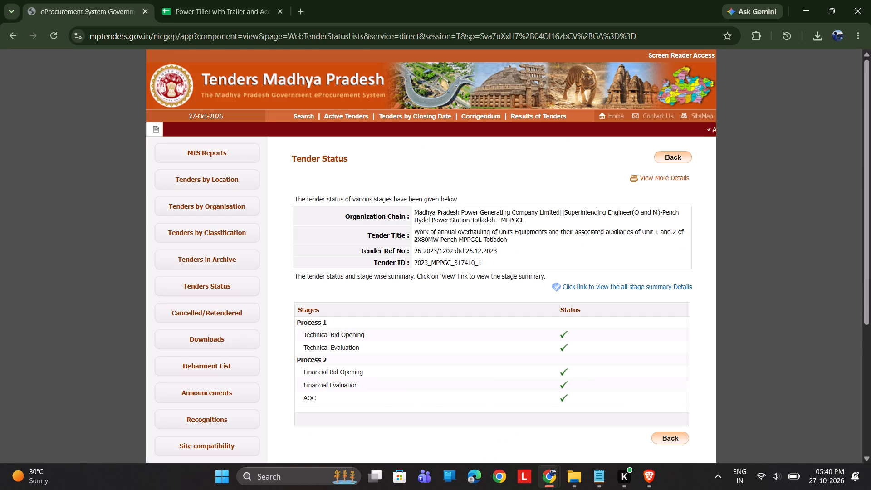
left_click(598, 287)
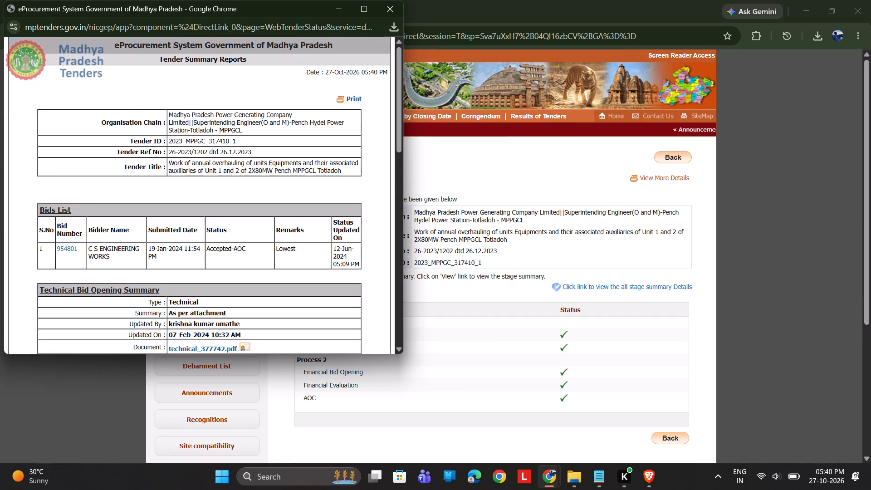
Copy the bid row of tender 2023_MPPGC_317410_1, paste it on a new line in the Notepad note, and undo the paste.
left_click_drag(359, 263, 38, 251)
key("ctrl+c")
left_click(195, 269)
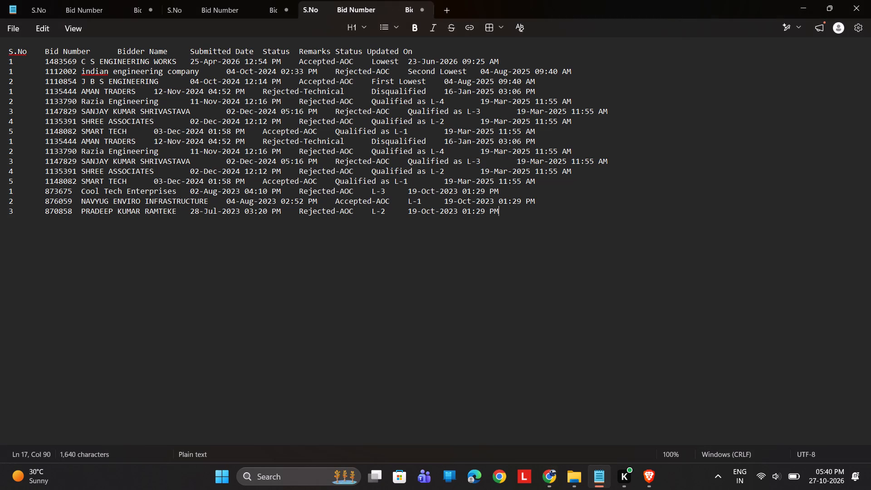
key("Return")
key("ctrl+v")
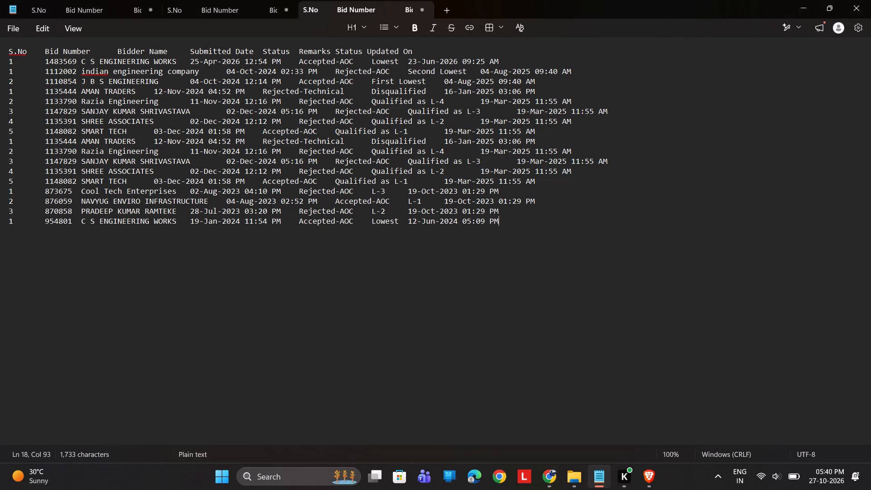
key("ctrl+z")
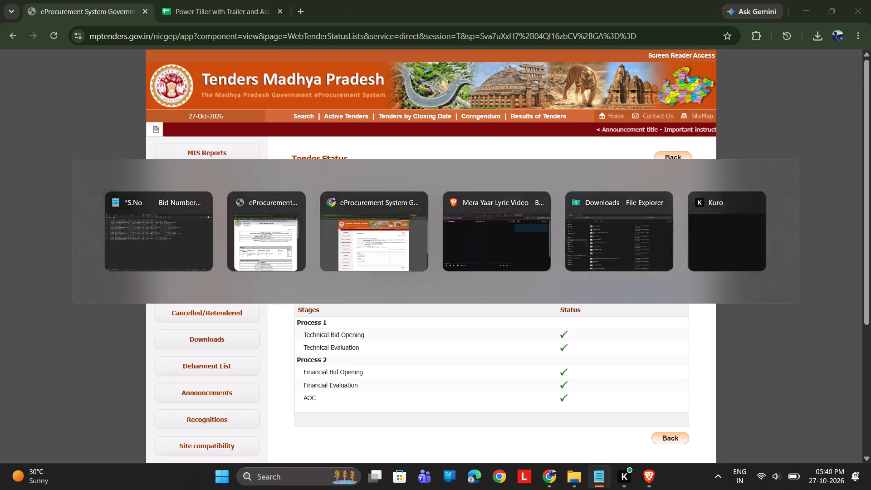
Return to the search results and open the all-stage summary of the seventh tender, 2023_MPPGC_315012_1.
left_click(668, 439)
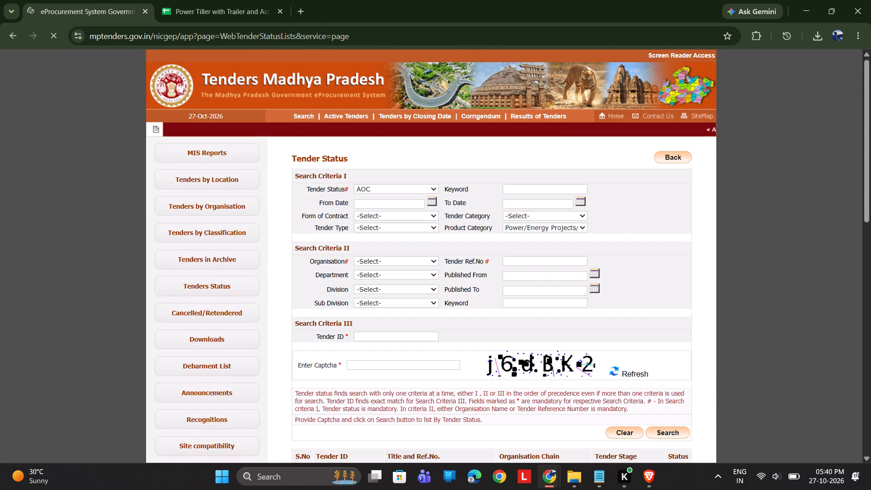
scroll(535, 343, "down", 6)
scroll(535, 343, "up", 1)
left_click(675, 273)
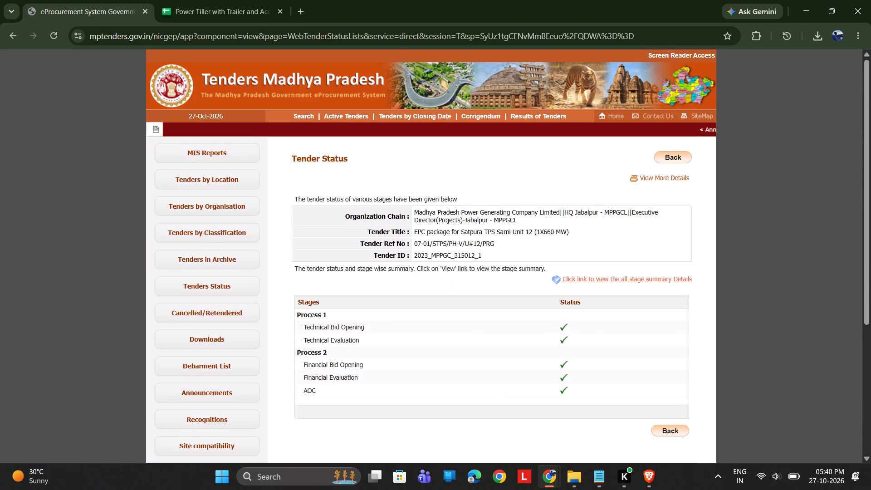
left_click(593, 275)
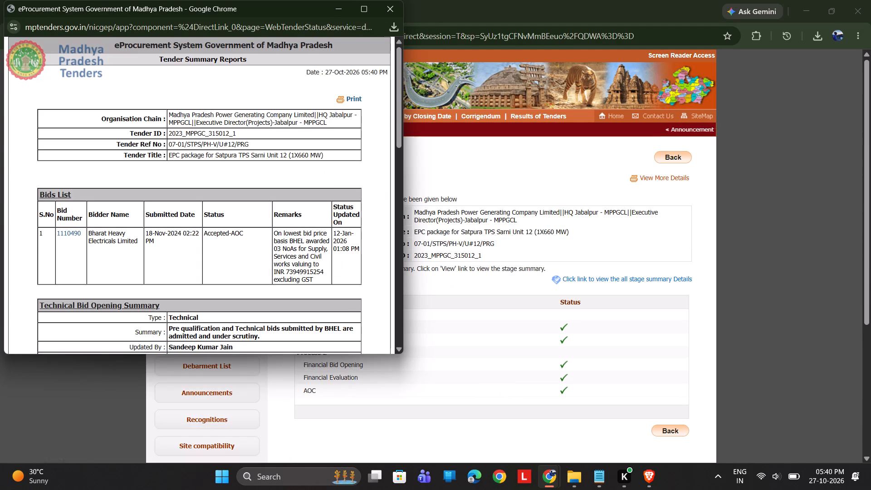
Copy the bid row of tender 2023_MPPGC_315012_1 and paste it on the empty last line of the Notepad note.
left_click_drag(358, 249, 39, 236)
key("ctrl+c")
left_click(167, 227)
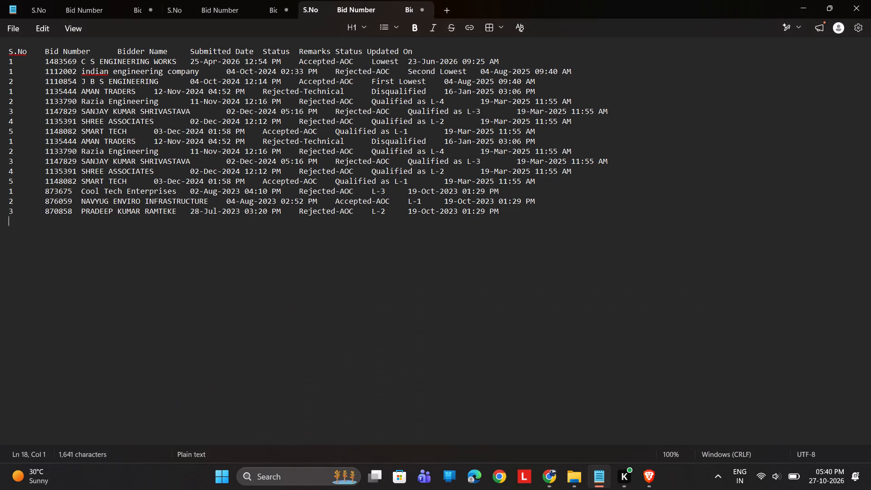
key("ctrl+v")
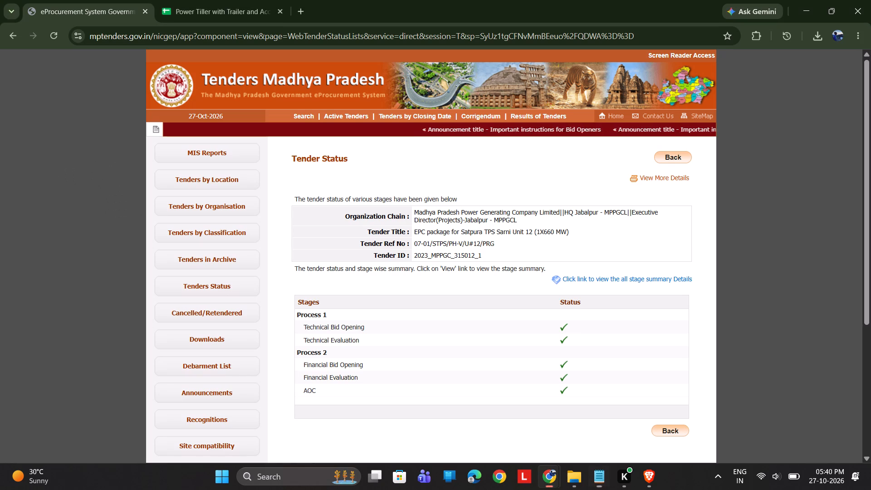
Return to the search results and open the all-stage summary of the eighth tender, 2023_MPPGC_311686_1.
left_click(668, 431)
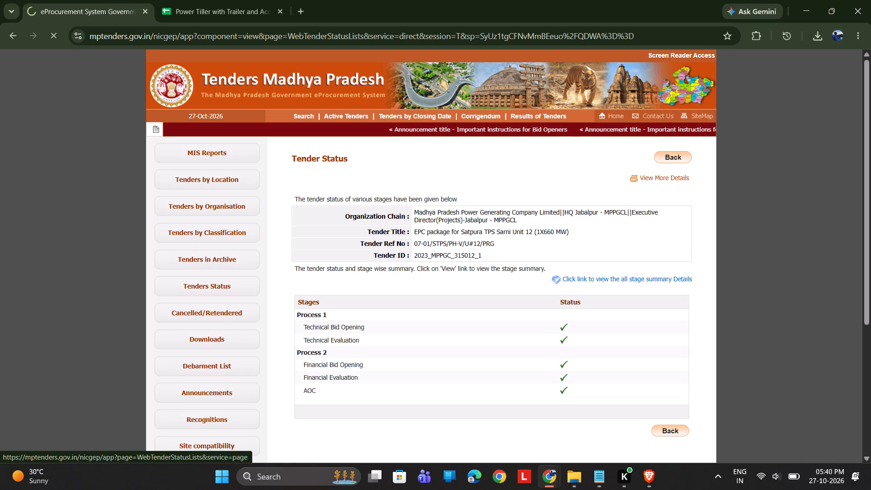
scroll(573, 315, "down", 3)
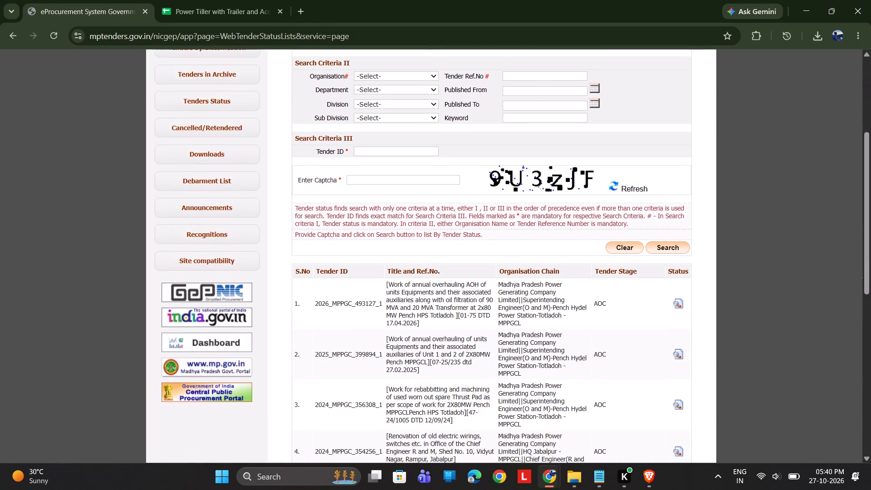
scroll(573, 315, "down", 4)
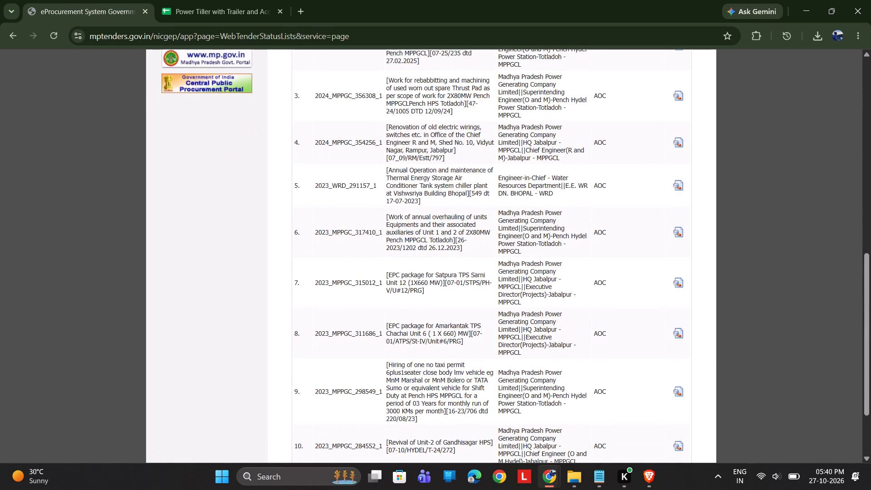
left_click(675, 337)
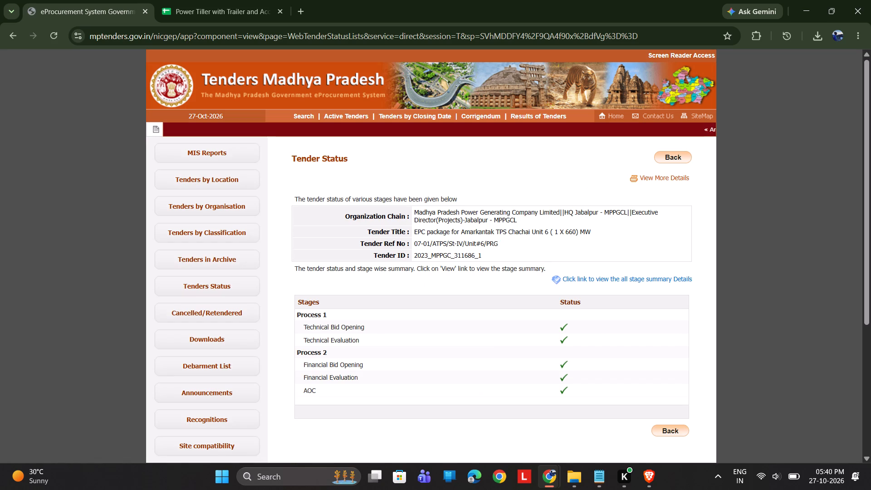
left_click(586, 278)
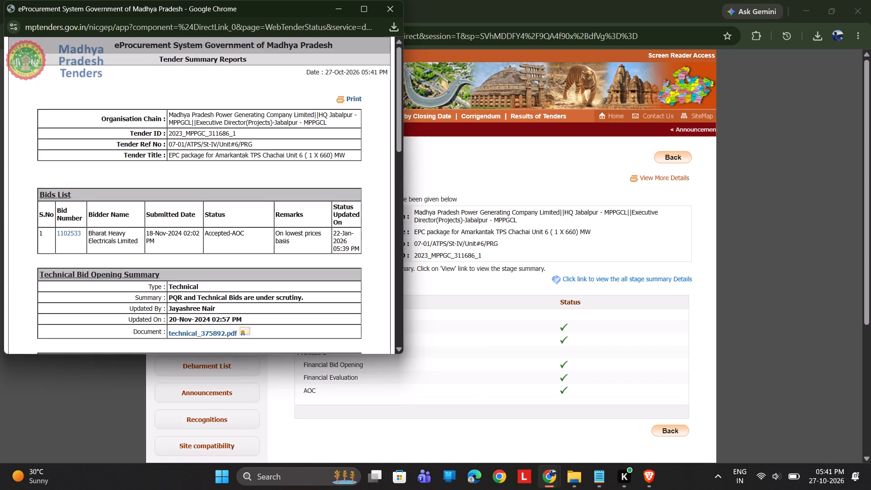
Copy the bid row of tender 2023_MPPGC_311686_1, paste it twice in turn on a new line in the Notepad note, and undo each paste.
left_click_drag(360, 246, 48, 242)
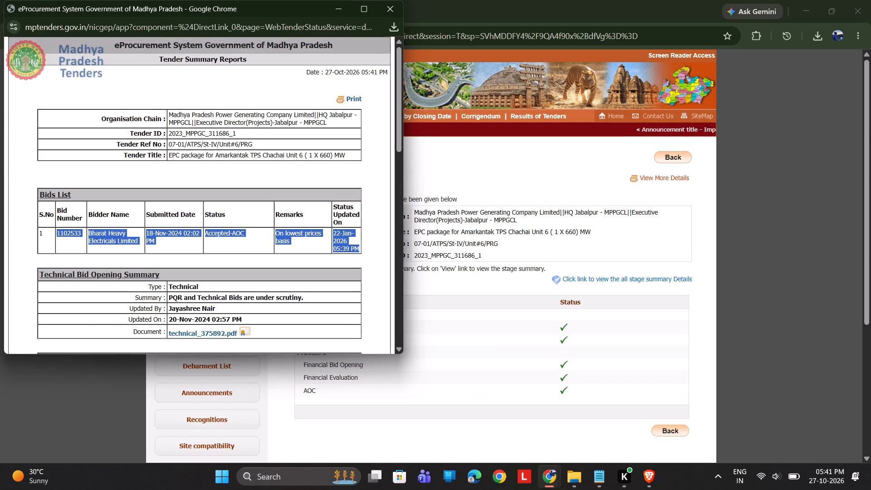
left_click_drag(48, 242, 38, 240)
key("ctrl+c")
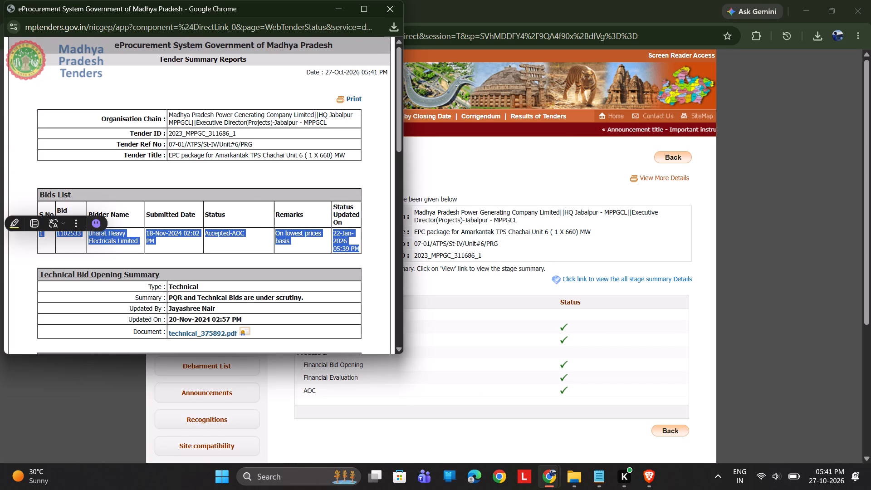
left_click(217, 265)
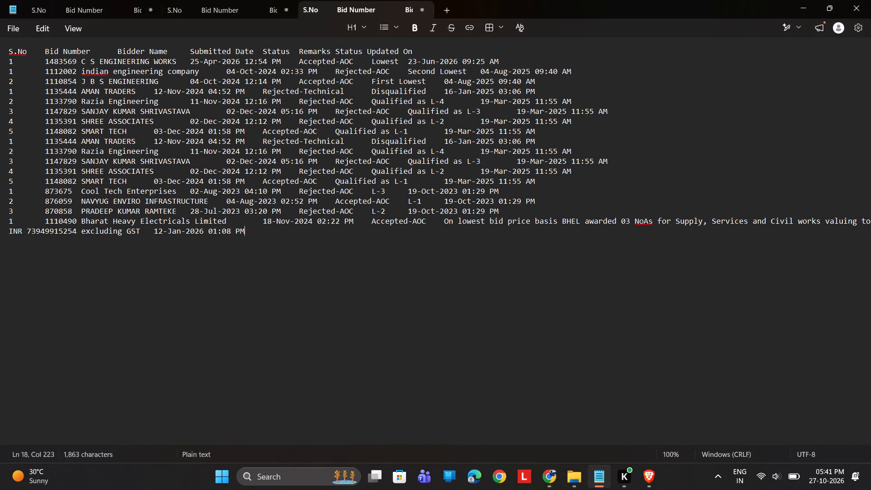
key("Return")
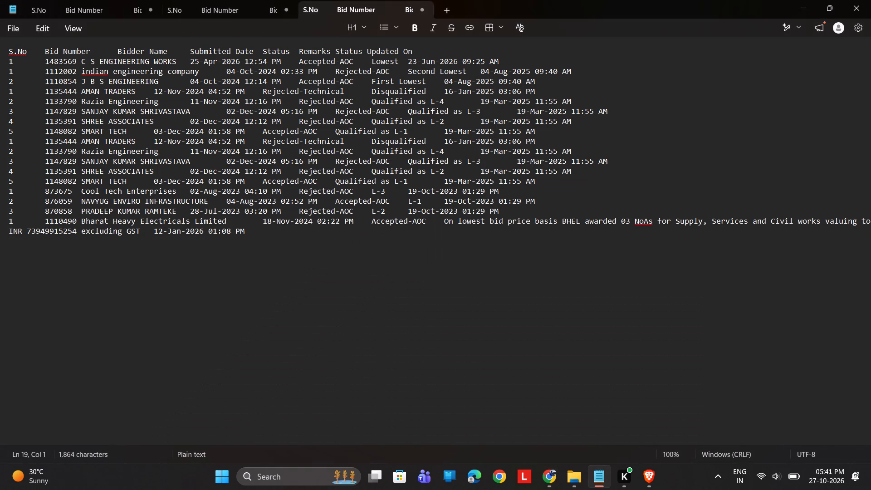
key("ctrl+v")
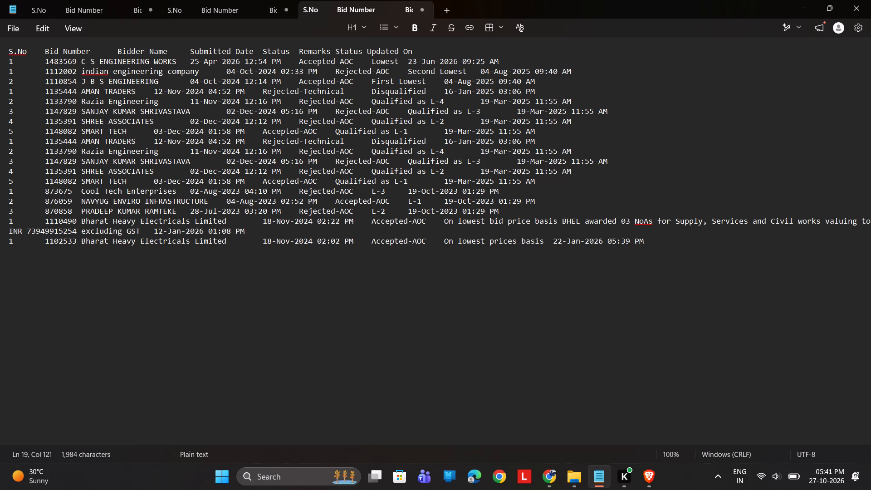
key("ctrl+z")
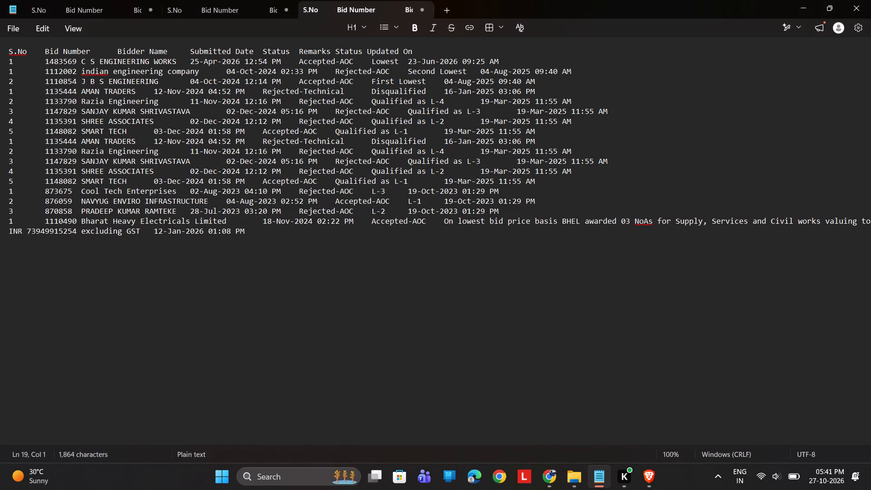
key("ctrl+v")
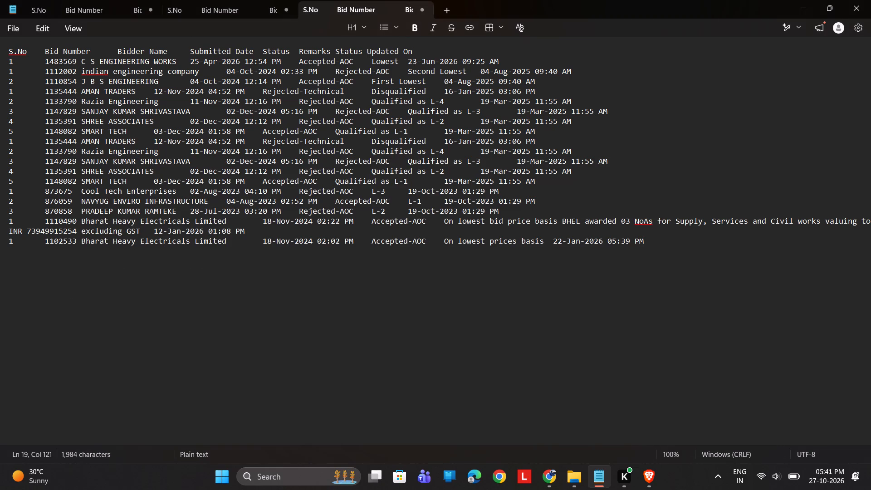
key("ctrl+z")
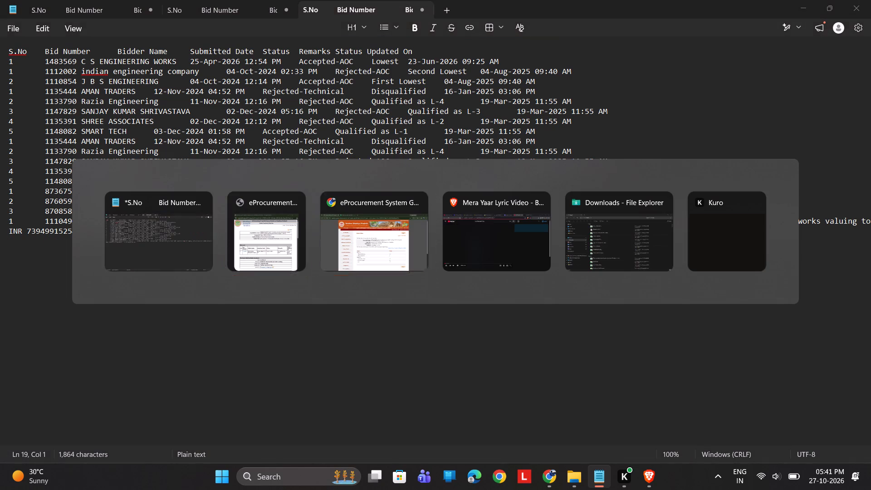
Return to the search results and open the all-stage summary of the ninth tender, 2023_MPPGC_298549_1.
left_click(677, 434)
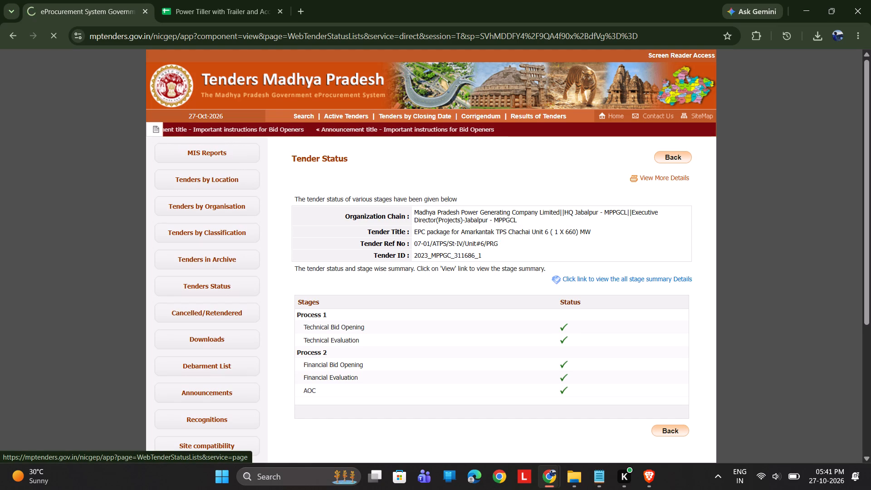
scroll(595, 334, "down", 5)
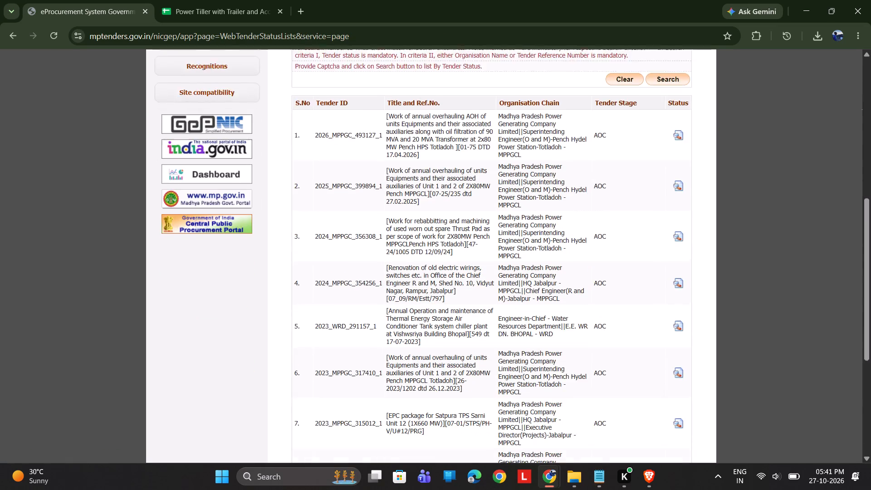
left_click(680, 384)
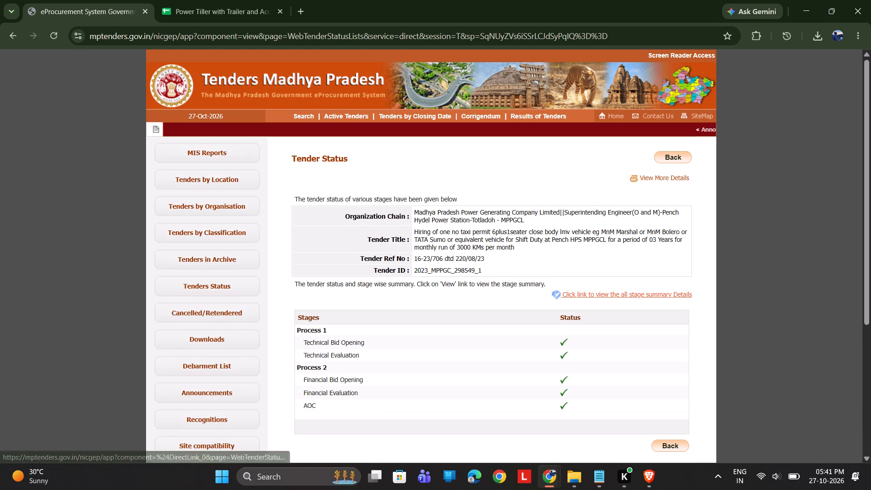
left_click(622, 296)
Copy all bid rows of tender 2023_MPPGC_298549_1 and paste them on the empty last line of the Notepad note.
scroll(238, 263, "down", 1)
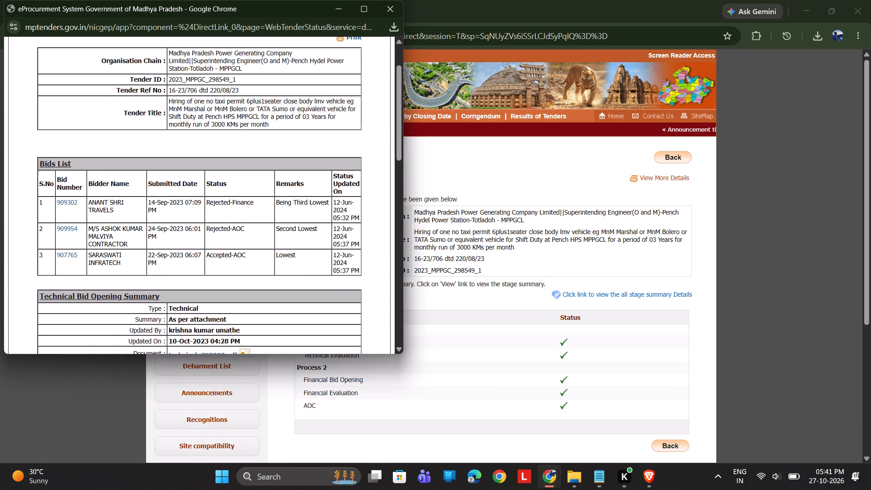
scroll(238, 263, "down", 1)
left_click_drag(359, 272, 108, 220)
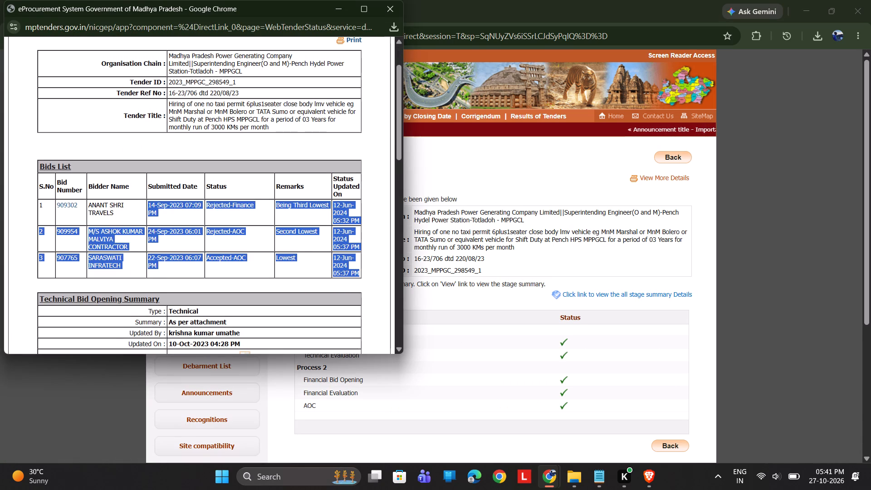
left_click_drag(108, 220, 37, 209)
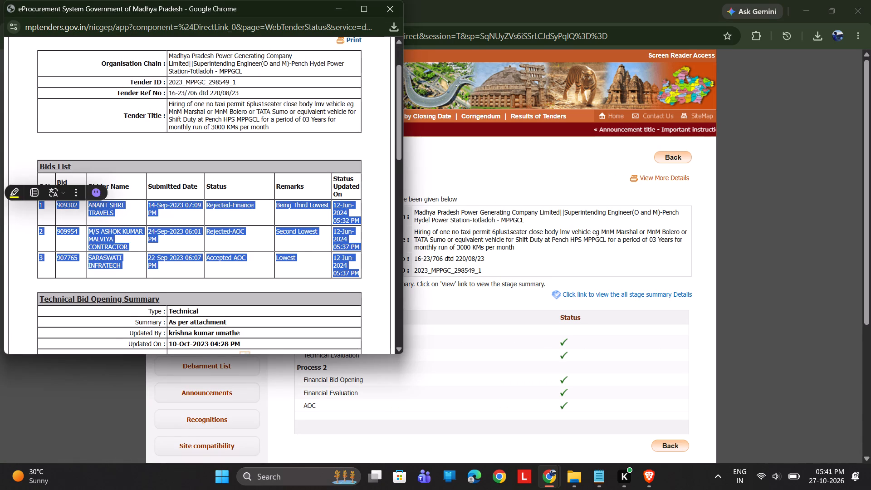
key("ctrl+c")
left_click(226, 214)
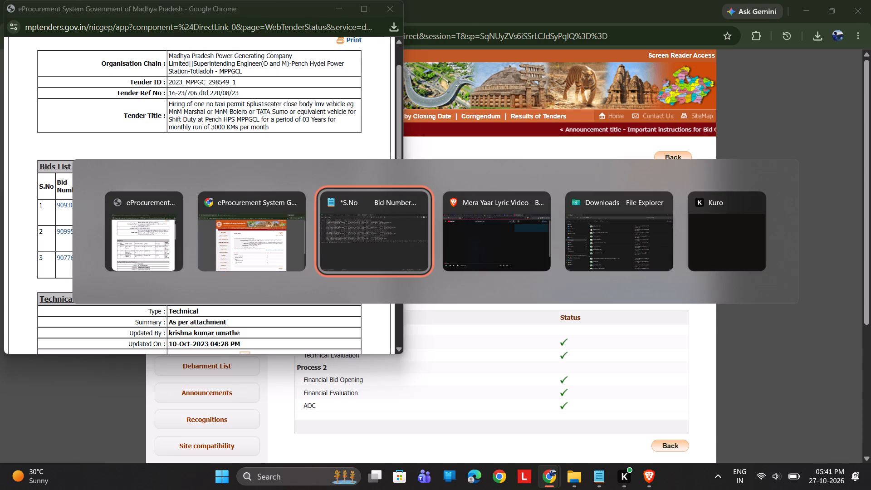
key("ctrl+v")
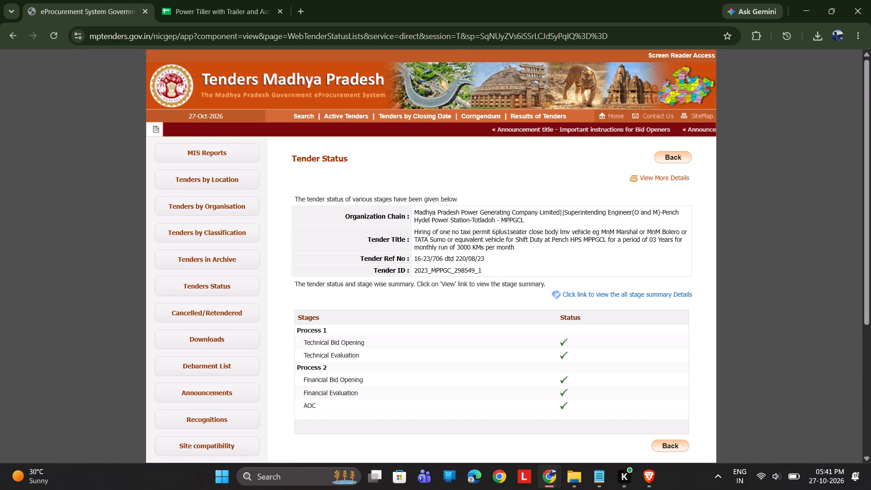
Return to the search results and open the all-stage summary of the tenth tender, 2023_MPPGC_284552_1.
scroll(602, 382, "down", 1)
left_click(670, 390)
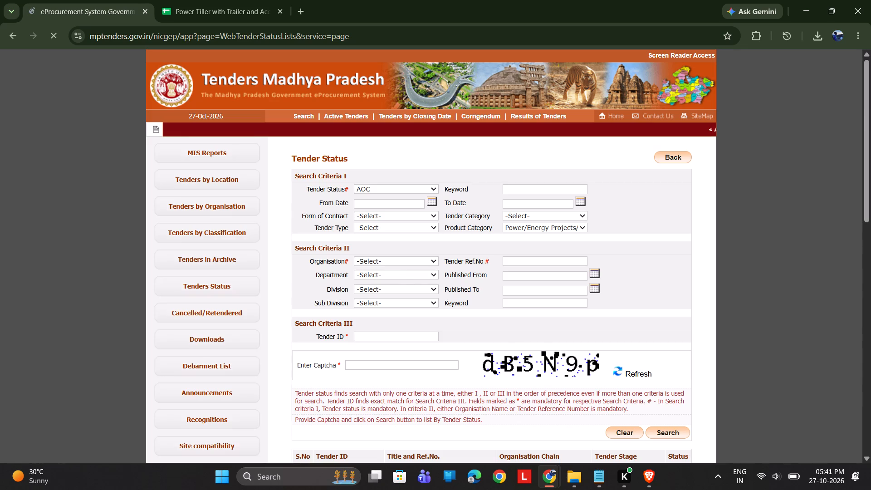
scroll(550, 339, "down", 7)
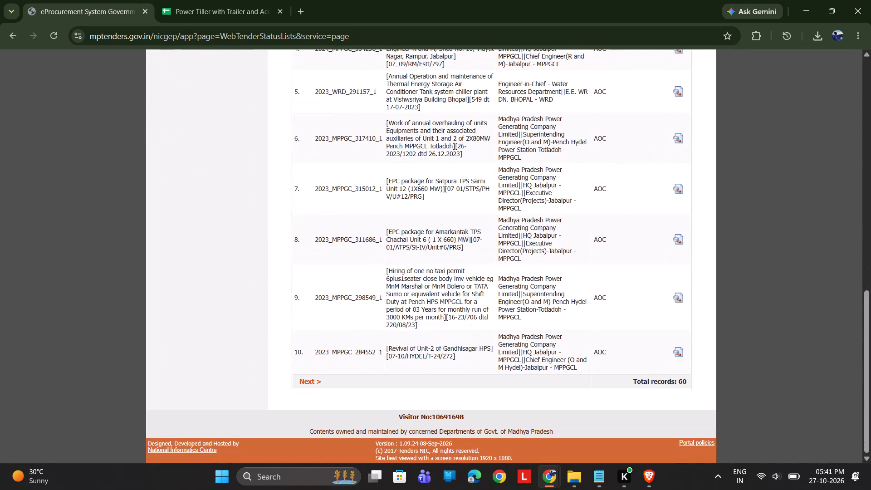
left_click(679, 353)
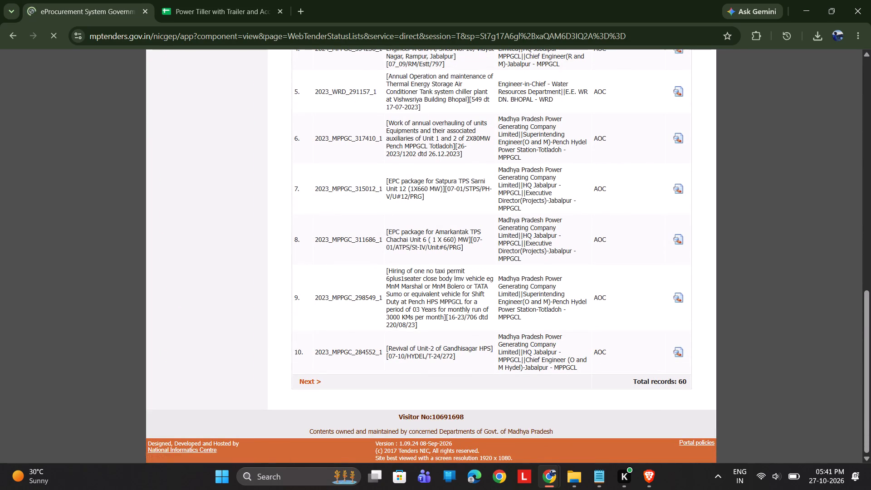
left_click(608, 277)
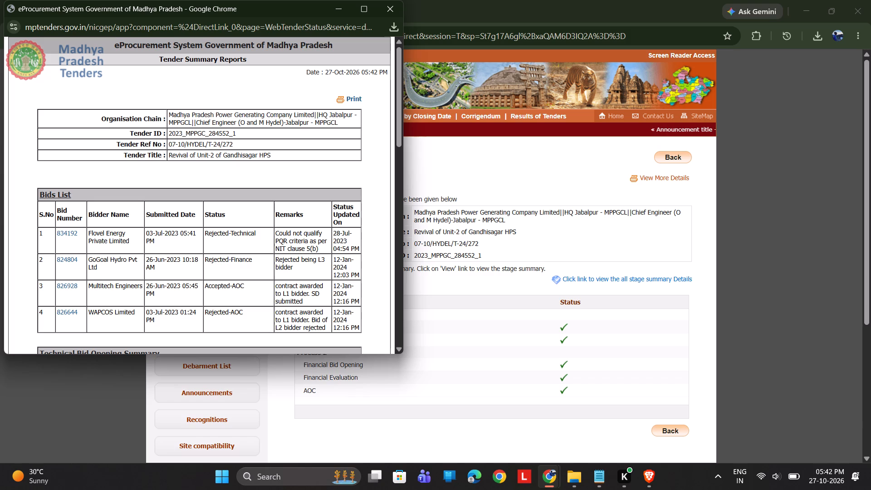
Copy all bid rows of tender 2023_MPPGC_284552_1 and paste them on a new line at the end of the Notepad note.
left_click_drag(357, 328, 37, 239)
key("ctrl+c")
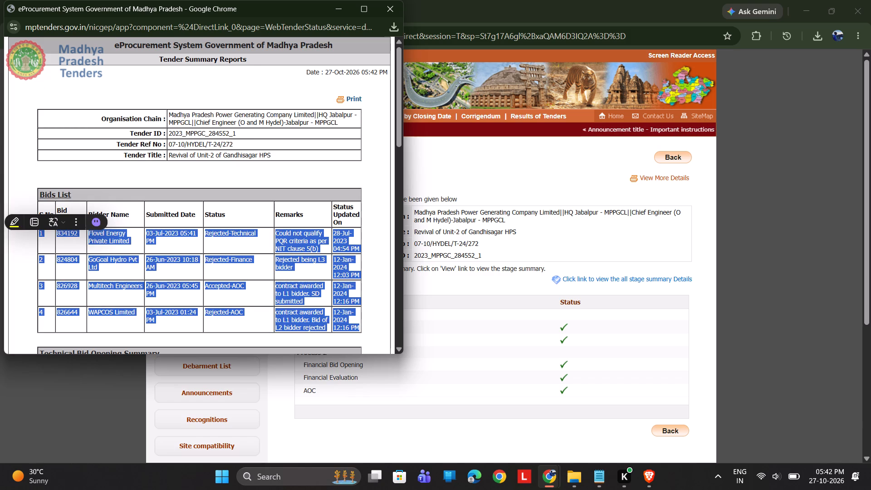
left_click(181, 259)
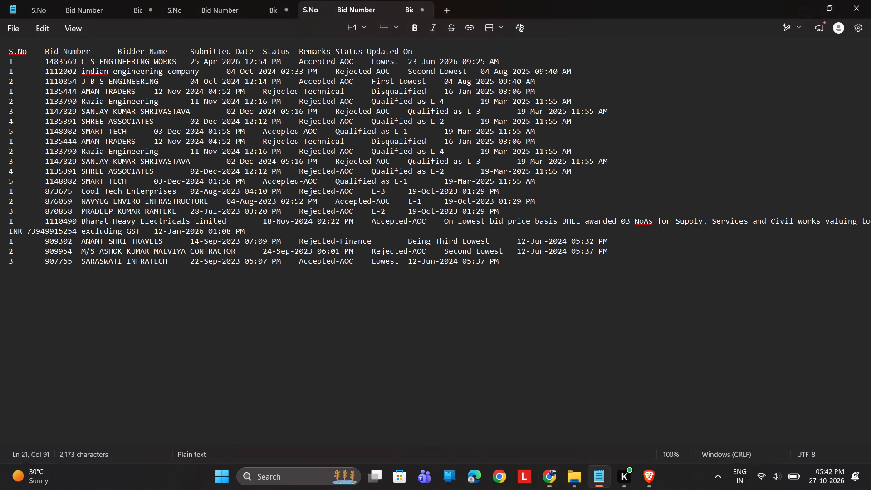
key("Return")
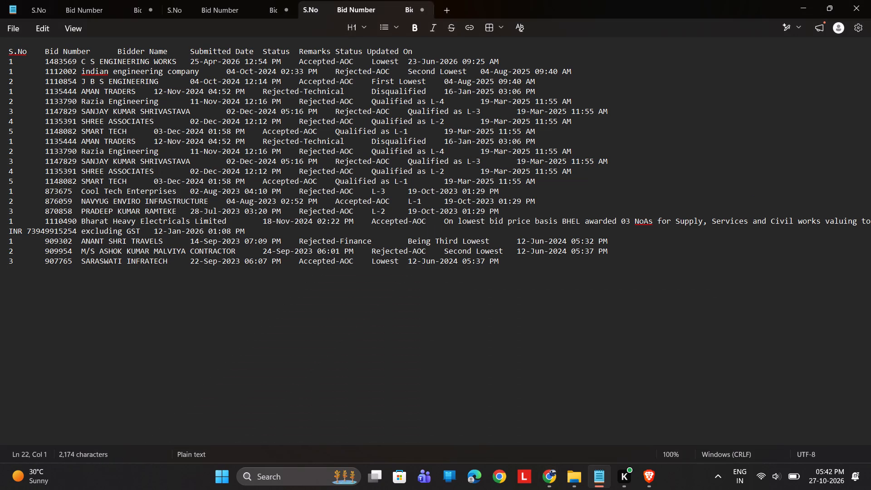
key("ctrl+v")
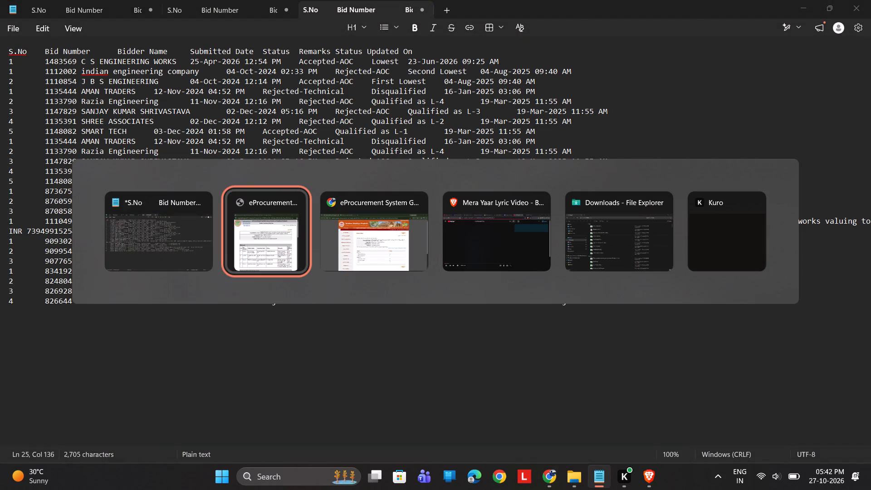
Return to the search results and go to the next page of Power/Energy tenders.
scroll(537, 401, "down", 3)
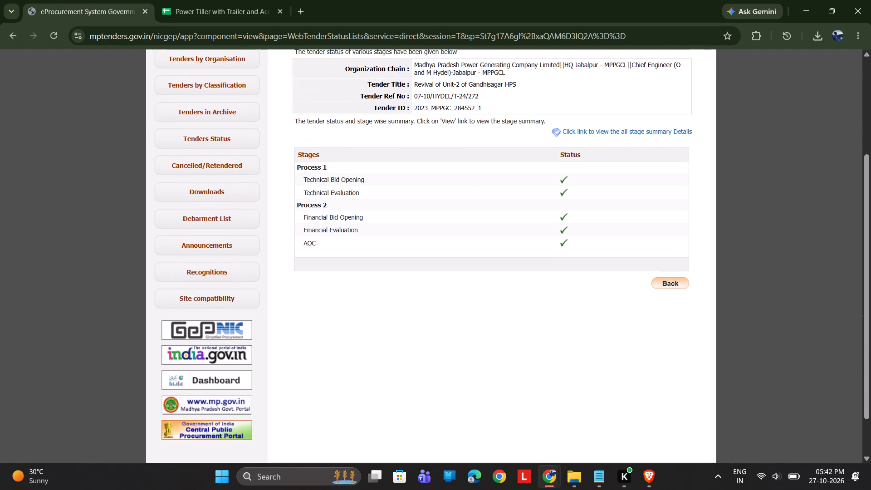
left_click(673, 286)
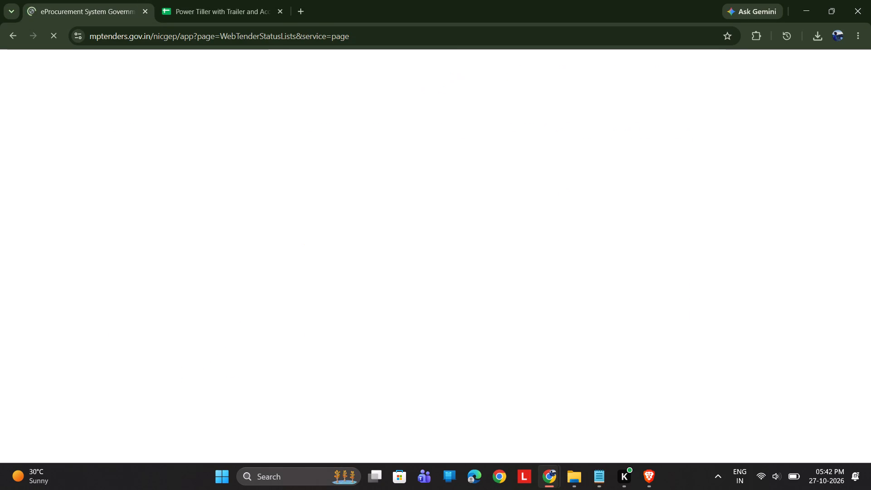
scroll(430, 283, "down", 6)
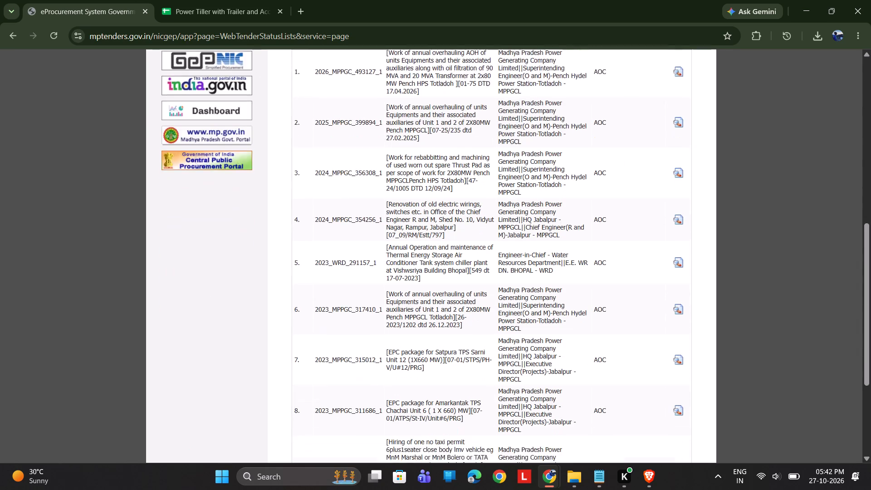
scroll(430, 283, "down", 2)
left_click(312, 379)
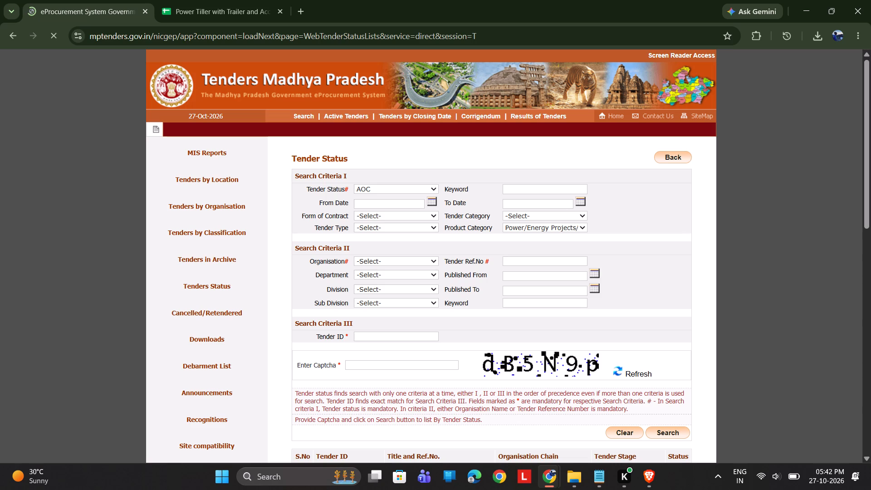
Open the all-stage summary of the eleventh tender, 2023_MPPGC_284040_1.
scroll(565, 334, "down", 4)
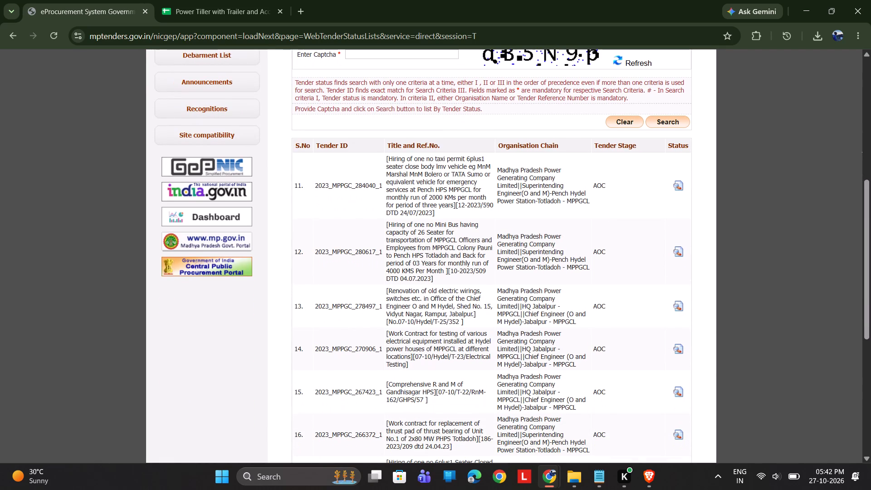
left_click(683, 183)
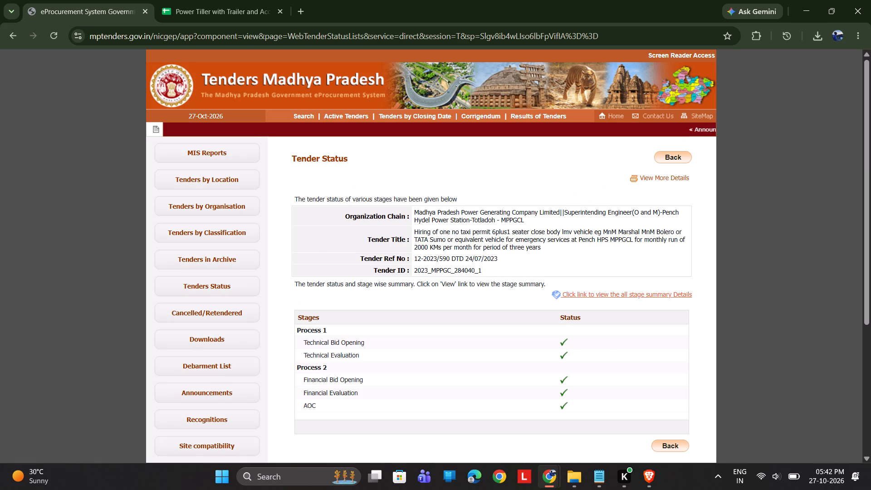
left_click(626, 294)
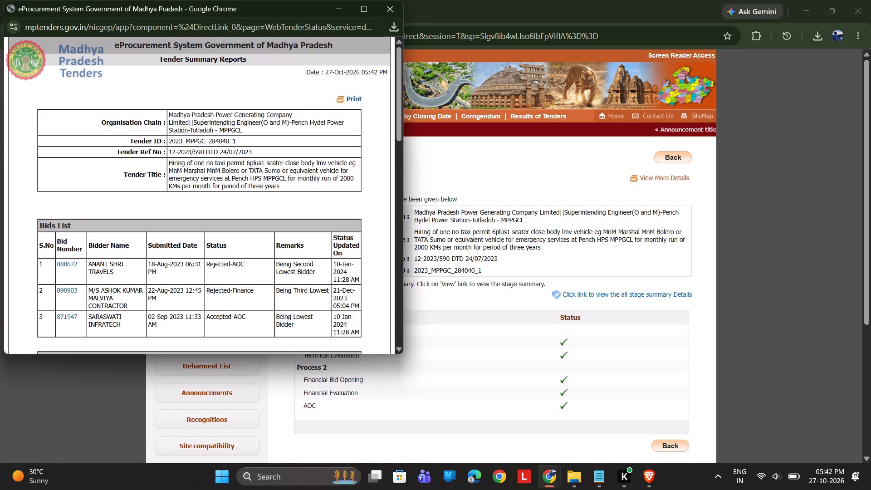
Copy all bid rows of tender 2023_MPPGC_284040_1 and paste them on a new line at the end of the Notepad note.
left_click_drag(361, 334, 59, 268)
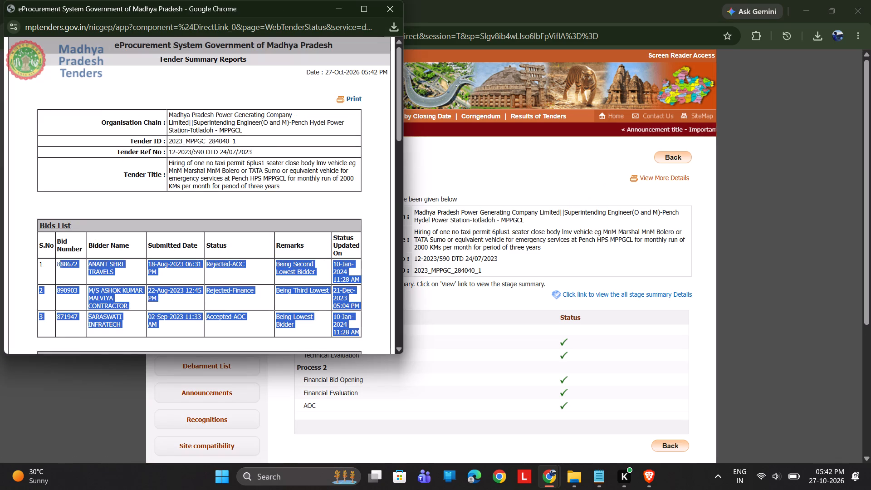
left_click_drag(59, 268, 39, 263)
key("ctrl+c")
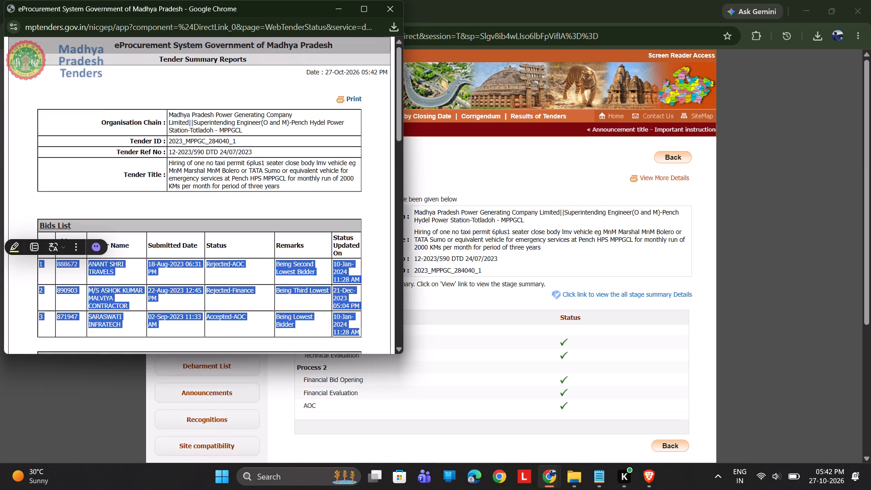
left_click(182, 269)
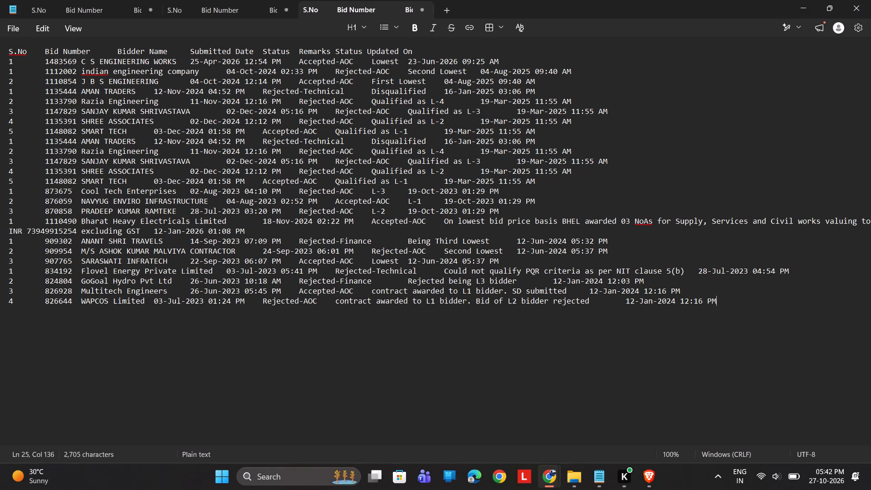
key("Return")
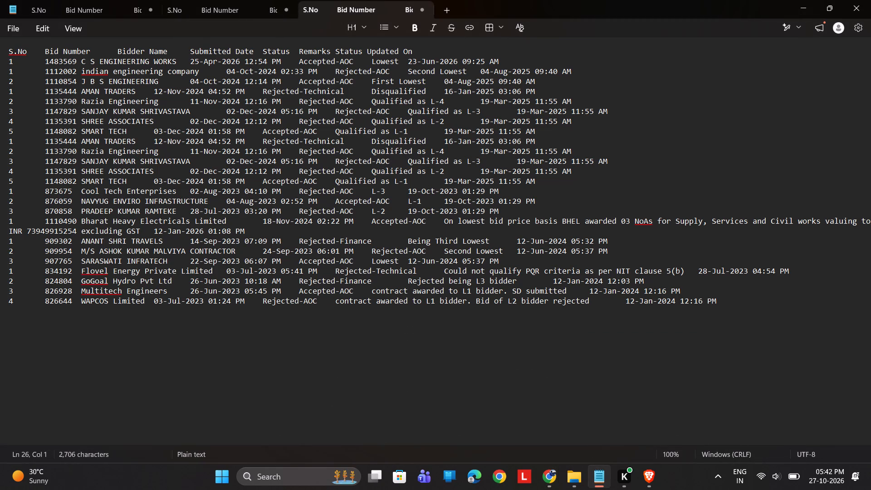
key("ctrl+v")
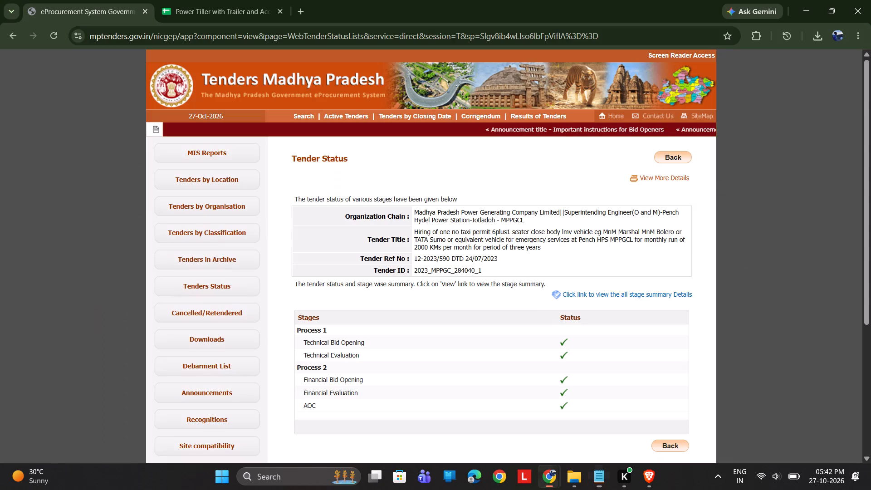
Return to the search results and open the all-stage summary of the twelfth tender, 2023_MPPGC_280617_1.
left_click(671, 446)
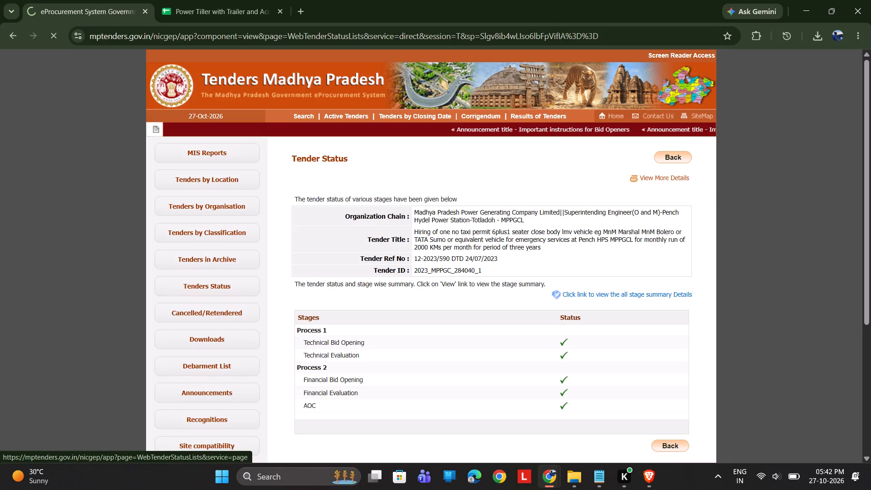
scroll(537, 296, "down", 3)
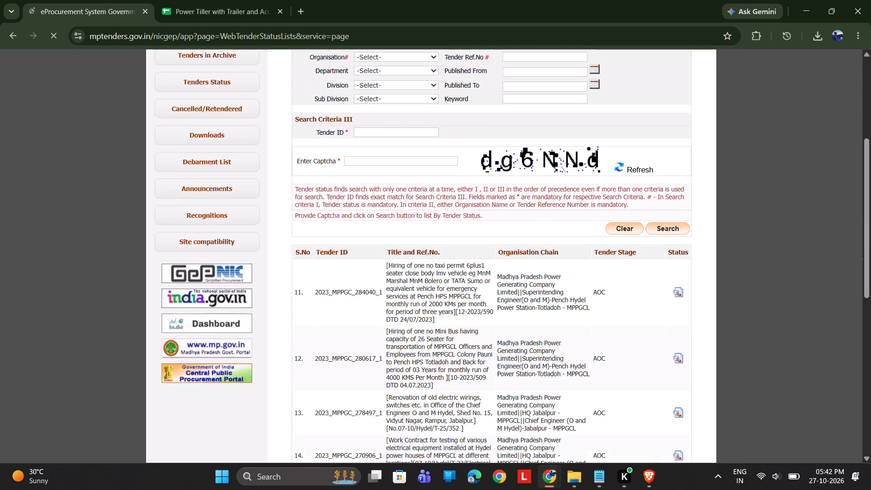
scroll(537, 296, "down", 1)
left_click(679, 281)
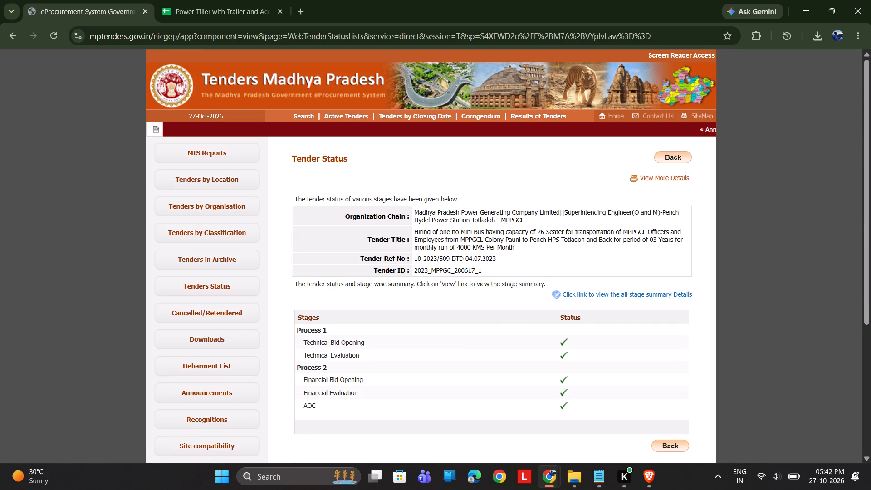
left_click(597, 293)
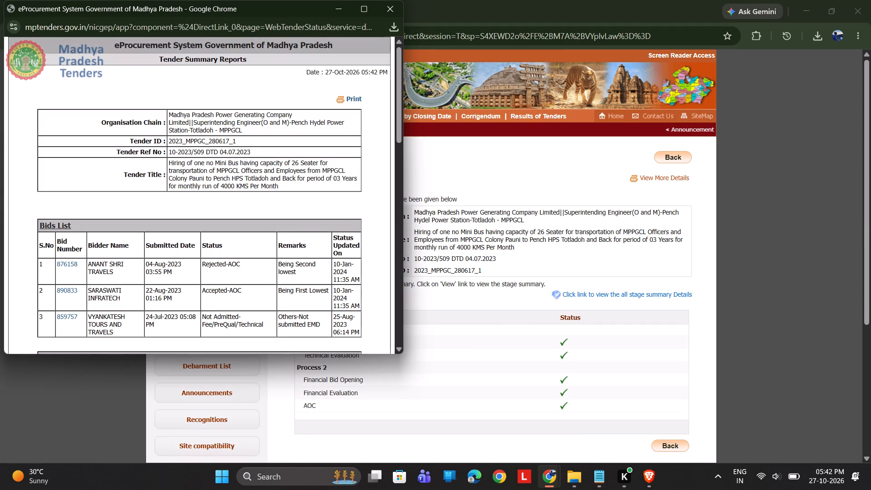
Copy all bid rows of tender 2023_MPPGC_280617_1 and paste them on a new line at the end of the Notepad note.
left_click(358, 332)
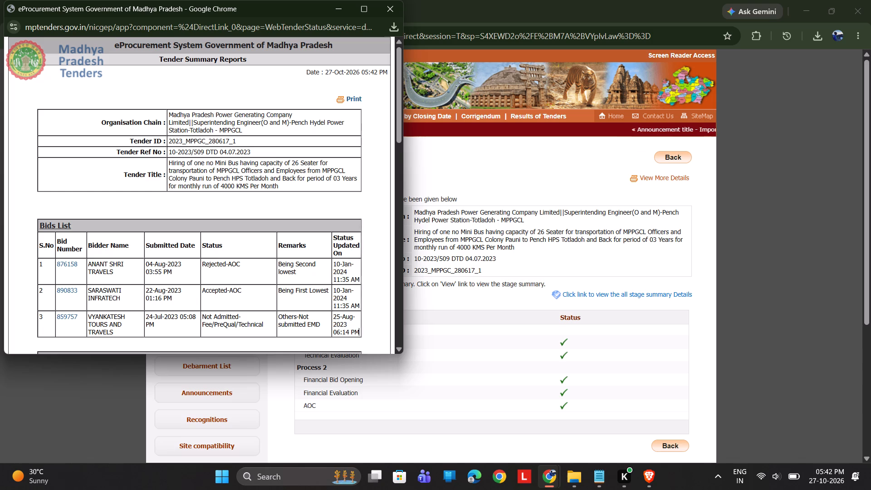
left_click_drag(360, 332, 36, 265)
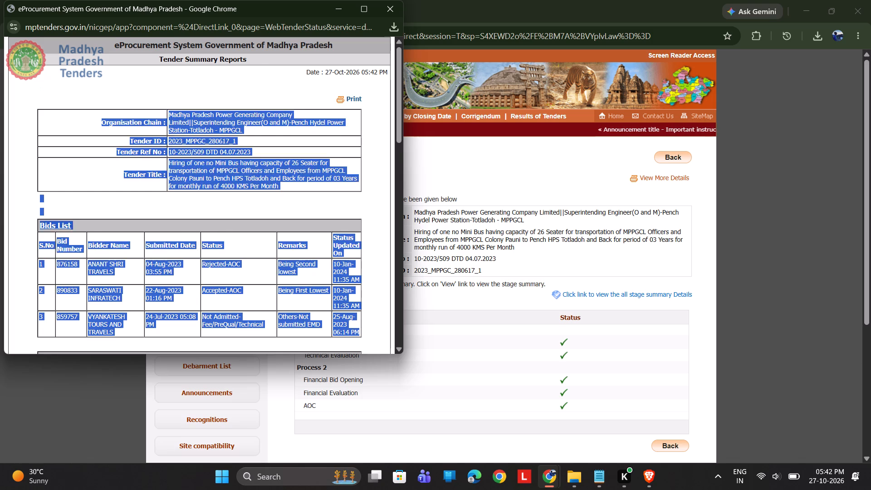
left_click_drag(36, 265, 39, 267)
key("ctrl+c")
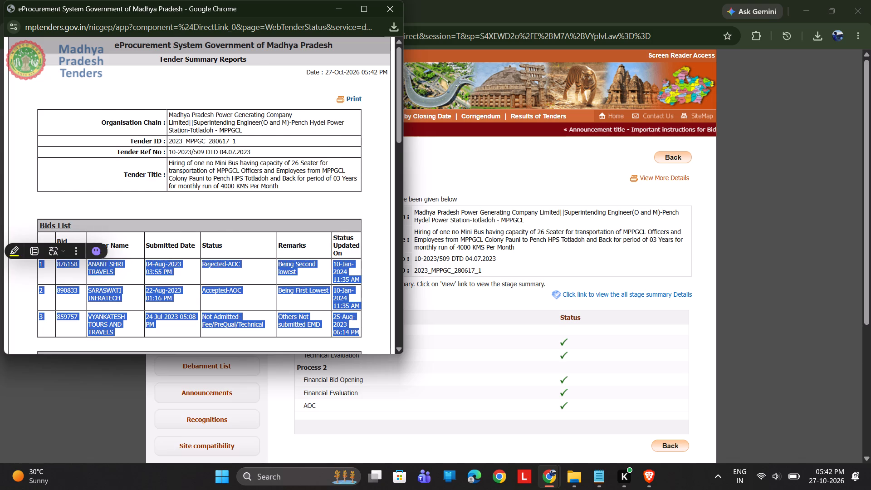
left_click(201, 294)
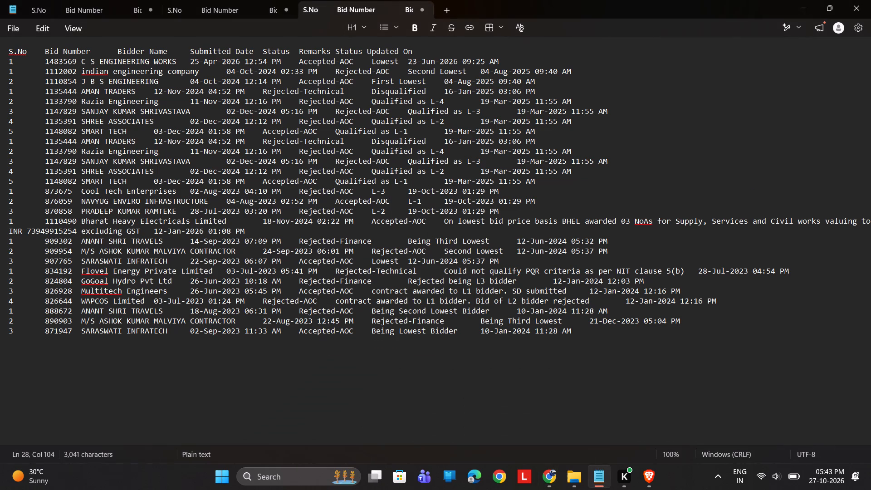
key("Return")
key("ctrl+v")
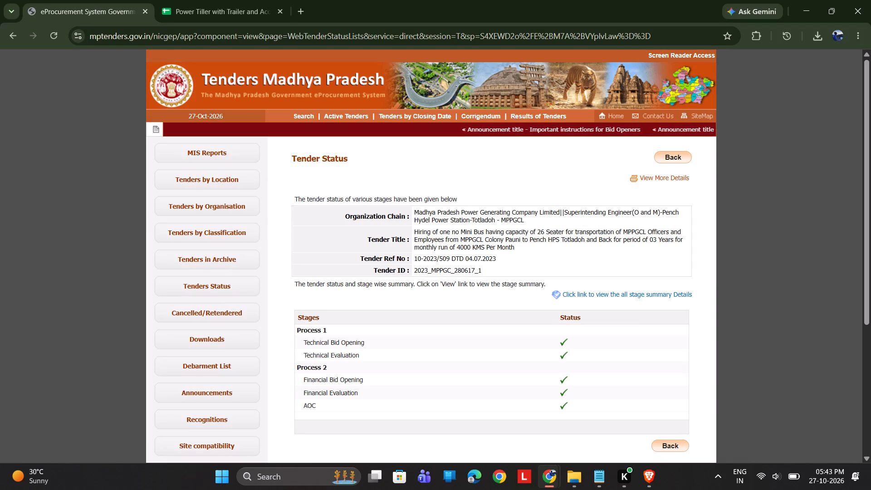
Return to the search results and open the all-stage summary of the thirteenth tender, 2023_MPPGC_278497_1.
left_click(670, 443)
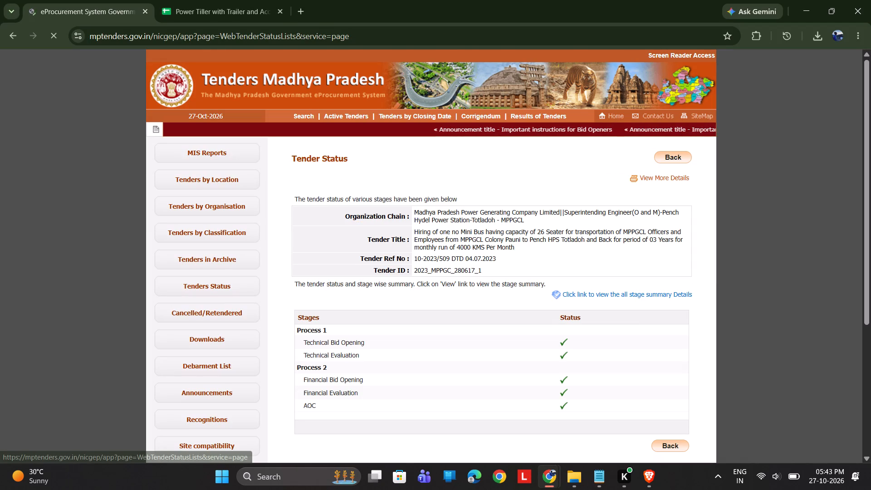
scroll(650, 380, "down", 4)
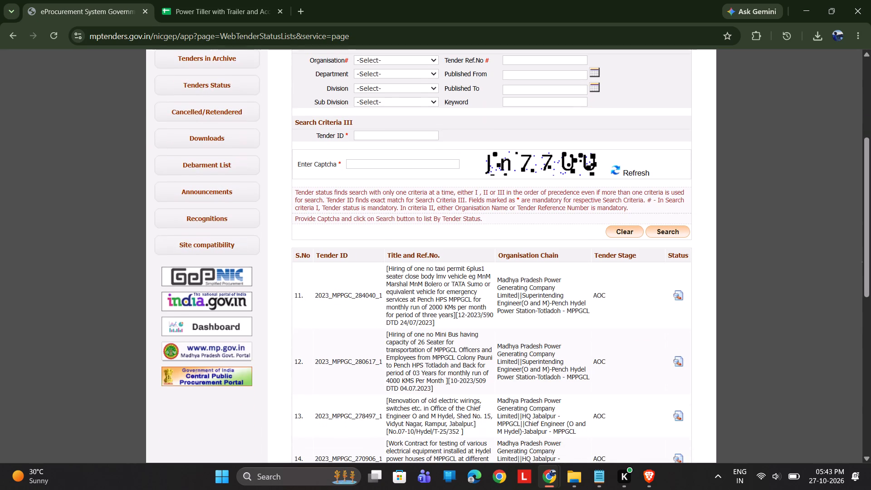
scroll(650, 380, "down", 1)
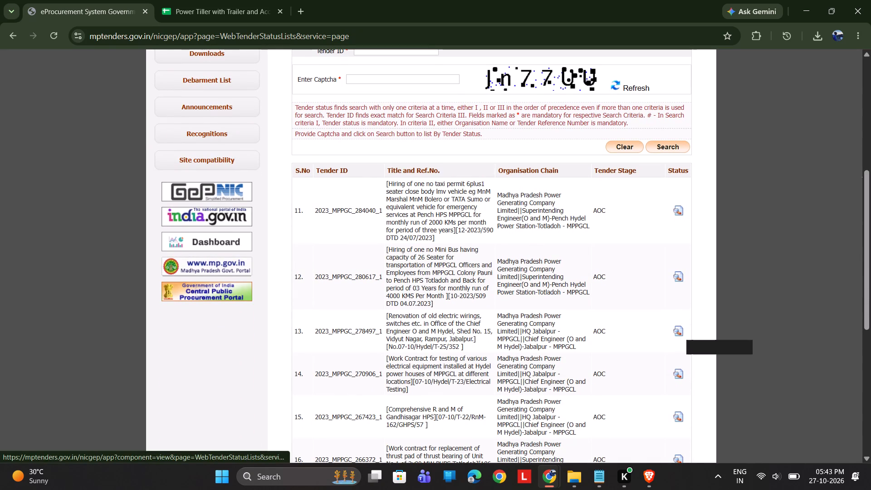
left_click(680, 331)
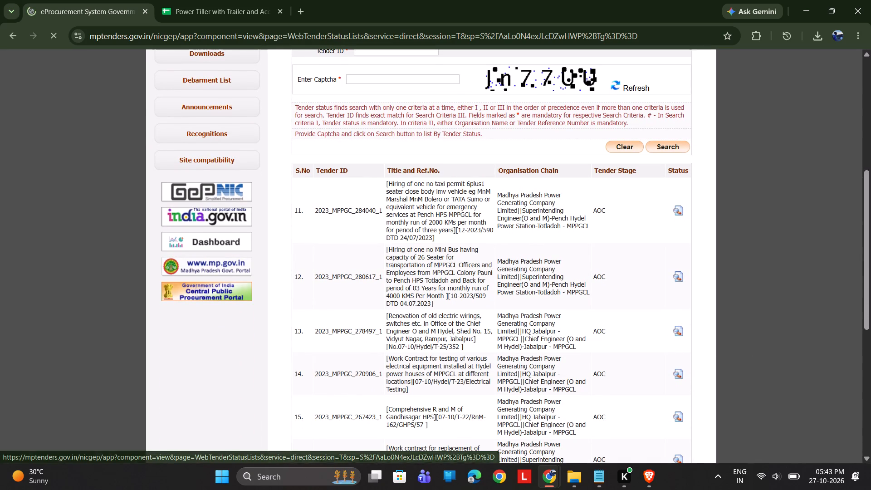
left_click(588, 285)
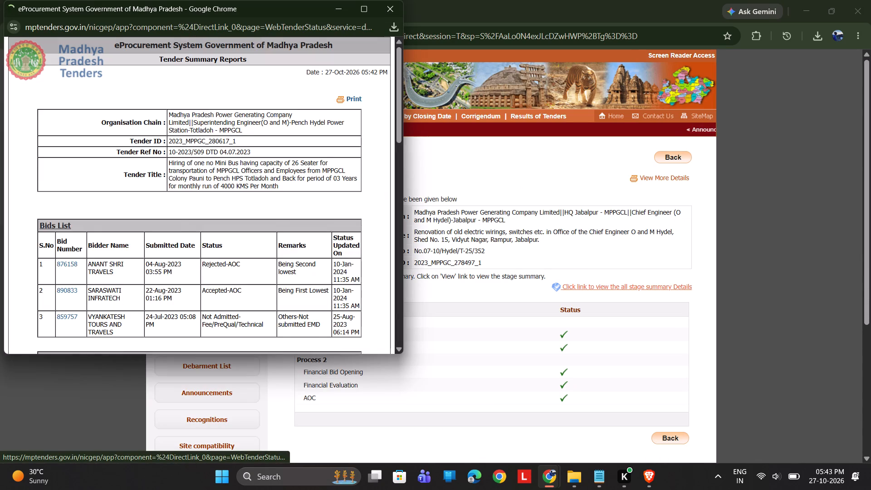
Copy all bid rows of tender 2023_MPPGC_278497_1 and paste them on a new line at the end of the Notepad note.
scroll(264, 255, "down", 1)
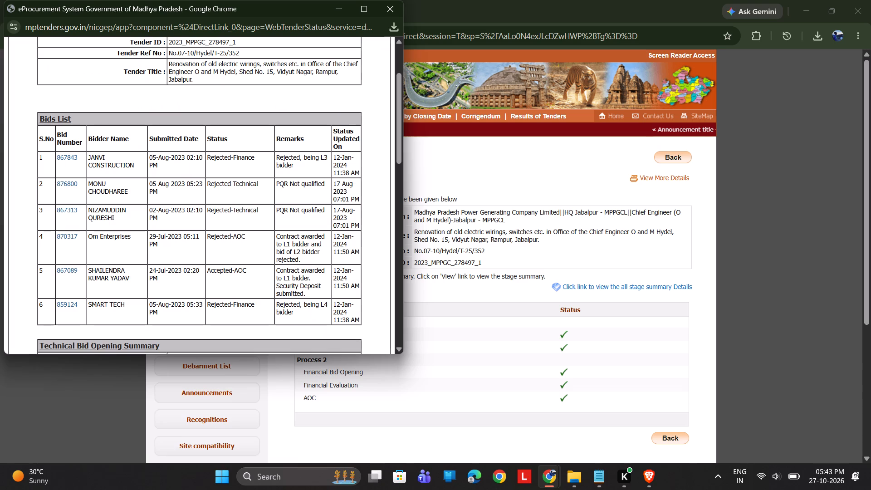
left_click_drag(358, 319, 43, 163)
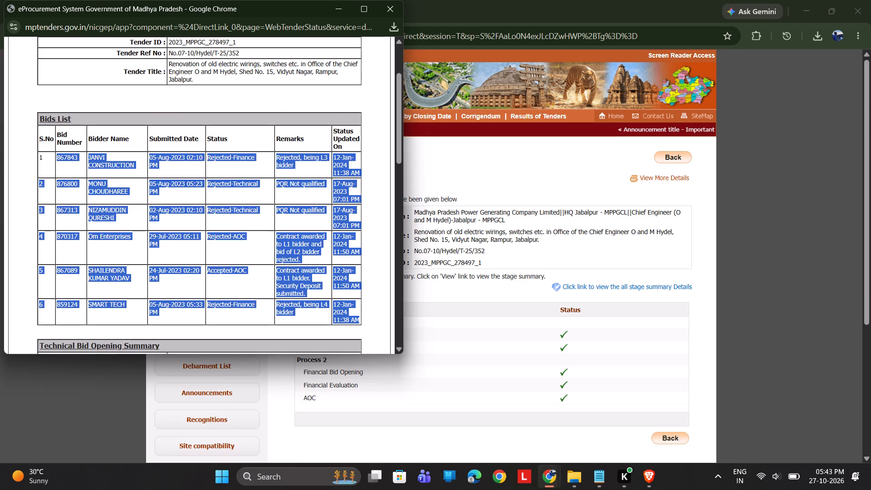
left_click_drag(43, 163, 38, 161)
key("ctrl+c")
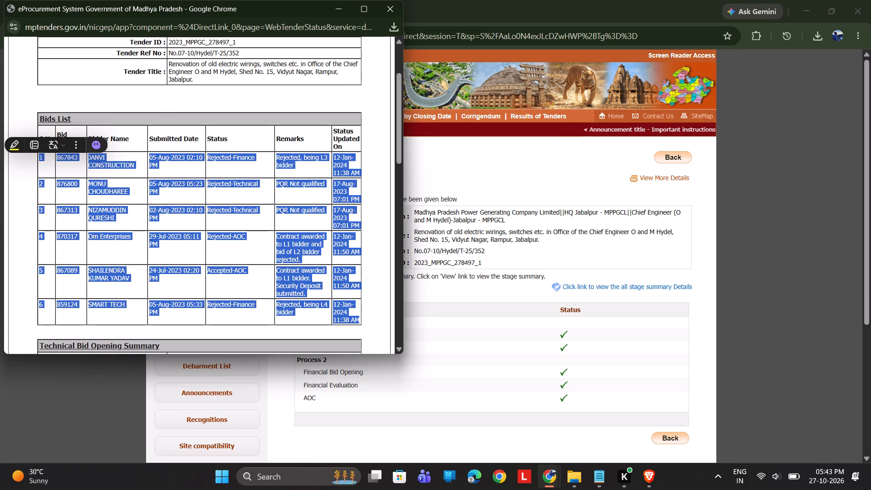
left_click(199, 237)
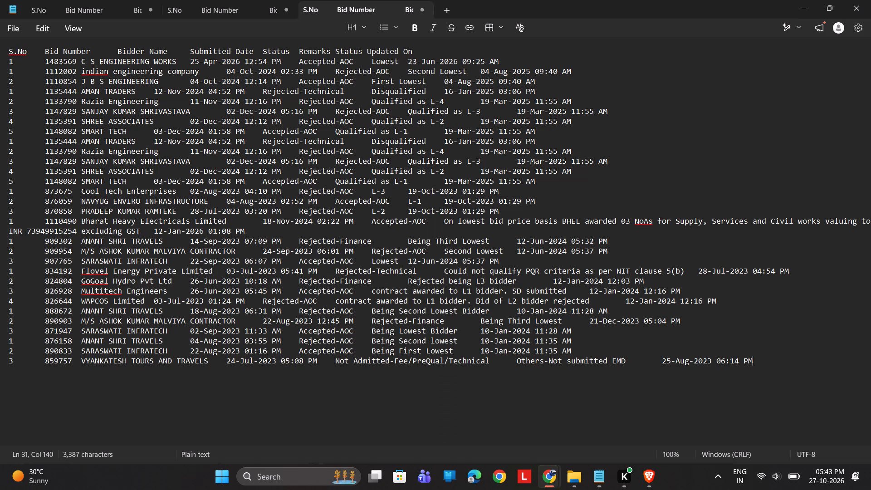
key("Return")
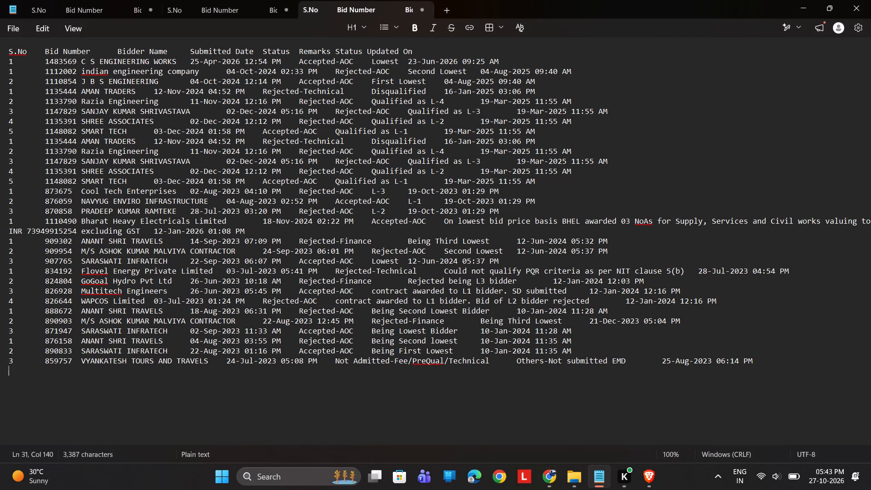
key("ctrl+v")
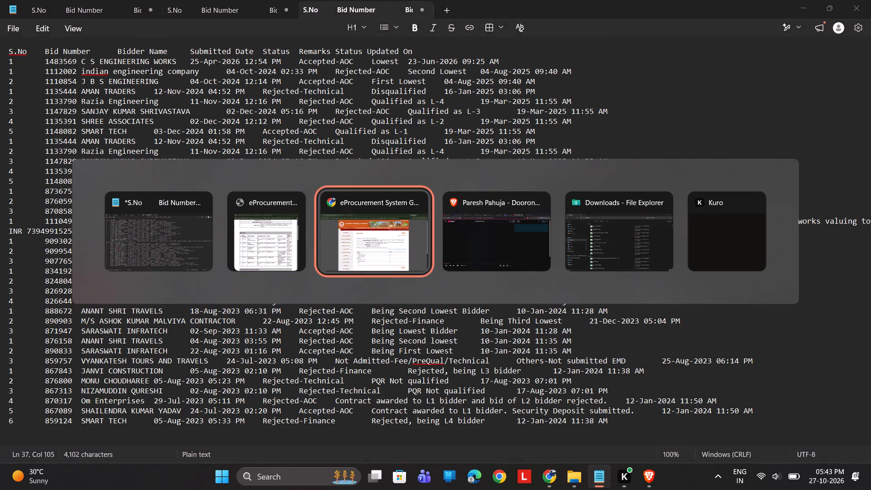
Return to the search results and open the all-stage summary of the fifteenth tender, 2023_MPPGC_267423_1.
left_click(675, 437)
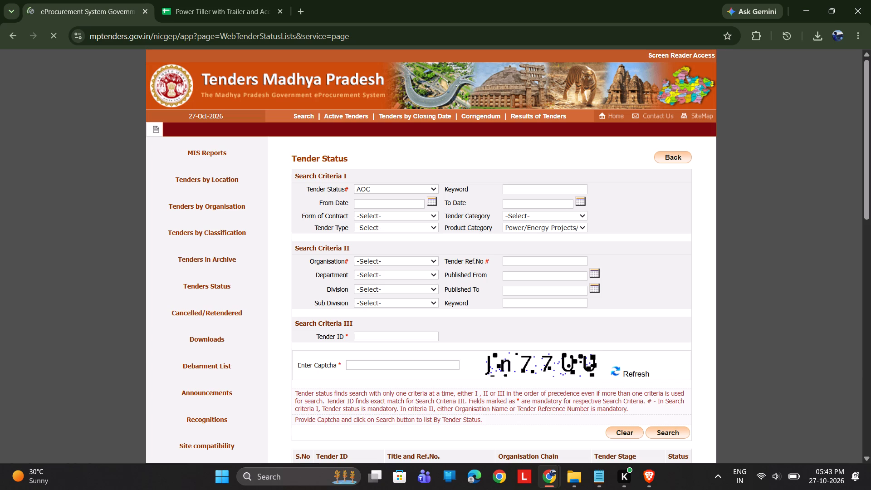
scroll(489, 337, "down", 7)
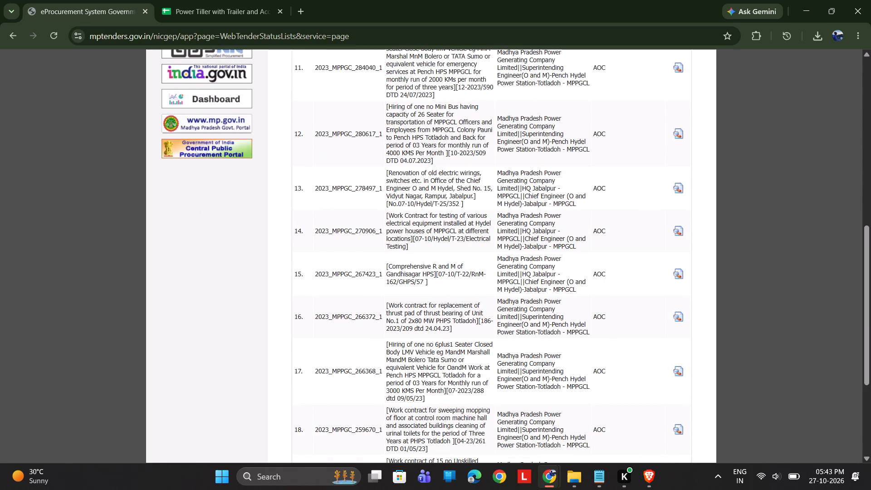
left_click(681, 275)
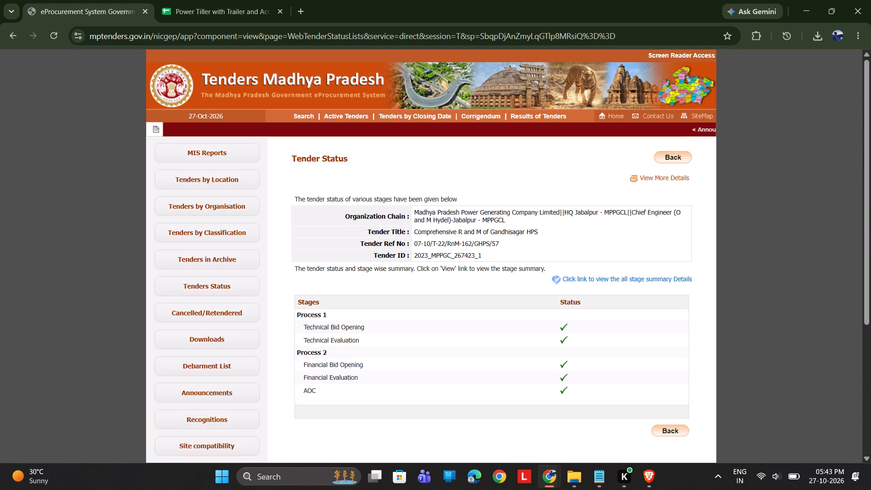
left_click(664, 278)
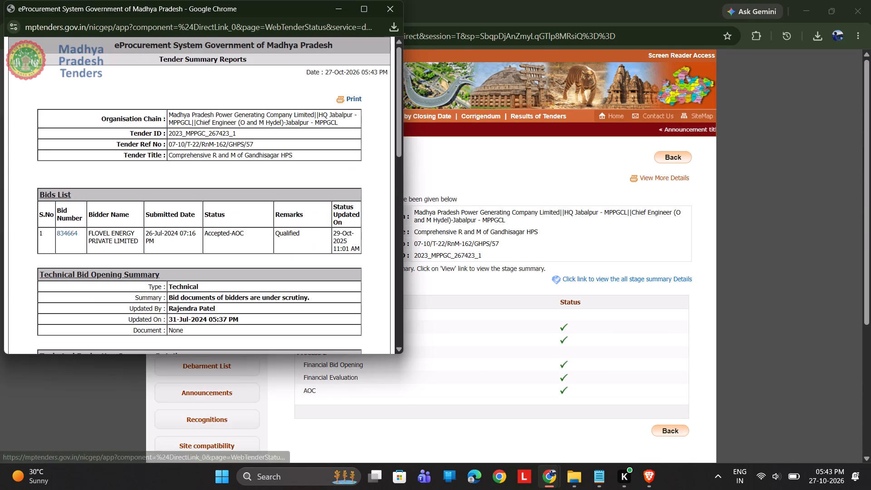
Copy the bid row of tender 2023_MPPGC_267423_1 and paste it on a new line at the end of the Notepad note.
left_click_drag(359, 249, 113, 235)
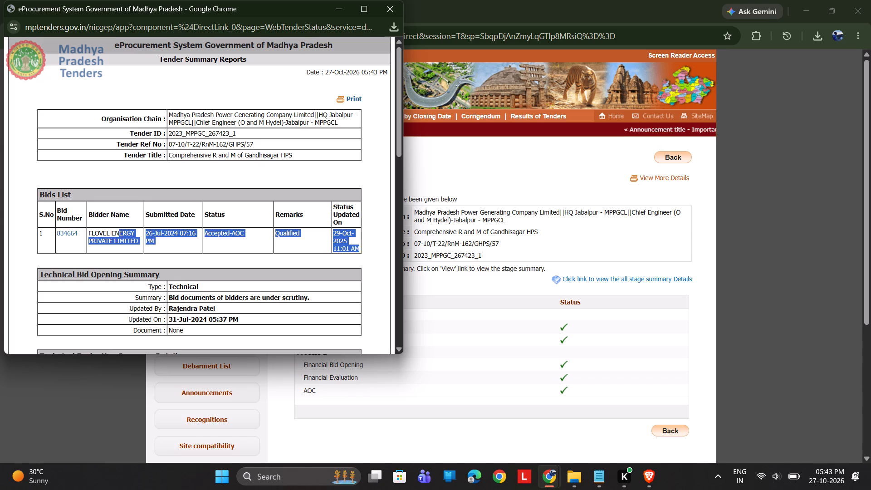
left_click_drag(113, 235, 38, 238)
key("ctrl+c")
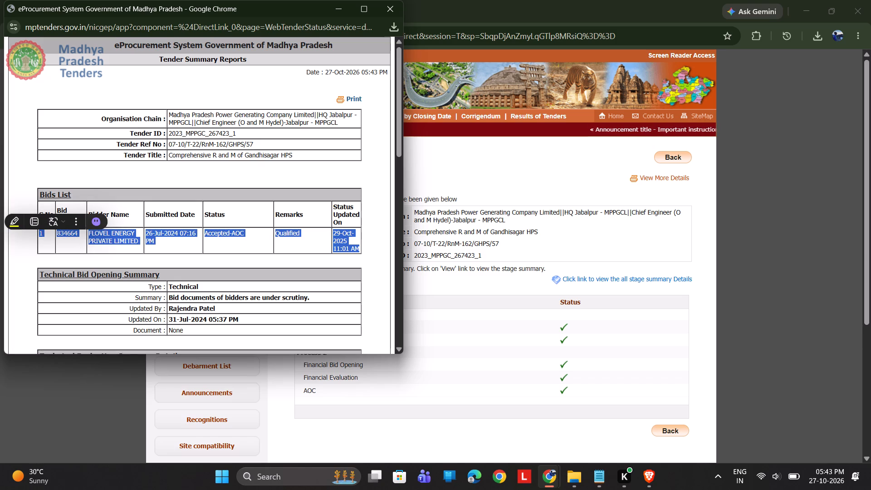
left_click(185, 233)
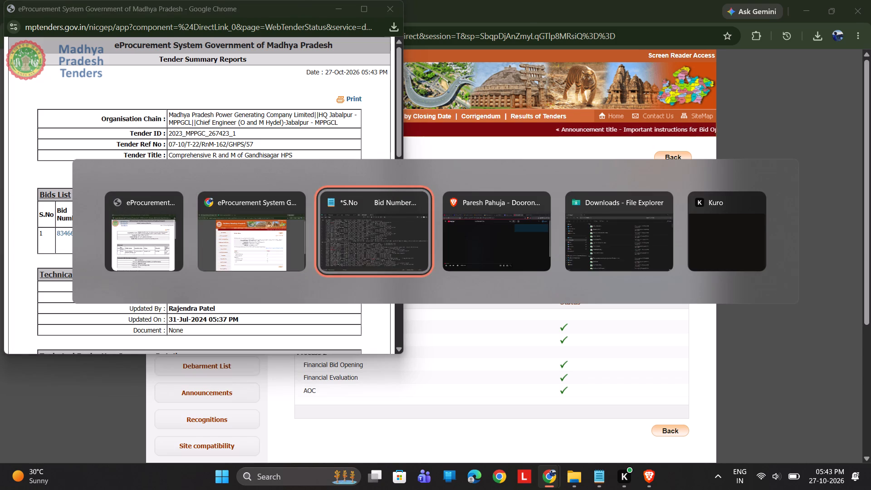
key("Return")
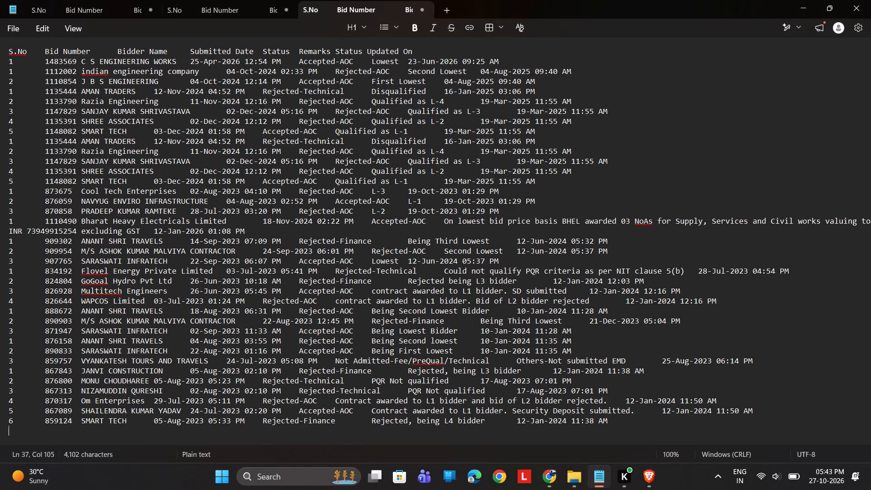
key("ctrl+v")
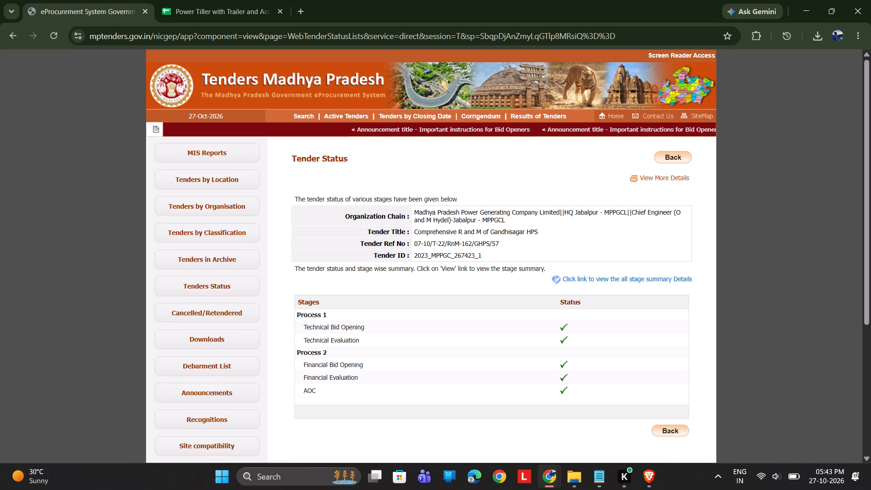
Return to the search results and open the all-stage summary of the seventeenth tender, 2023_MPPGC_266368_1.
left_click(663, 429)
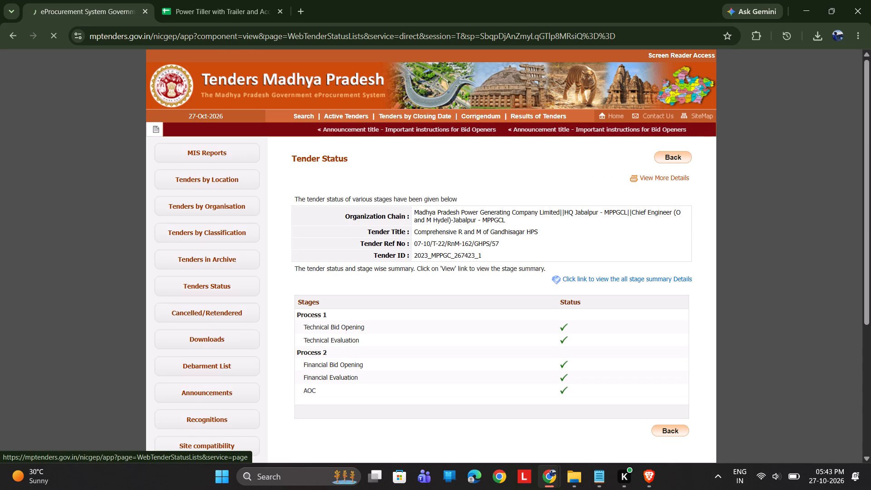
scroll(527, 365, "down", 2)
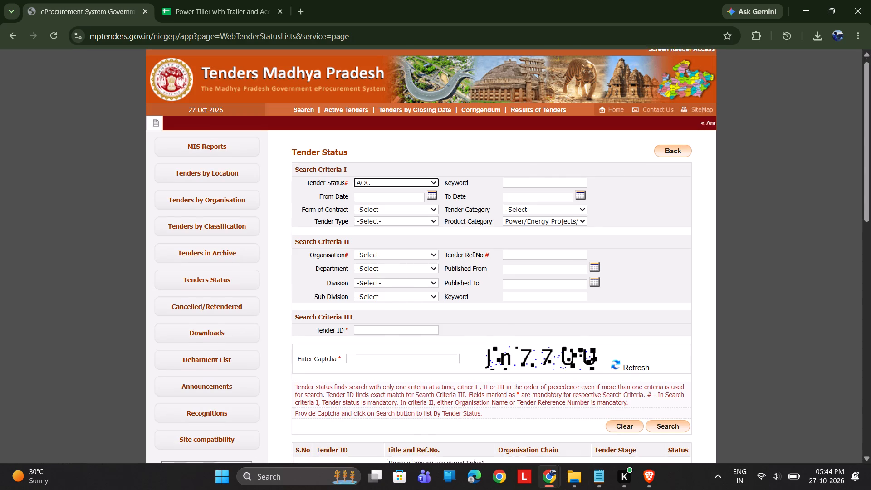
scroll(527, 365, "down", 4)
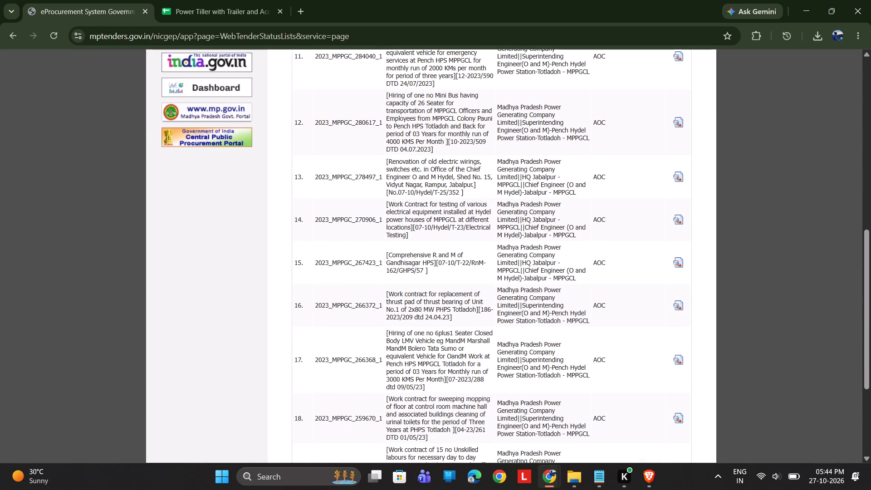
left_click(681, 363)
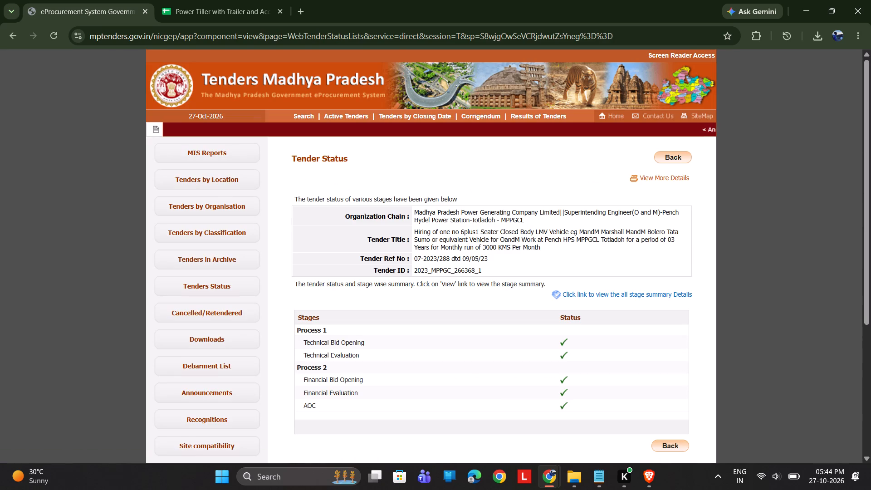
left_click(629, 297)
Copy all bid rows of tender 2023_MPPGC_266368_1 and paste them on a new line at the end of the Notepad note.
scroll(288, 231, "right", 1)
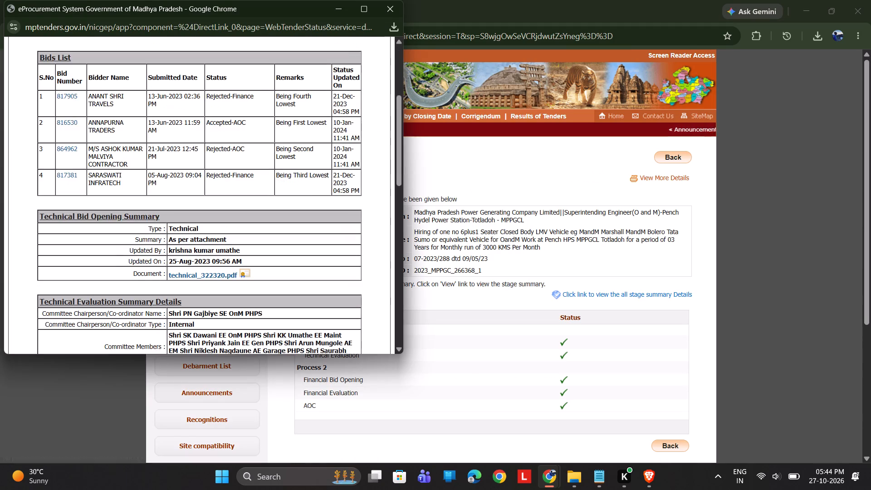
scroll(288, 231, "right", 1)
left_click_drag(361, 264, 248, 251)
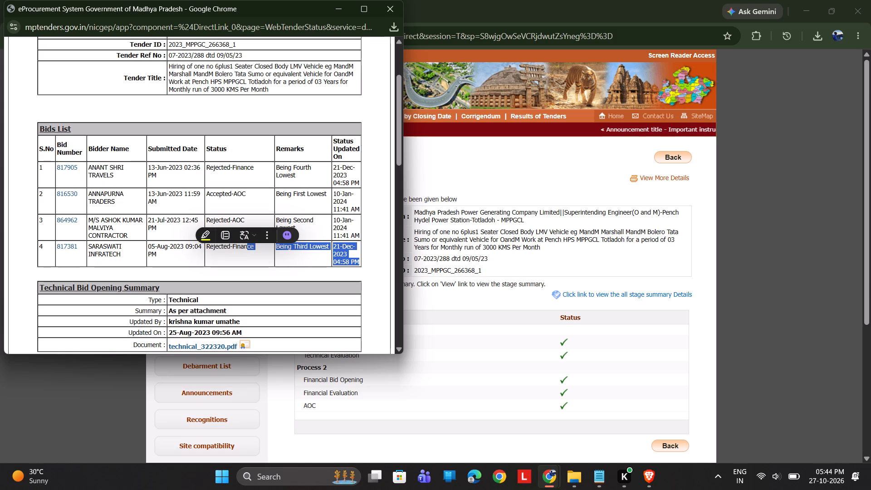
left_click(359, 262)
left_click_drag(359, 262, 134, 222)
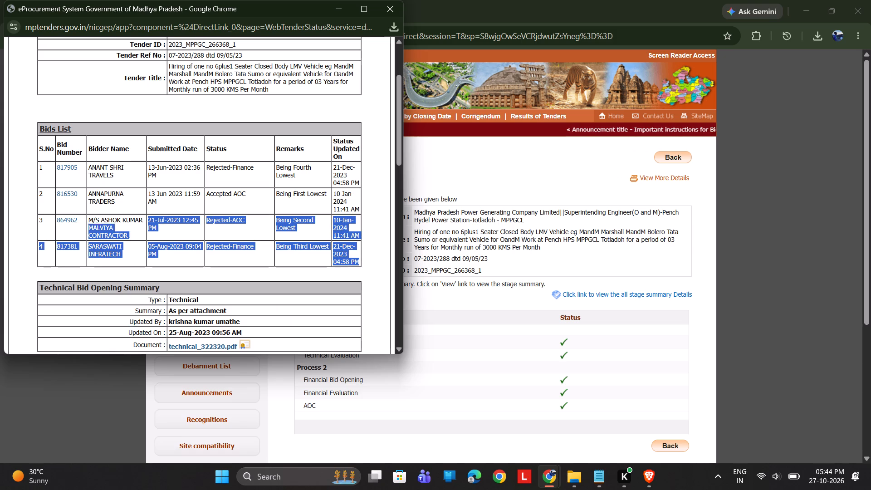
left_click_drag(134, 222, 40, 178)
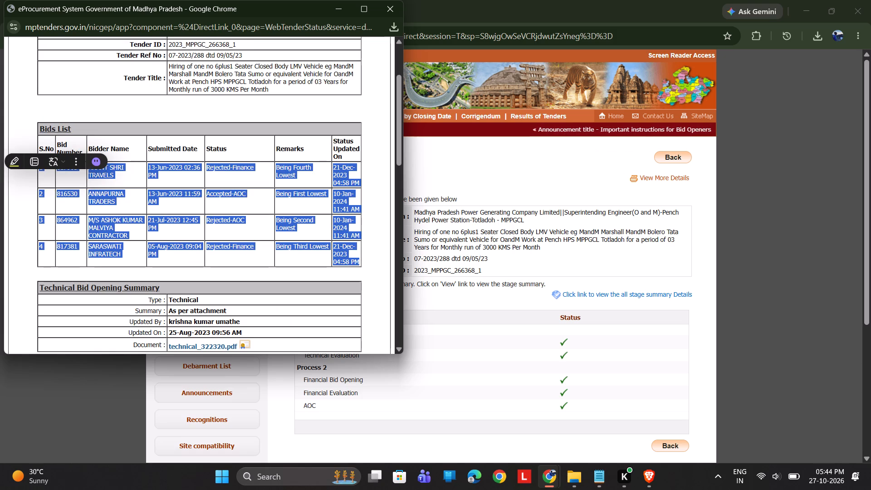
key("ctrl+c")
left_click(209, 209)
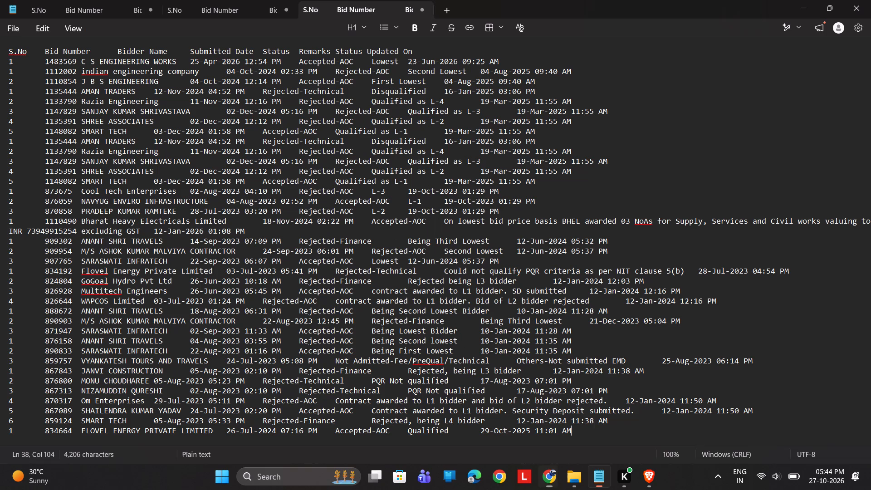
key("Return")
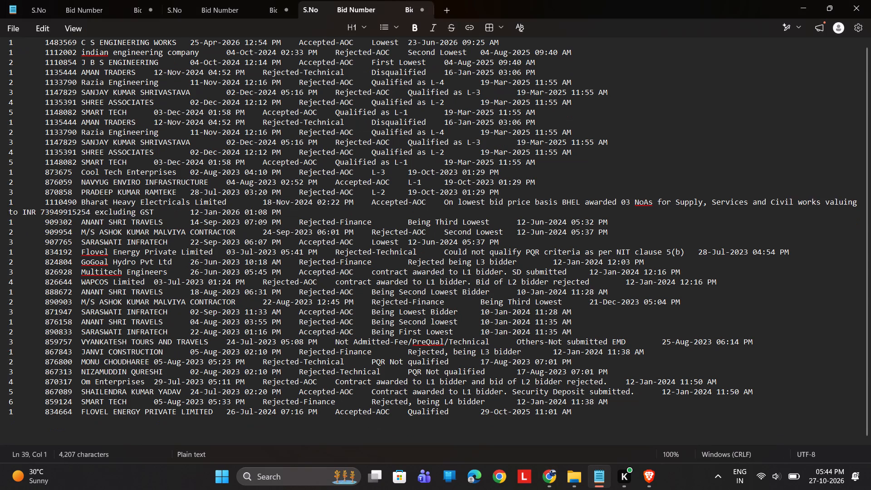
key("ctrl+v")
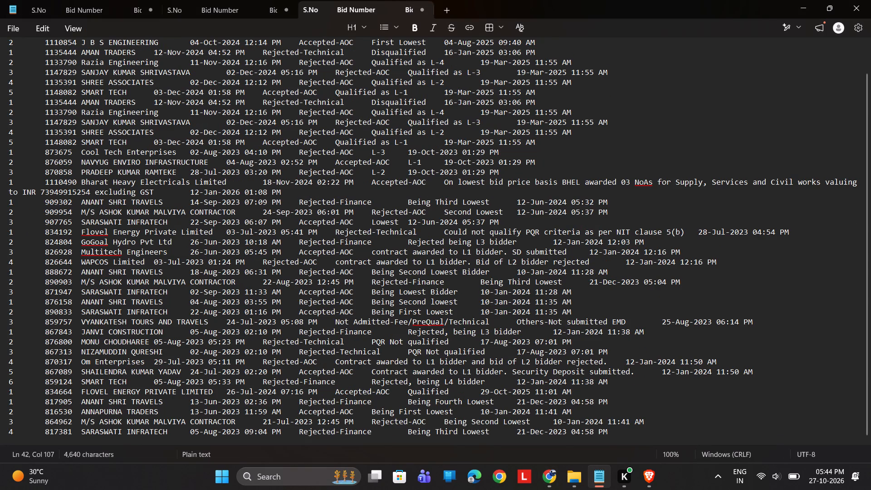
Return to the search results and open the all-stage summary of the nineteenth tender, 2023_MPPGC_259669_1.
scroll(311, 204, "up", 7)
scroll(311, 204, "down", 8)
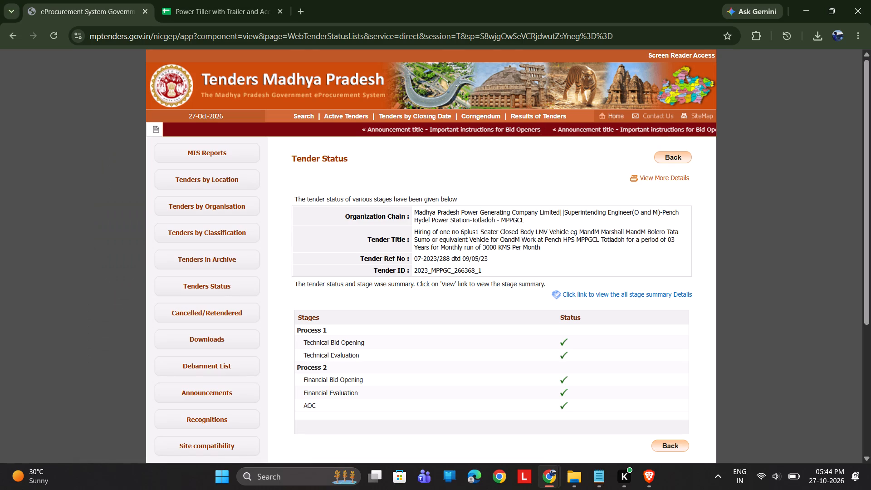
left_click(668, 446)
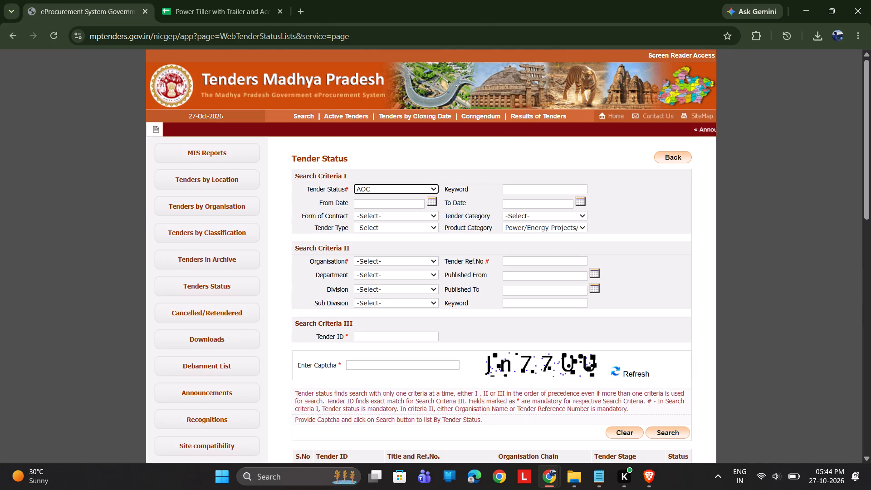
scroll(533, 353, "down", 8)
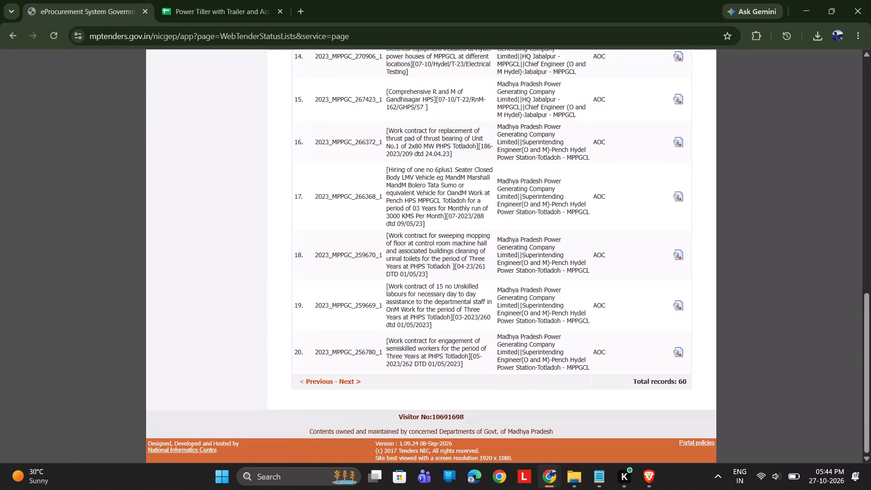
left_click(679, 302)
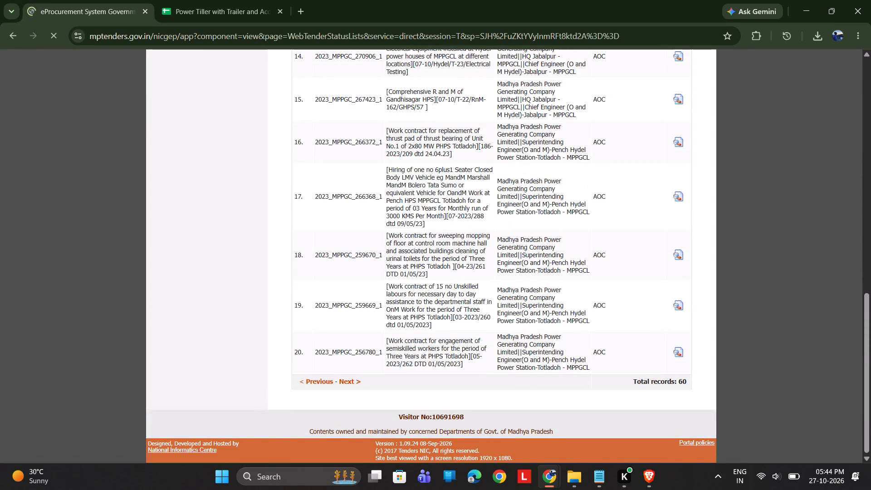
left_click(591, 285)
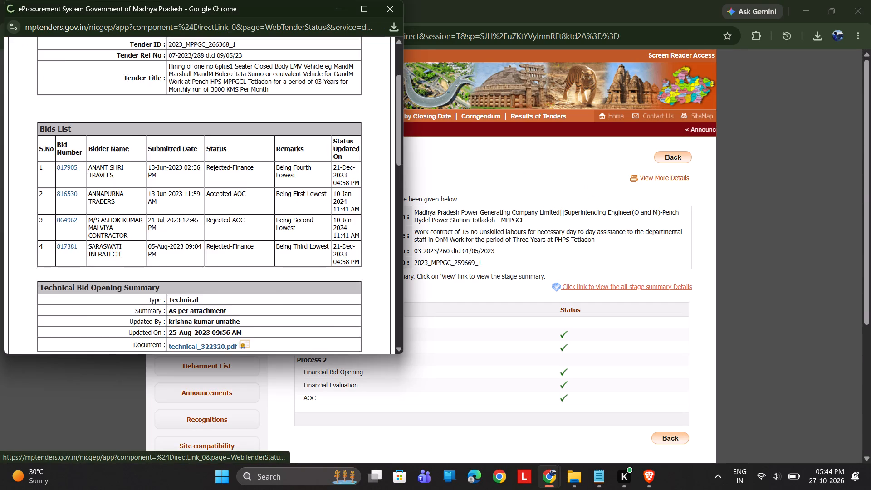
Copy all bid rows of tender 2023_MPPGC_259669_1 and paste them on a new line at the end of the Notepad note.
scroll(246, 268, "down", 2)
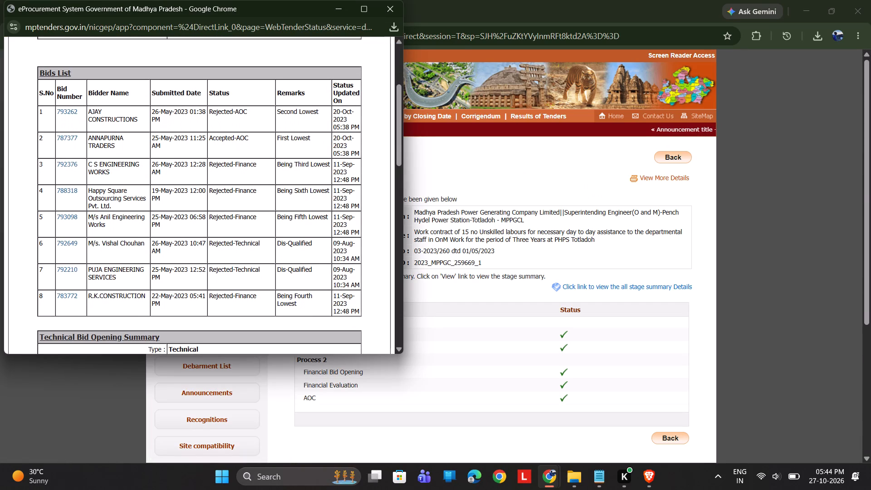
left_click(359, 310)
left_click_drag(359, 310, 332, 291)
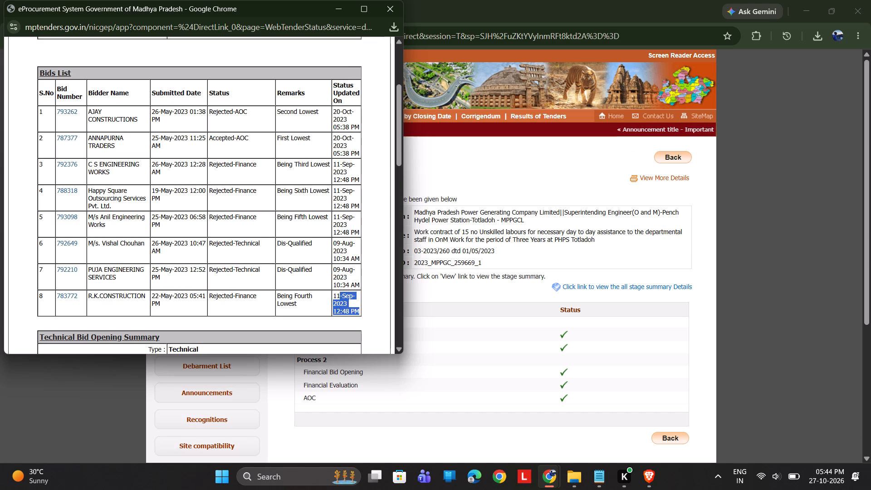
left_click_drag(332, 291, 40, 118)
key("ctrl+c")
left_click(176, 142)
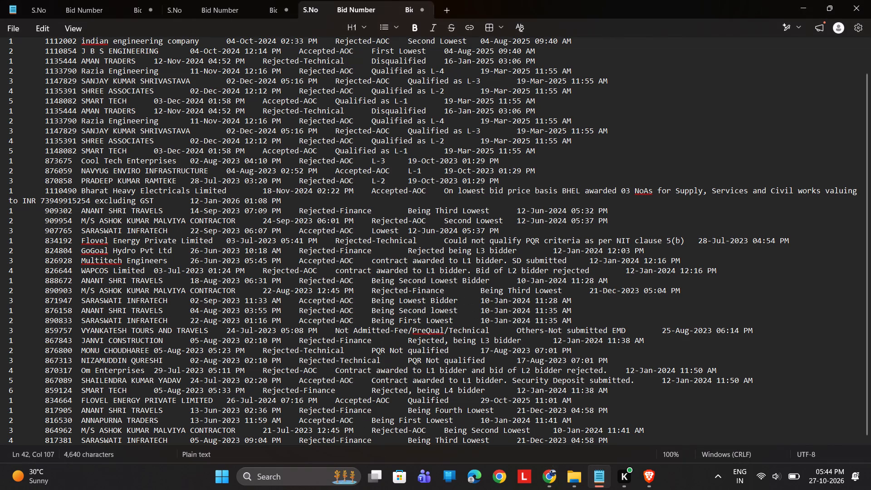
key("Return")
key("ctrl+v")
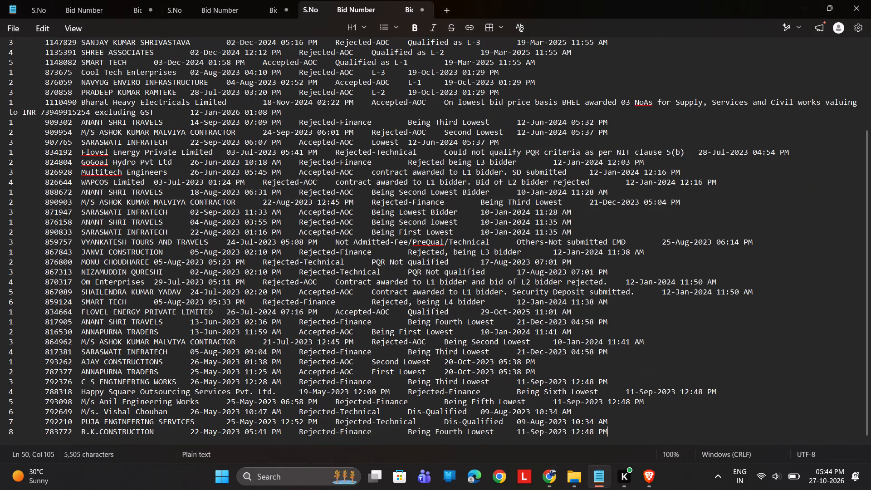
Copy the entire Notepad note, from the S.No header row through the last bid row.
scroll(215, 215, "up", 8)
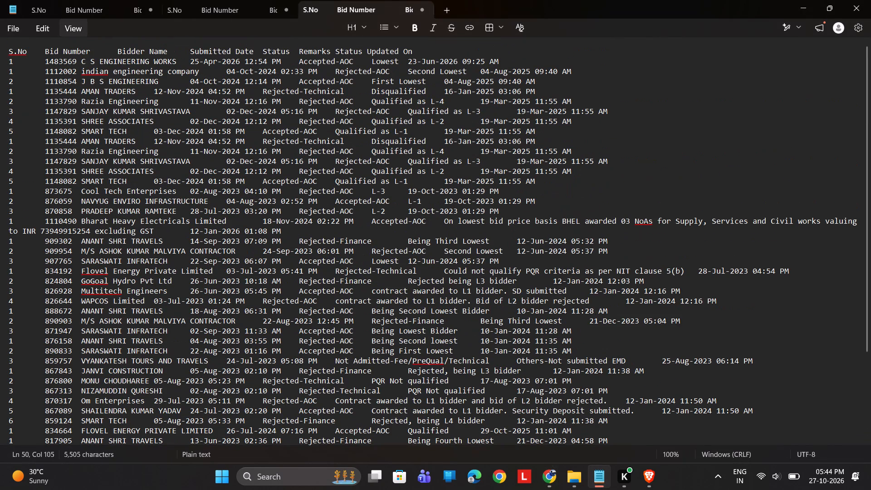
left_click_drag(7, 50, 128, 327)
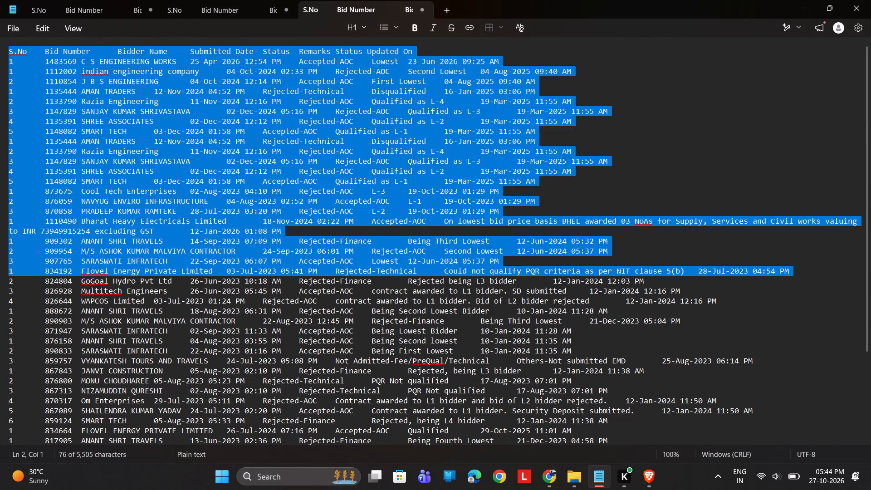
left_click_drag(128, 327, 219, 489)
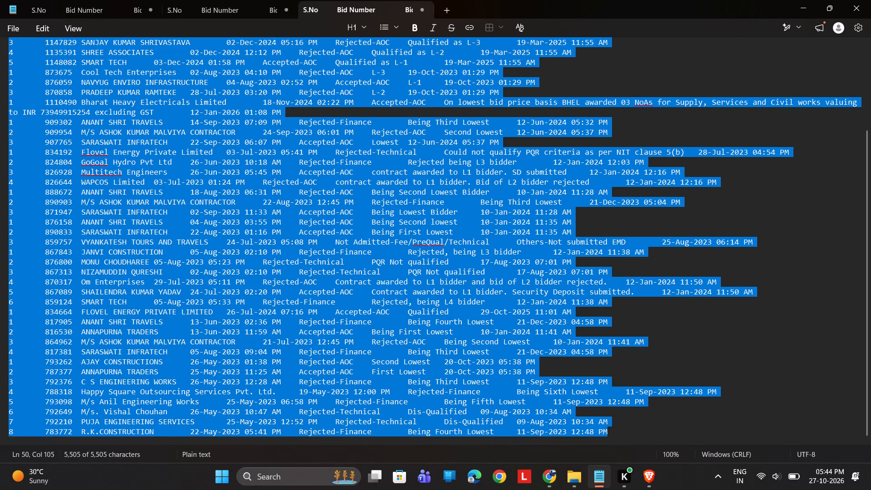
key("ctrl+c")
left_click(422, 431)
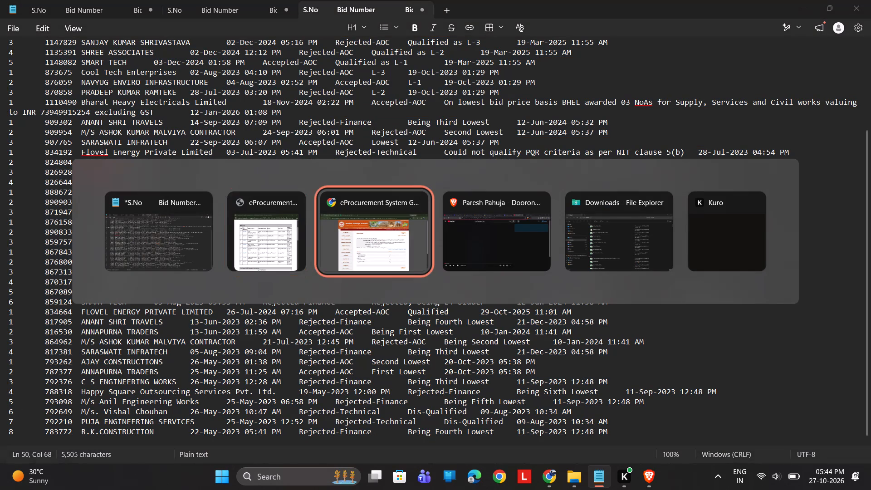
Switch to the Power Tiller with Trailer and Accessories spreadsheet and clear the old bid data in A1:G26.
left_click(202, 0)
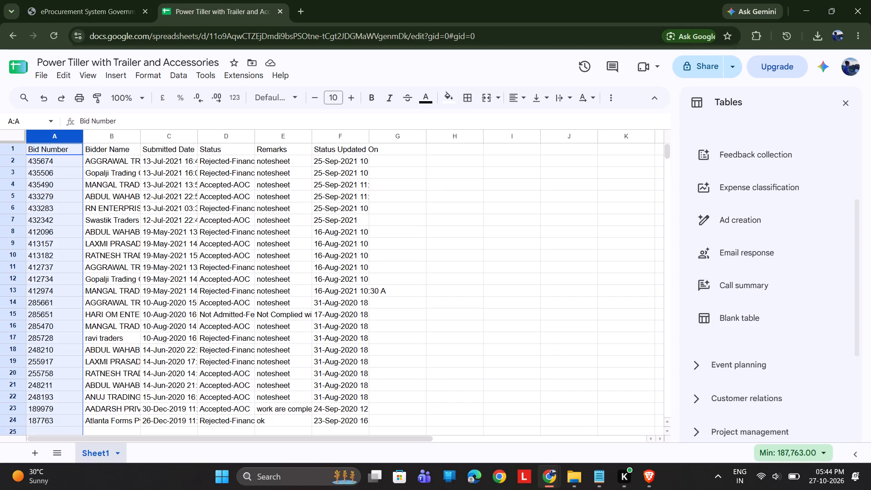
scroll(424, 402, "down", 5)
scroll(424, 402, "up", 6)
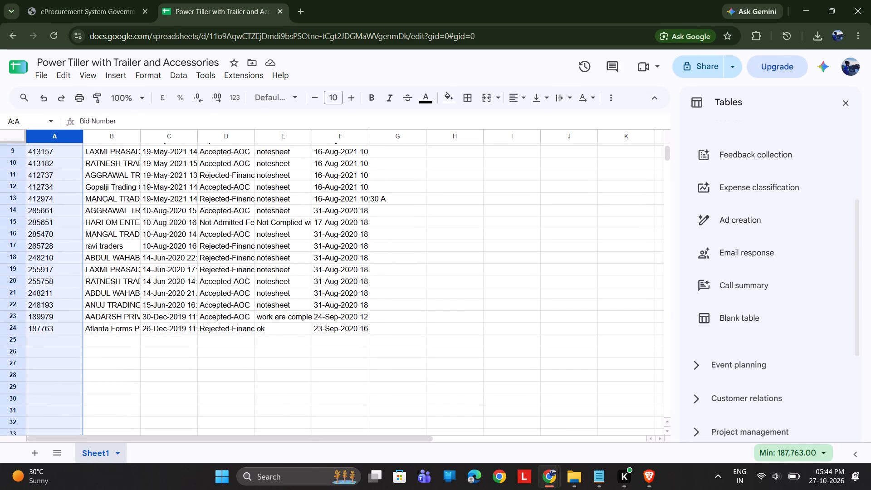
left_click_drag(380, 349, 164, 124)
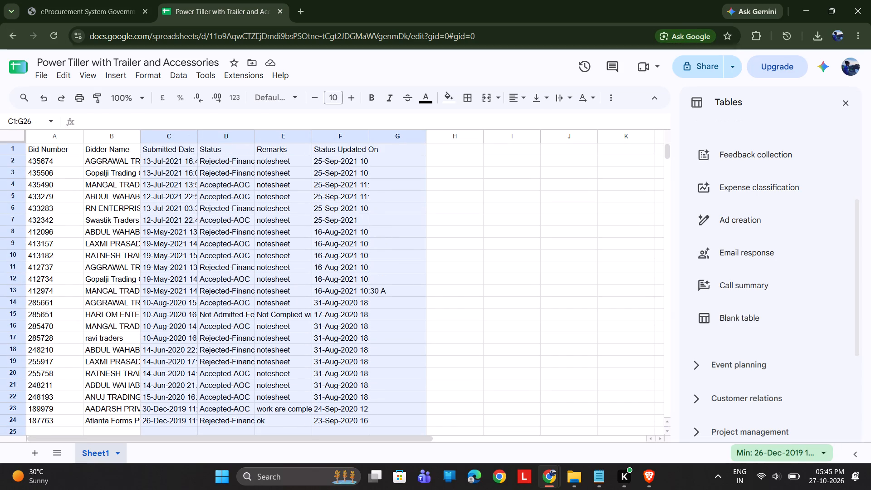
left_click_drag(164, 124, 24, 126)
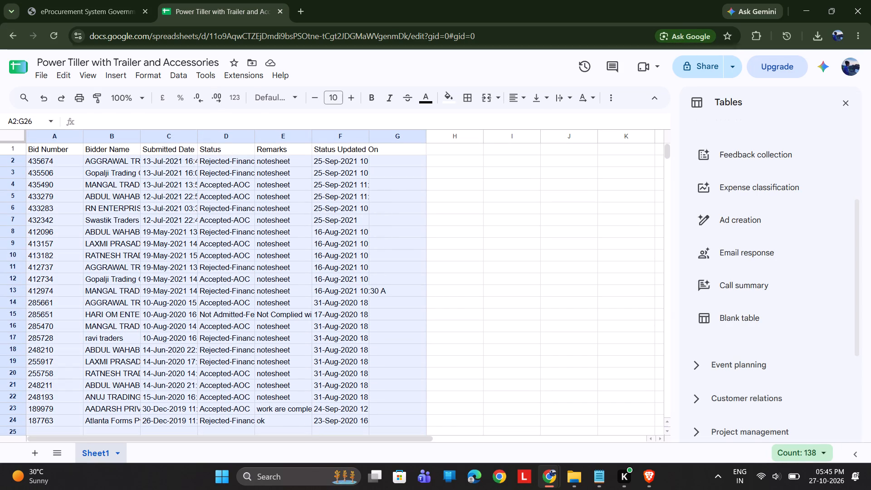
left_click_drag(24, 126, 24, 143)
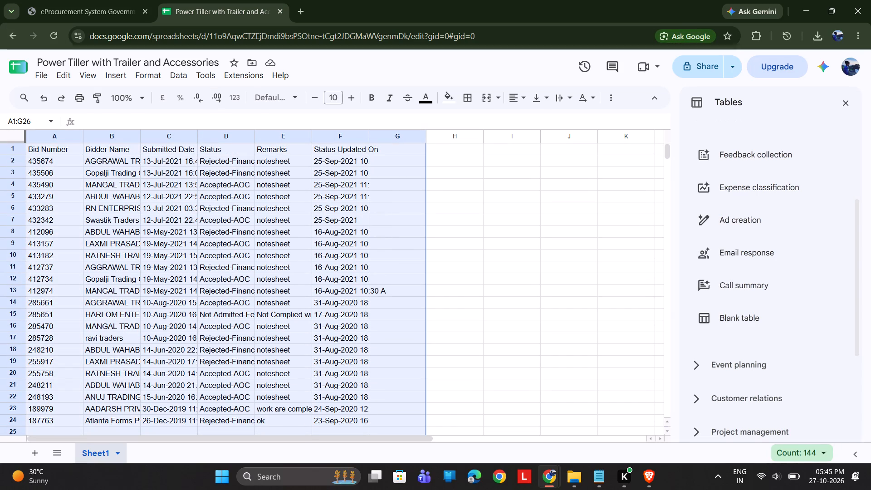
key("BackSpace")
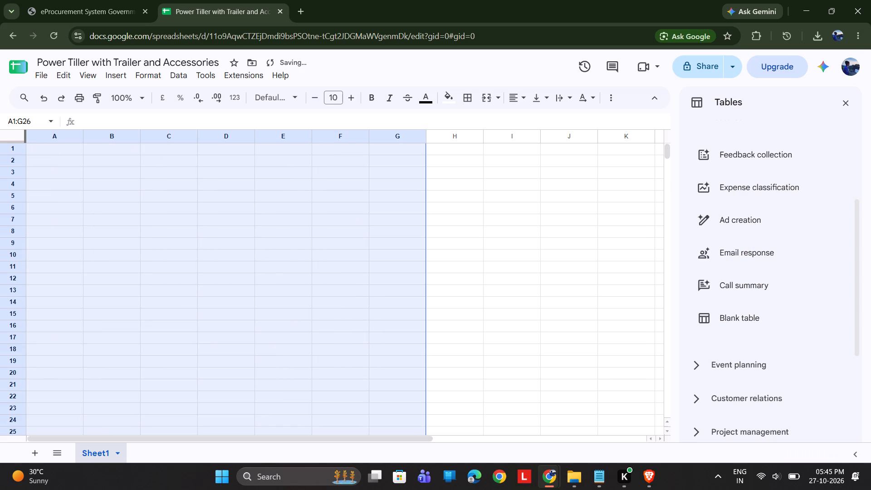
Paste the copied bid table into the spreadsheet starting at cell A1 and left-align it.
left_click(44, 147)
key("ctrl+v")
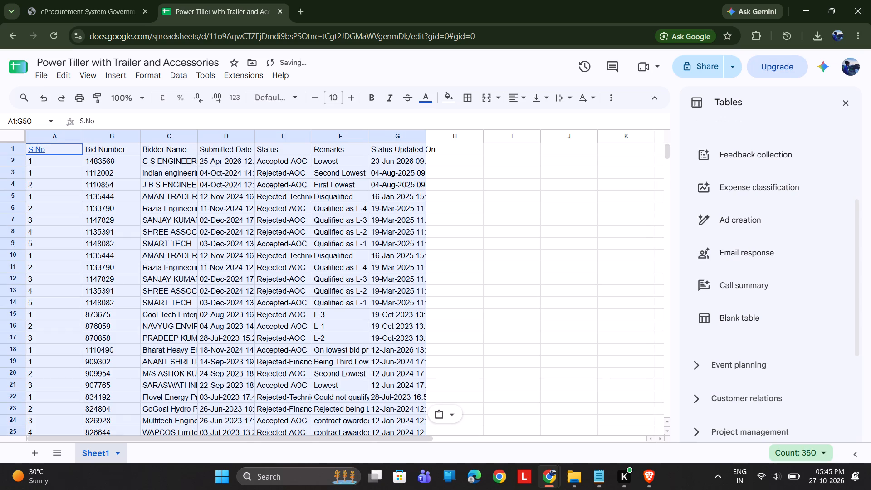
left_click(512, 99)
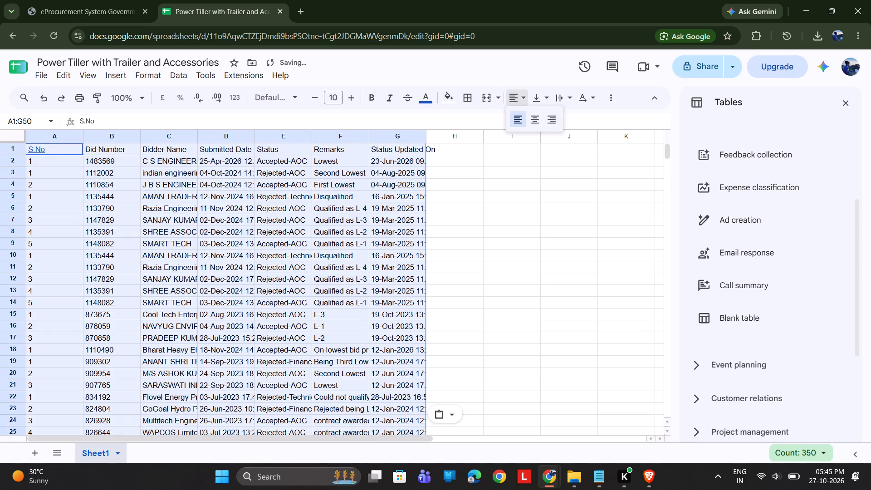
left_click(517, 125)
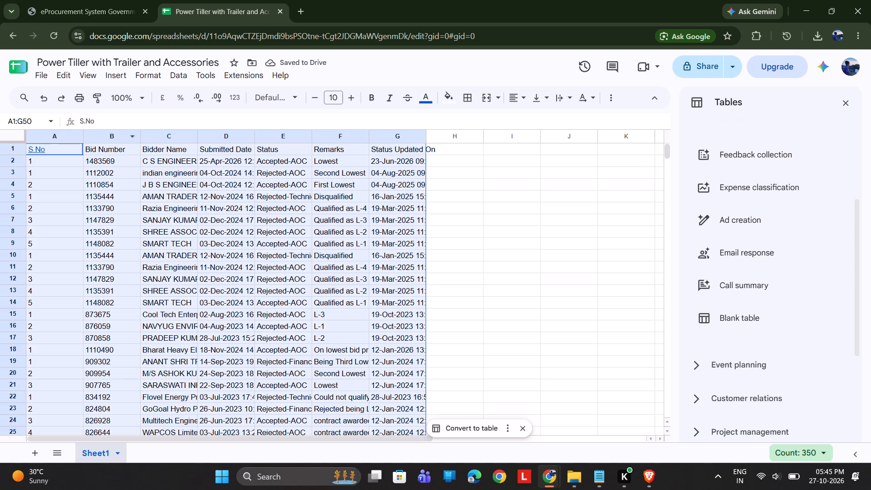
Switch to the tender portal and return from the tender status page to the search results.
left_click(122, 0)
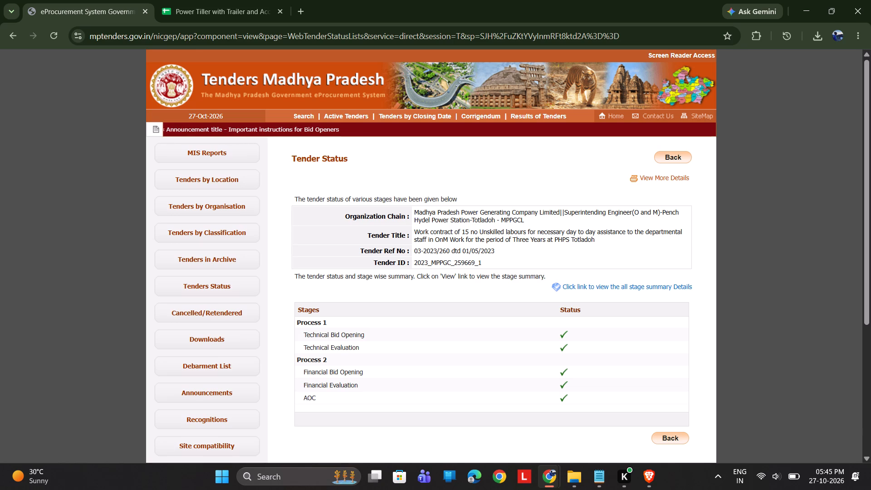
left_click(676, 437)
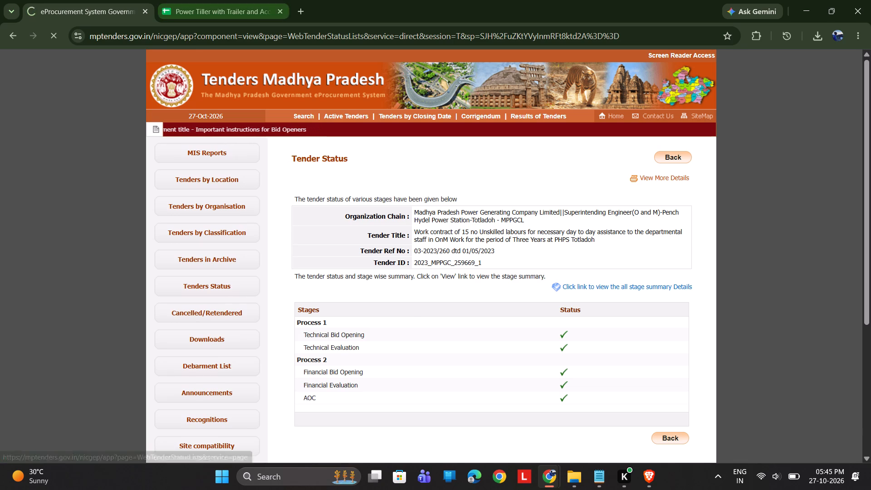
Delete the S.No column from the spreadsheet.
left_click(240, 0)
left_click(77, 135)
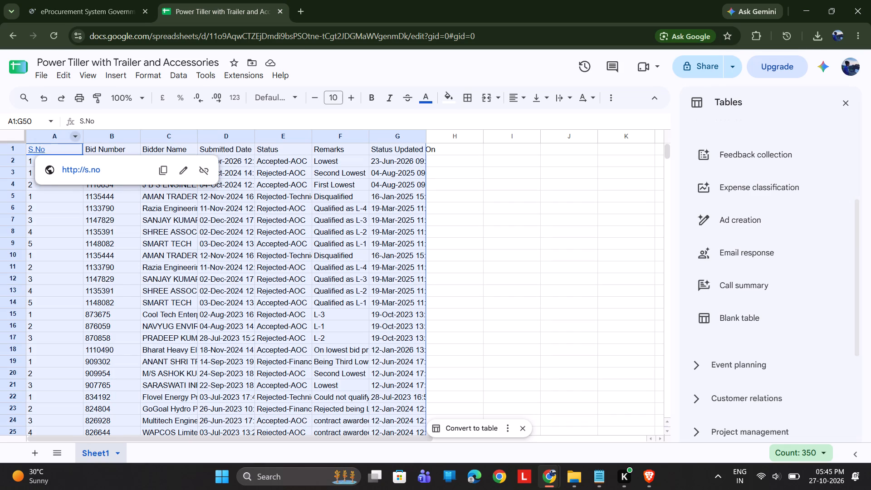
left_click(161, 234)
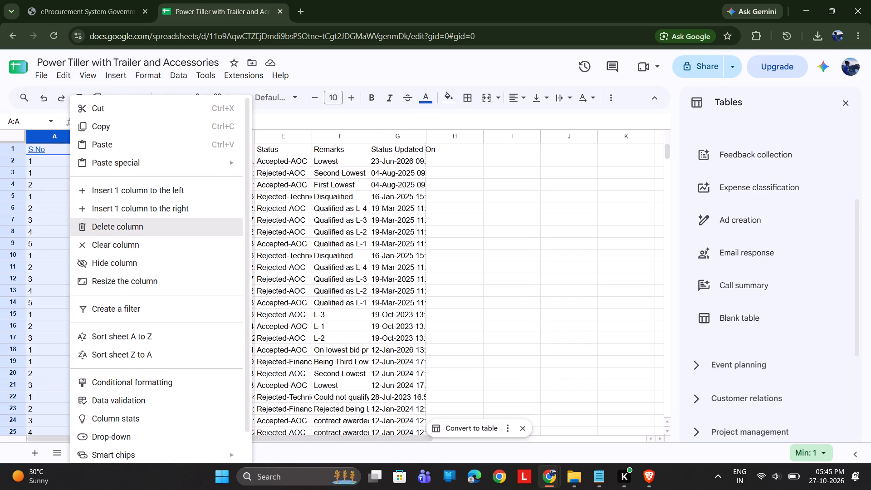
Copy the Power/Energy Projects/Products category name from the tender portal and rename the spreadsheet with it.
left_click(68, 0)
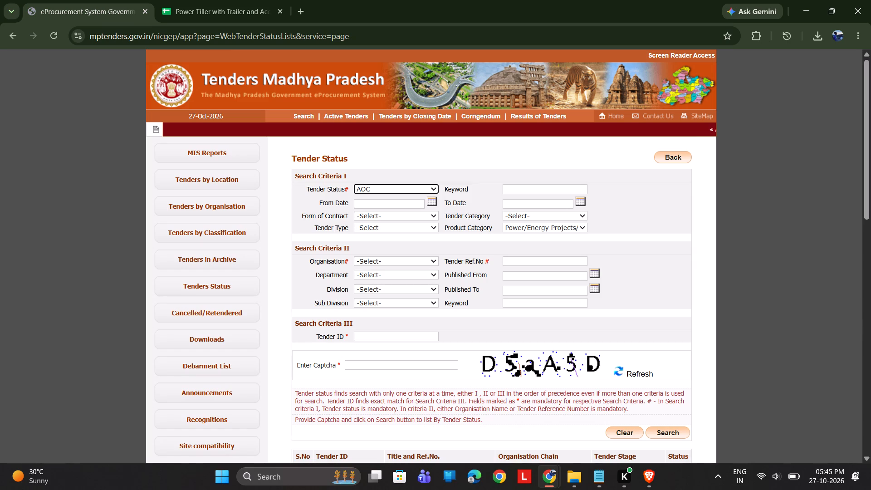
left_click_drag(592, 228, 503, 225)
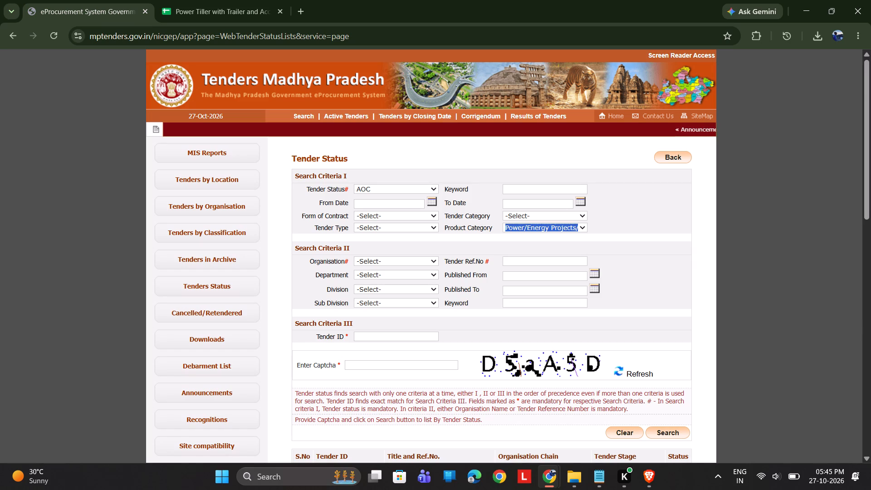
left_click_drag(503, 225, 498, 225)
key("ctrl+c")
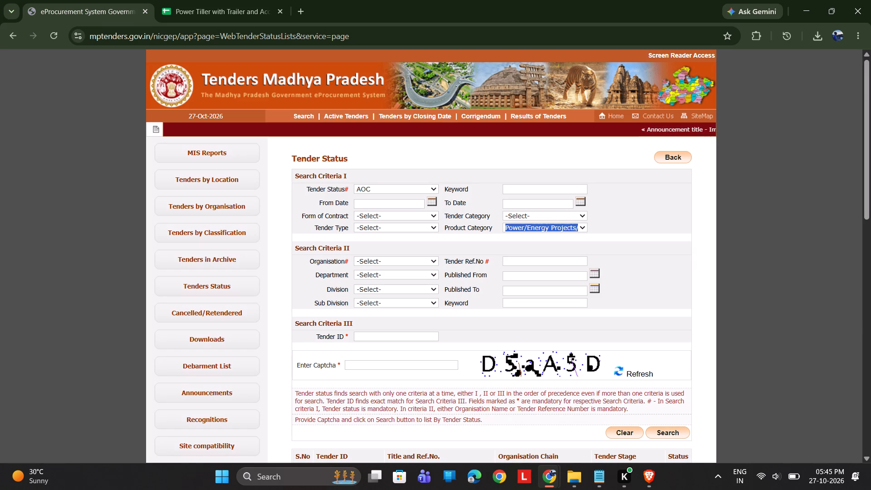
left_click(641, 220)
left_click(232, 0)
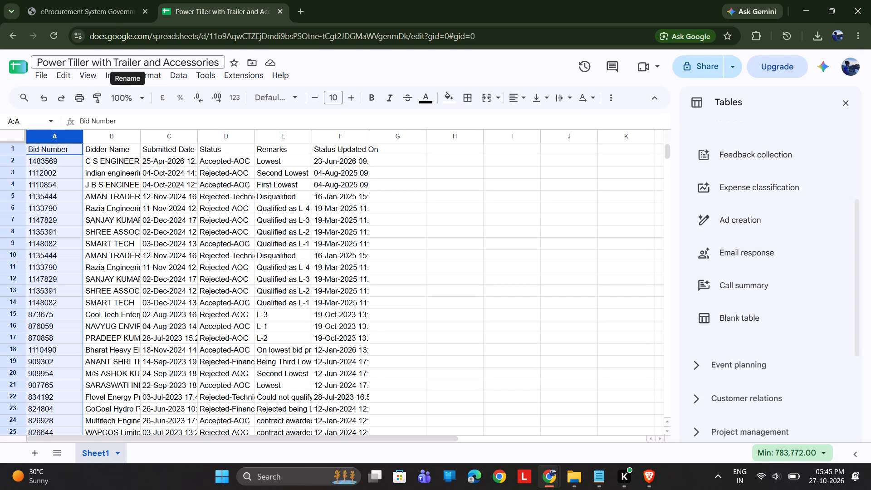
left_click(217, 60)
left_click_drag(217, 60, 21, 48)
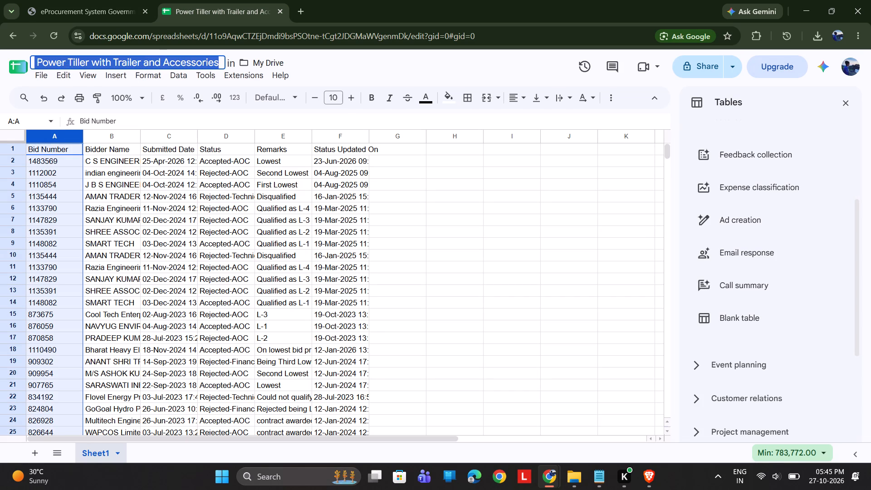
key("ctrl+v")
left_click(55, 60)
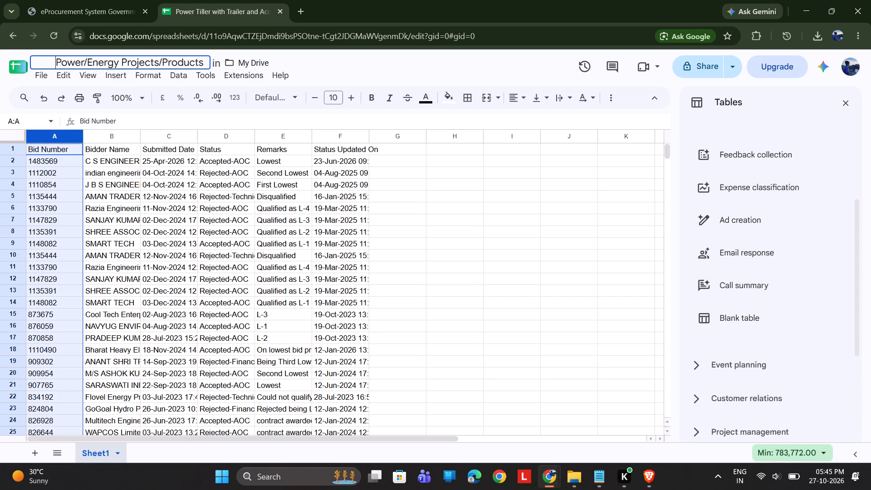
key("BackSpace")
key("BackSpace")
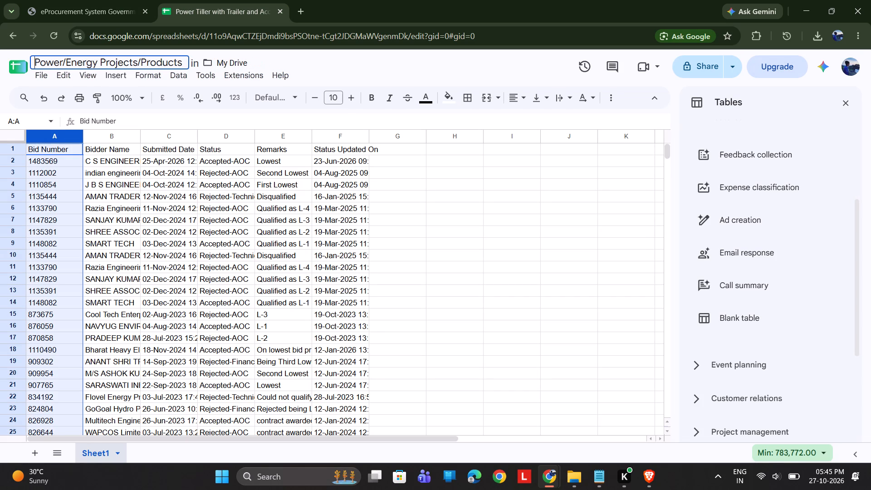
Download the Power/Energy Projects/Products spreadsheet as an Excel (.xlsx) file.
left_click(40, 73)
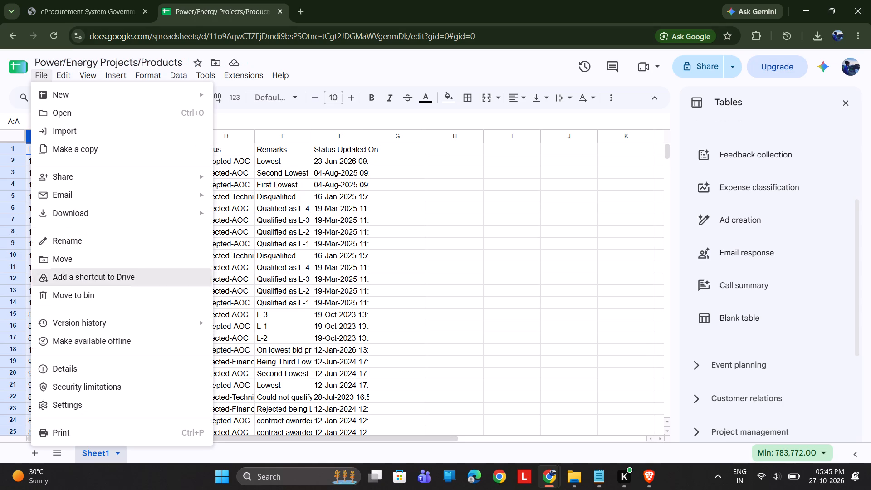
left_click(292, 219)
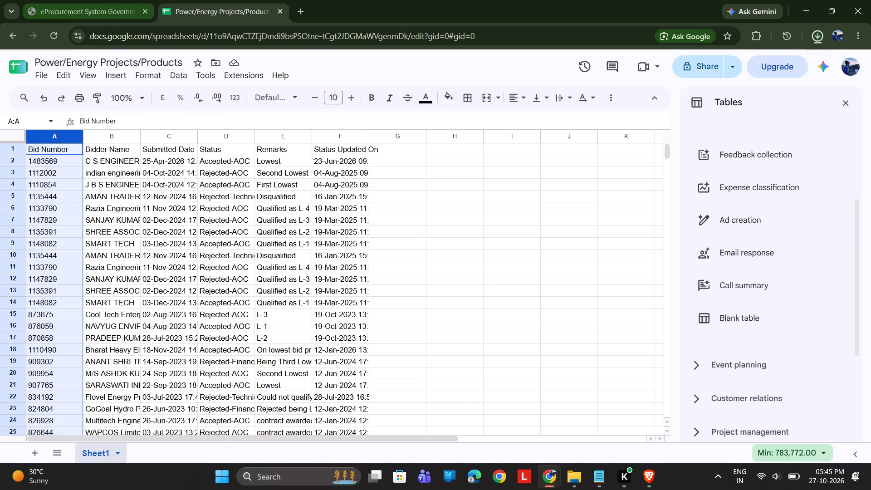
On the tender portal, search AOC tenders in the Plant Protection Input/Equipment Works product category, entering the displayed captcha.
left_click(88, 0)
left_click(563, 225)
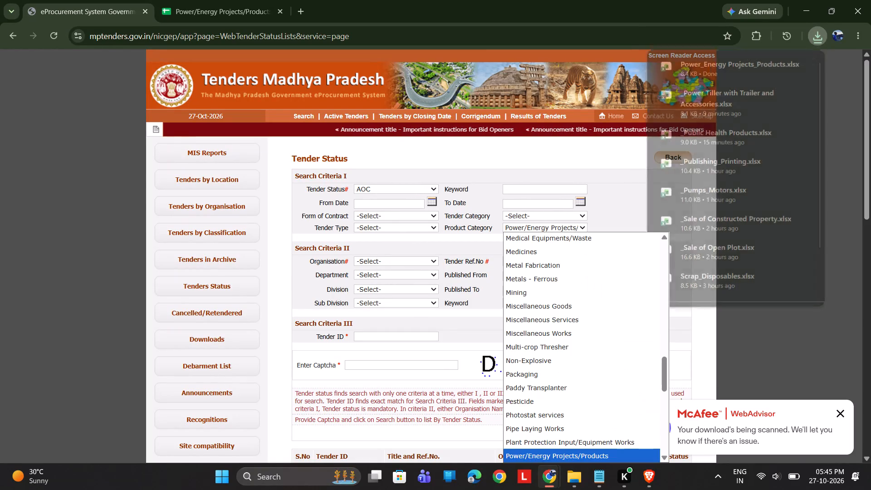
scroll(568, 336, "down", 3)
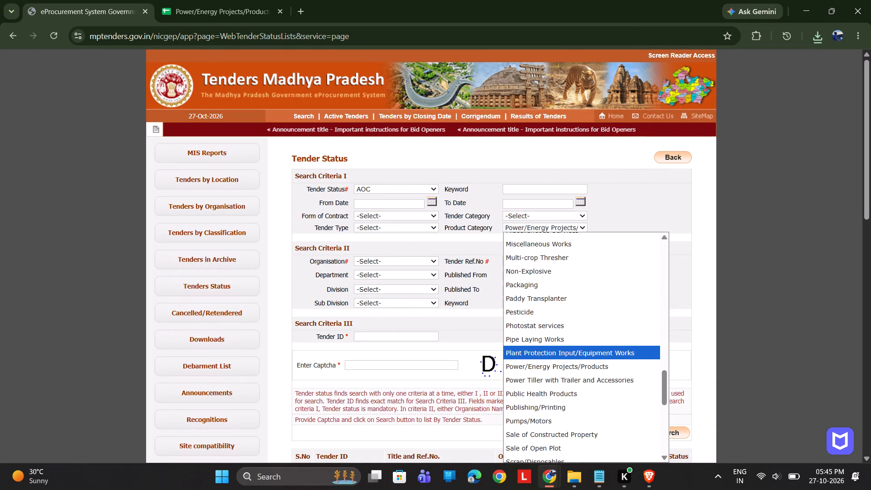
left_click(601, 353)
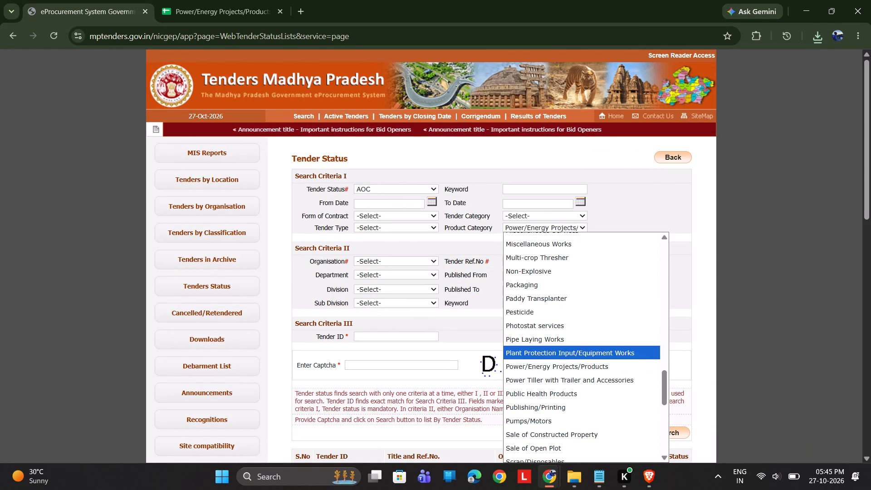
left_click(385, 366)
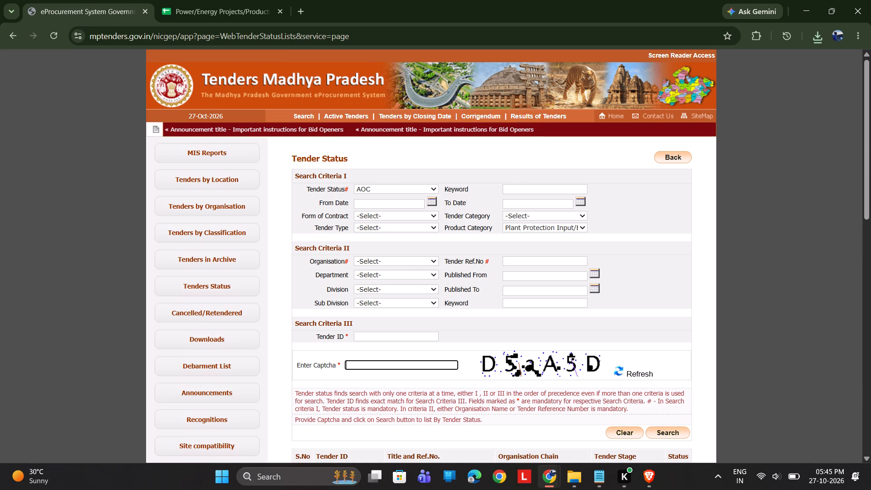
key("shift+d")
key("5")
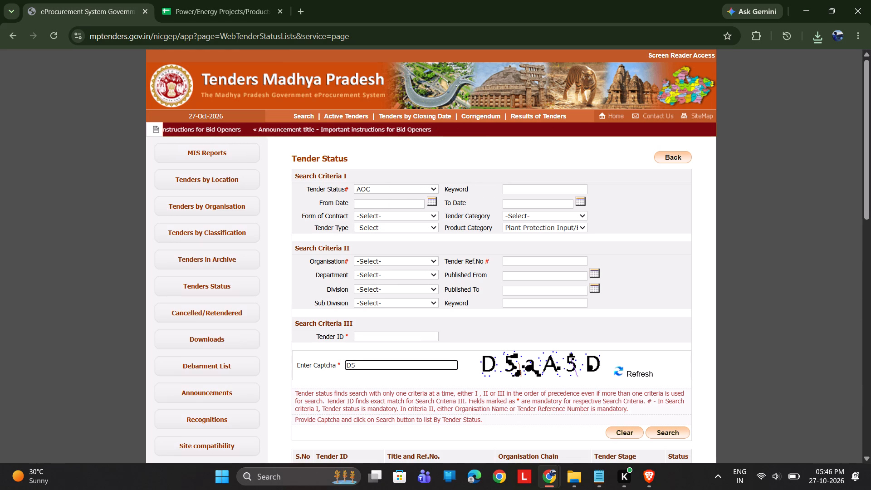
key("a")
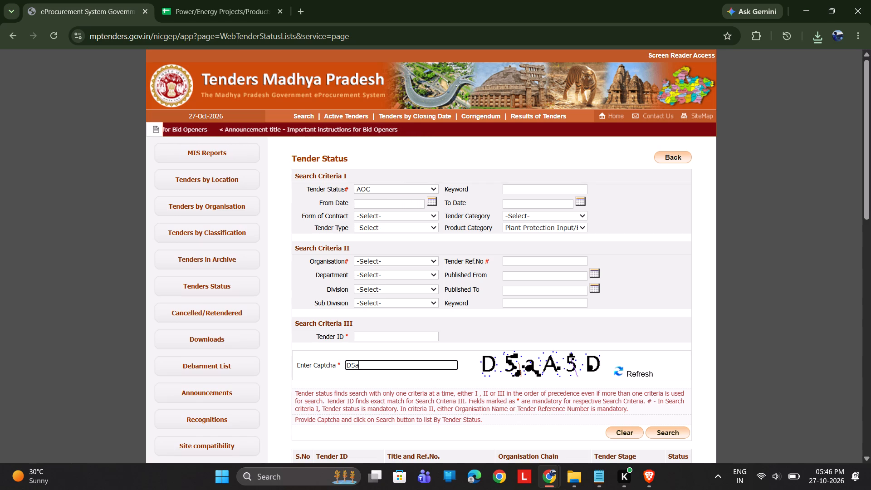
key("shift+a")
key("5")
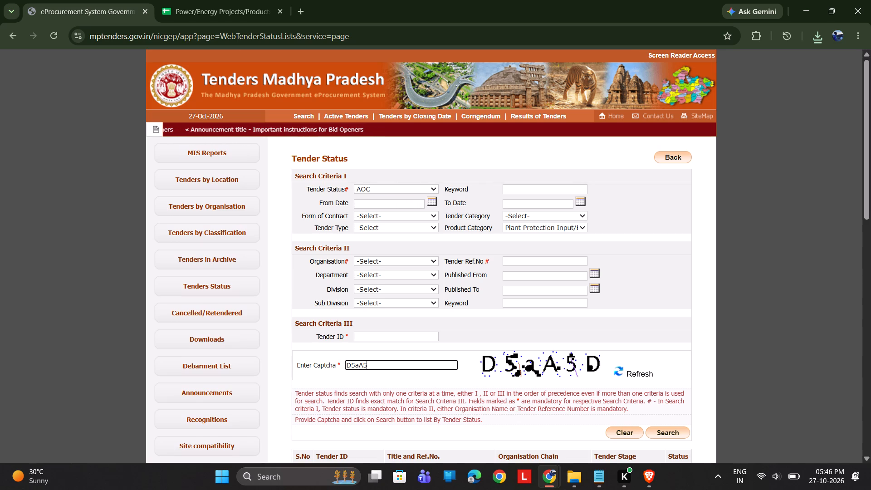
key("shift+d")
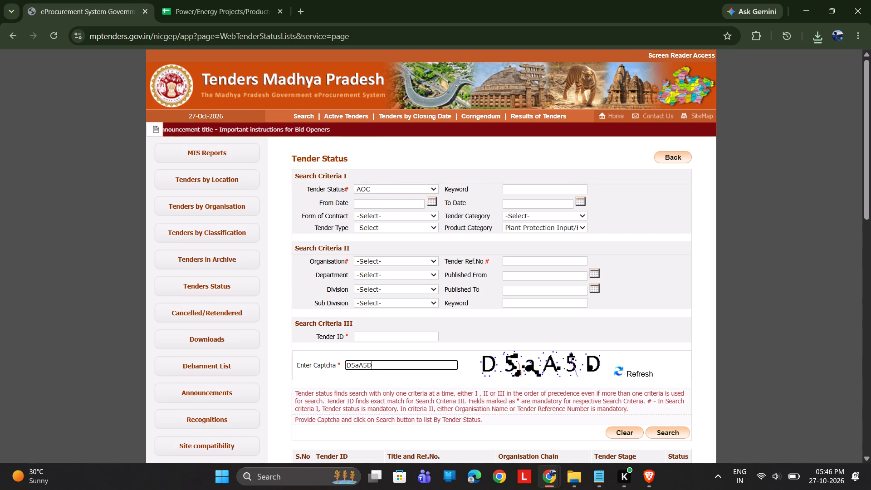
left_click(674, 431)
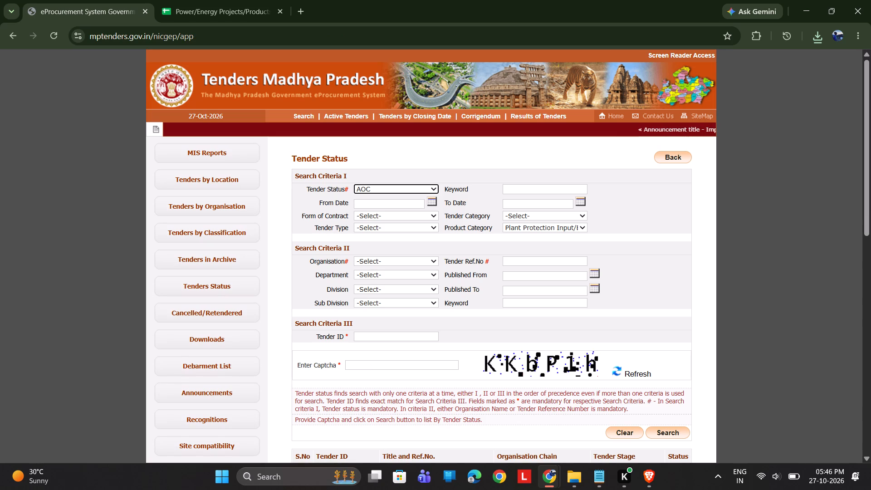
Look through the search results and open the status page of the first tender, 2026_DTCP_492177_1.
scroll(576, 391, "down", 6)
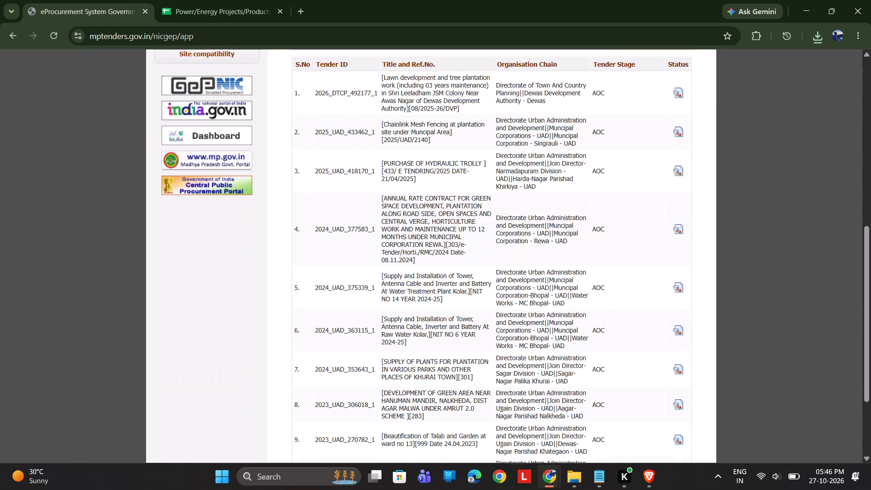
scroll(576, 391, "down", 4)
scroll(576, 391, "up", 12)
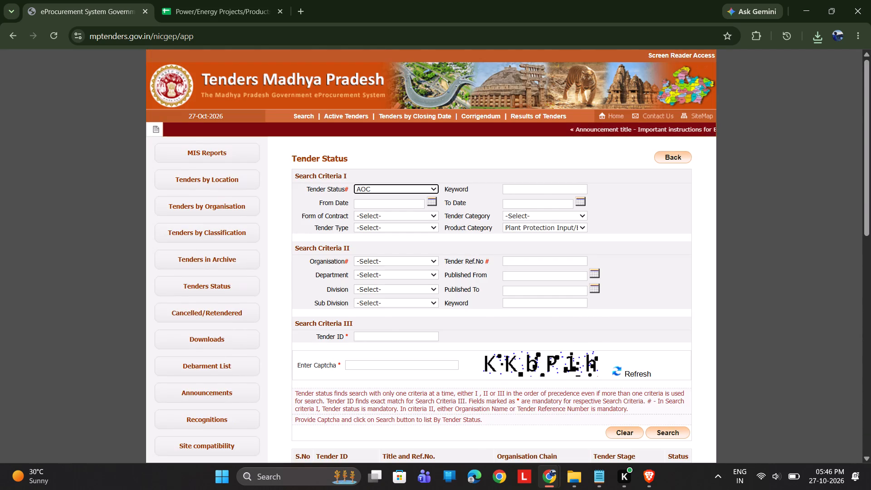
scroll(610, 295, "down", 4)
left_click(679, 262)
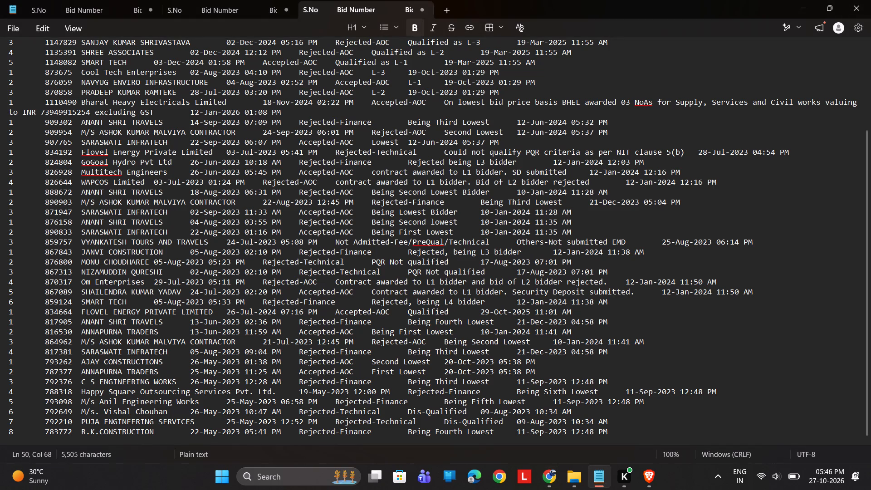
Switch to Notepad and create a blank document for the new category's bids.
left_click(445, 8)
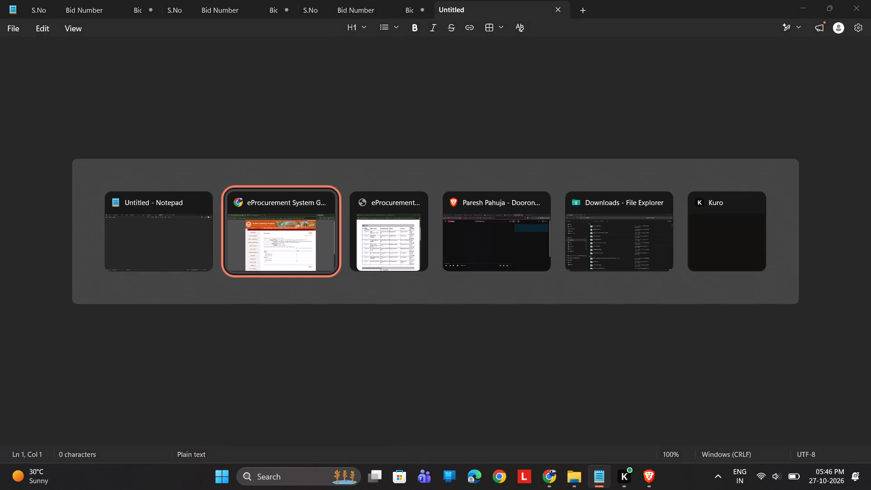
Copy the Bids List table with its header row from tender 2026_DTCP_492177_1's all stage summary and paste it into the blank Notepad document.
left_click(641, 279)
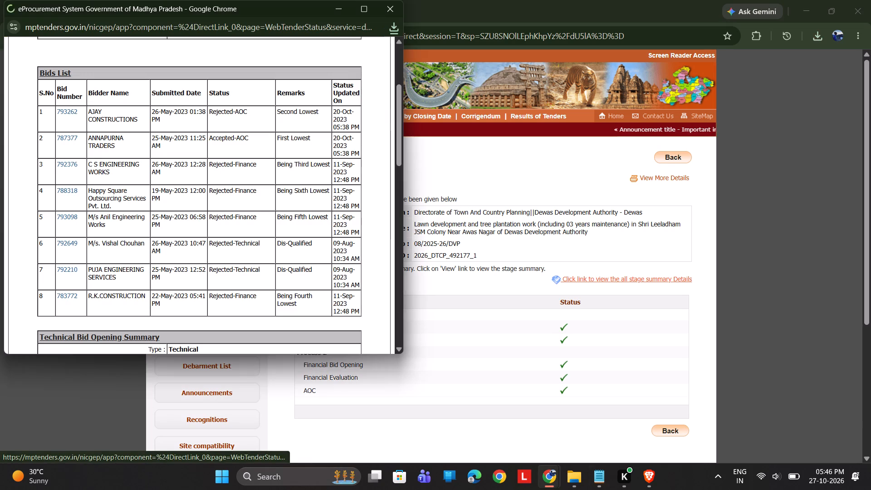
scroll(314, 240, "down", 3)
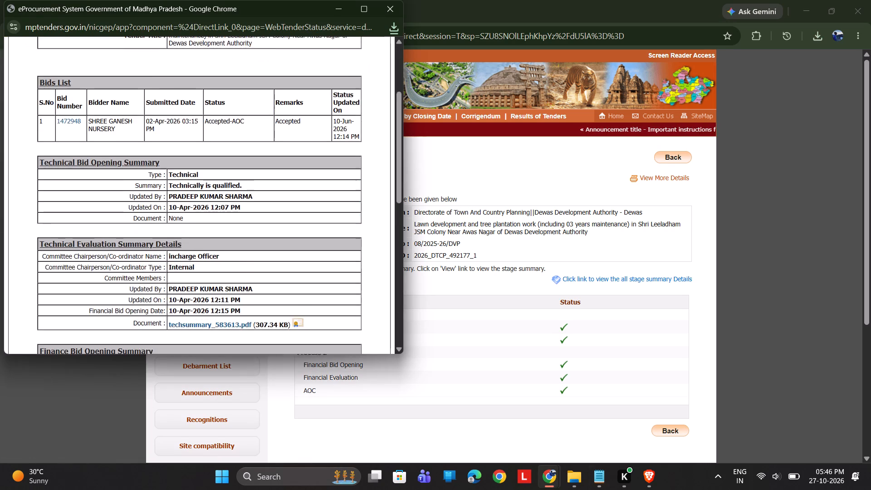
scroll(314, 240, "down", 3)
scroll(314, 240, "up", 7)
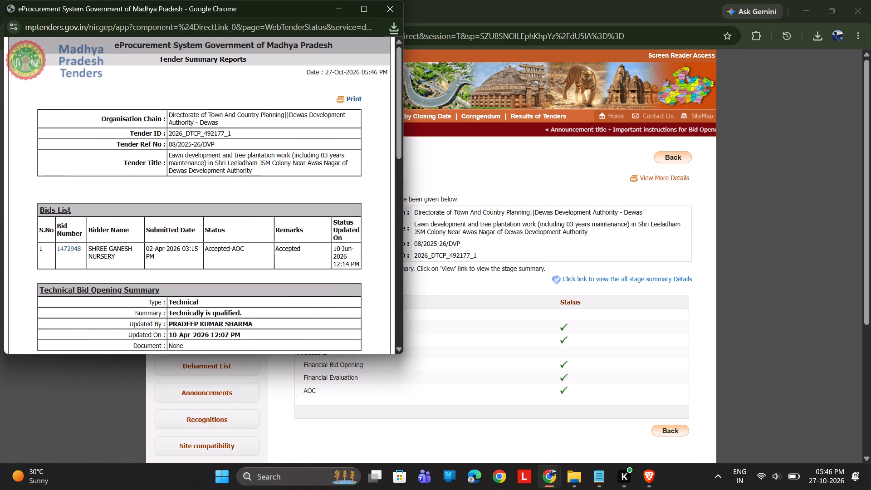
left_click_drag(357, 263, 37, 224)
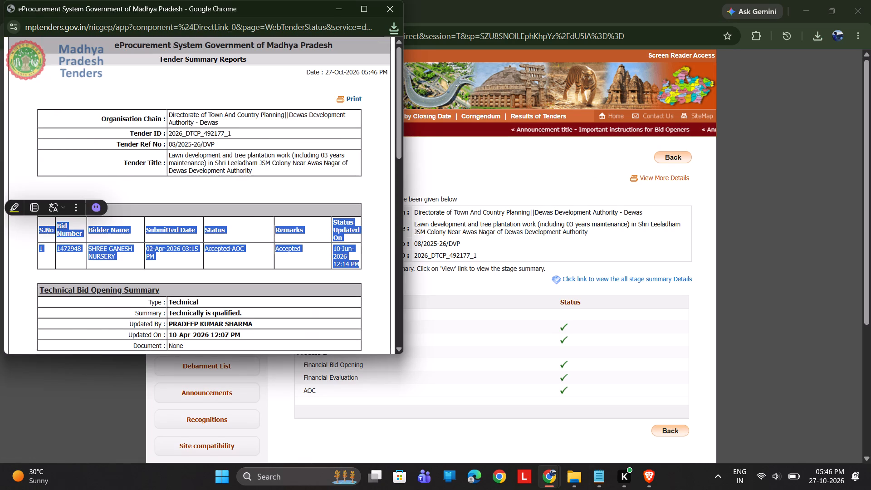
key("ctrl+c")
left_click(241, 256)
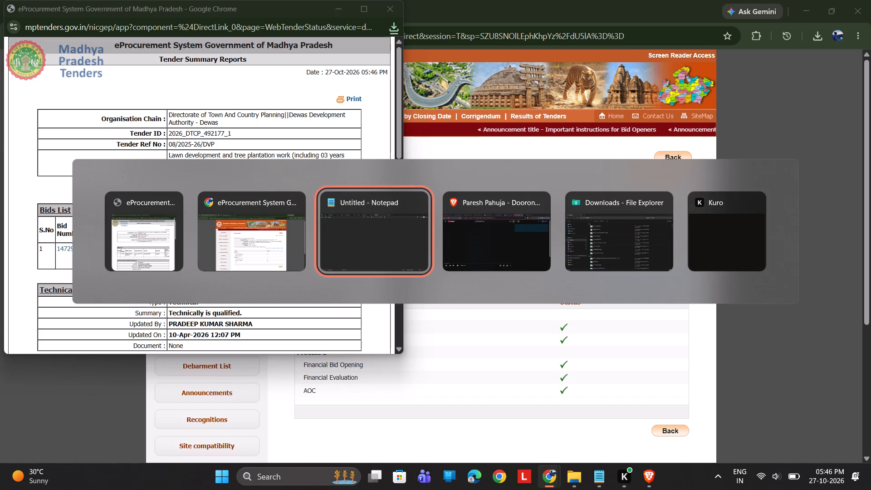
key("ctrl+v")
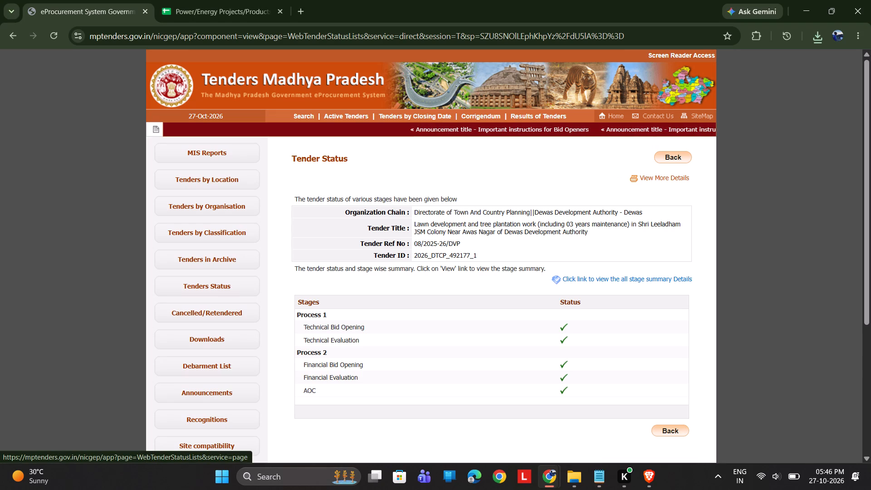
Return to the search results and open the all stage summary of the second tender, 2025_UAD_433462_1.
left_click(679, 429)
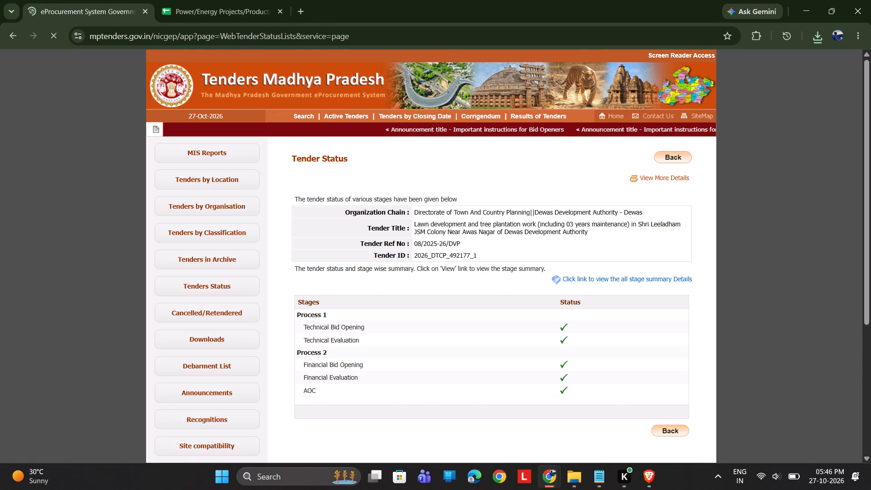
scroll(487, 408, "down", 3)
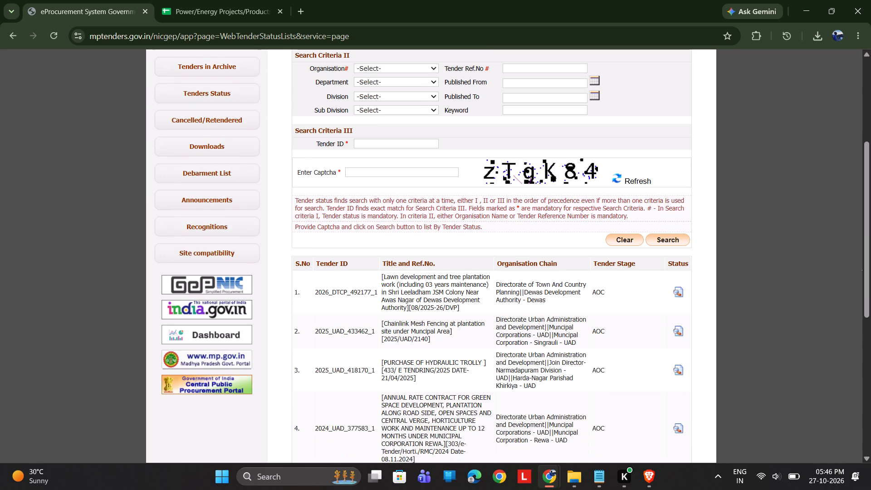
left_click(676, 331)
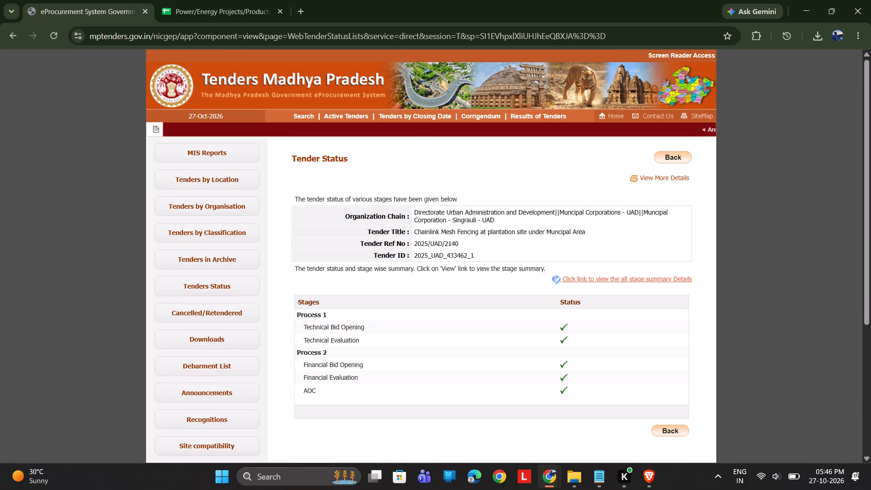
left_click(603, 281)
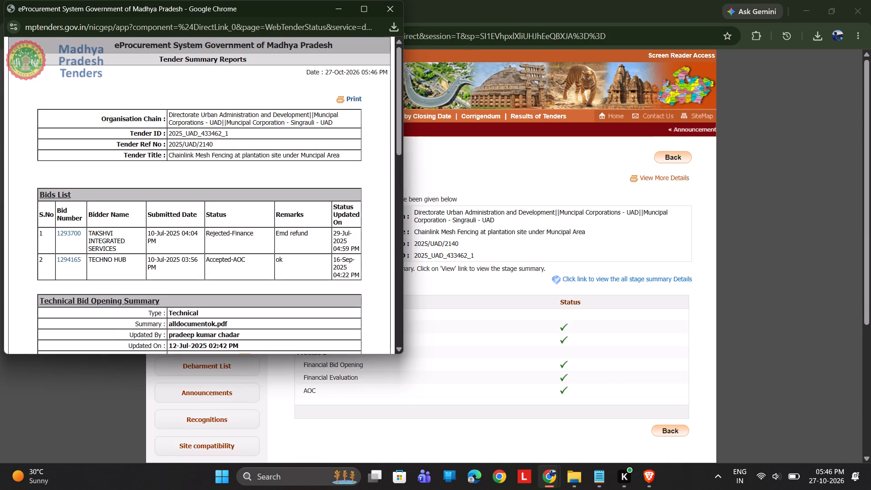
Copy the two bid rows of tender 2025_UAD_433462_1 without the header and paste them on a new line in the Notepad document.
left_click_drag(361, 274, 37, 241)
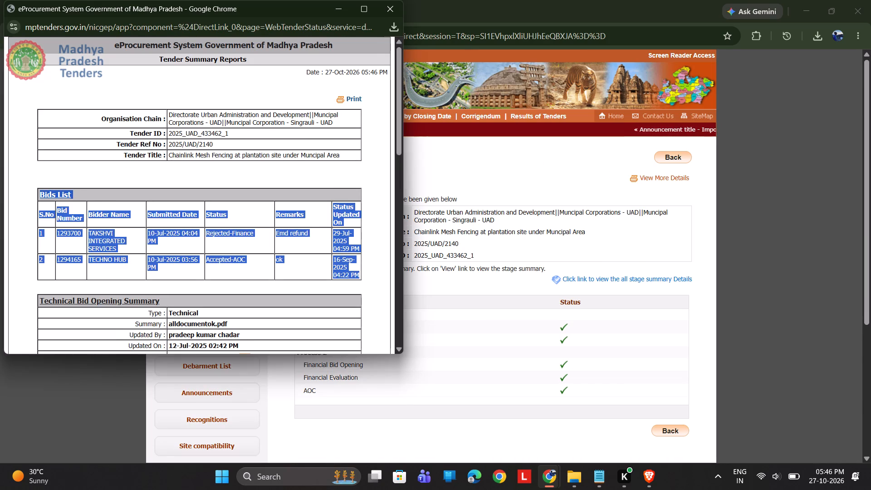
left_click_drag(37, 241, 41, 246)
key("ctrl+c")
left_click(53, 245)
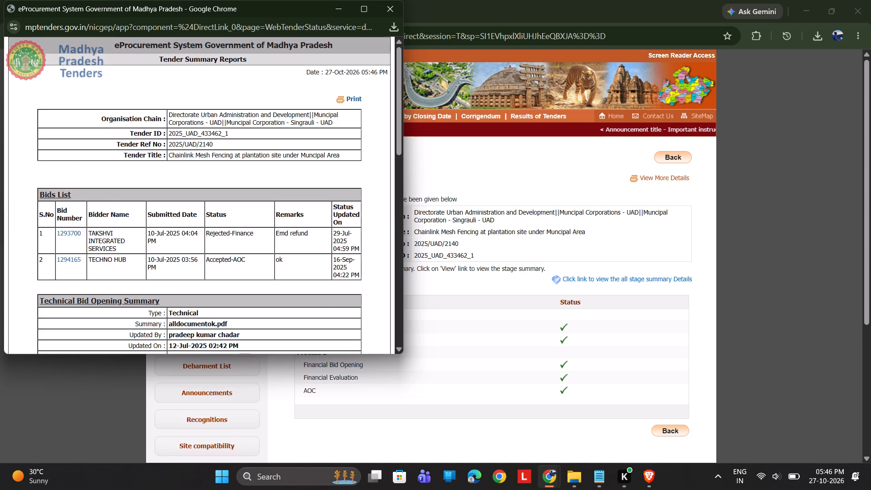
key("Return")
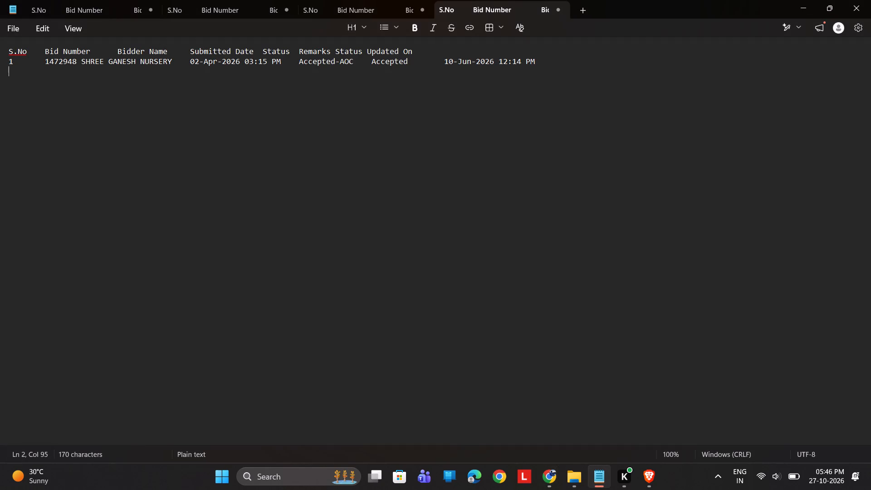
key("ctrl+v")
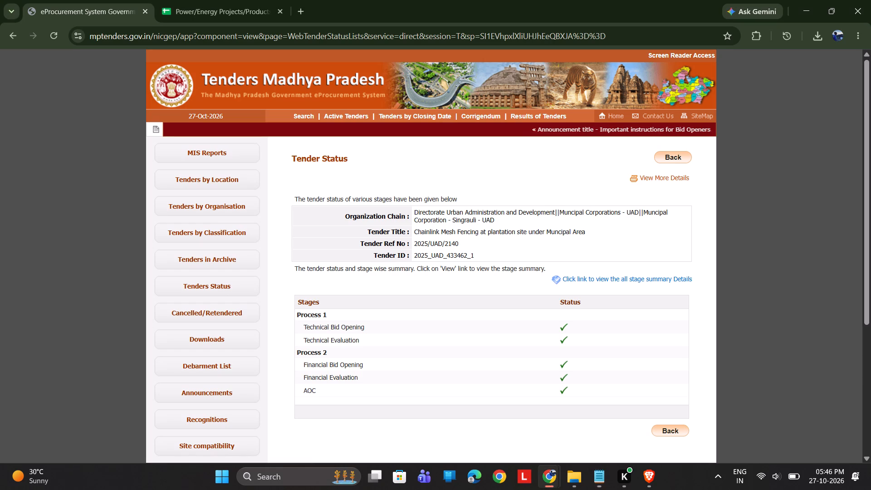
Return to the search results and open the all stage summary of the third tender, 2025_UAD_418170_1.
left_click(666, 427)
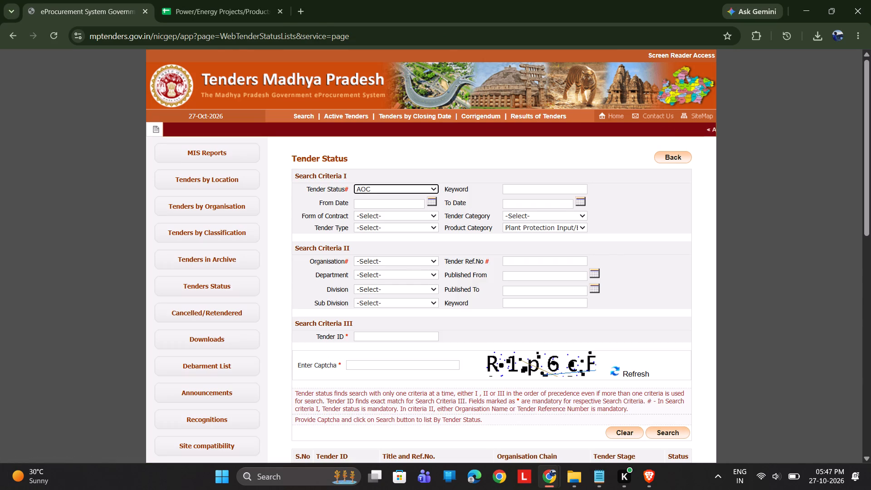
scroll(591, 304, "down", 3)
left_click(676, 341)
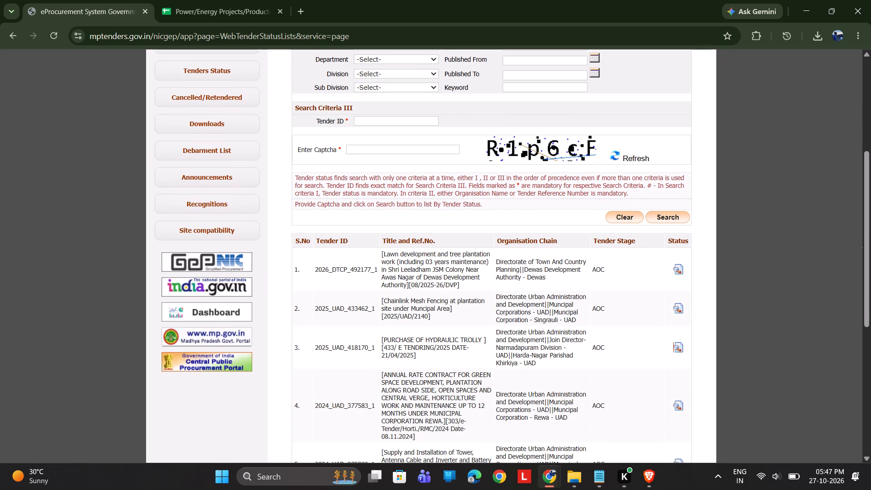
left_click(682, 350)
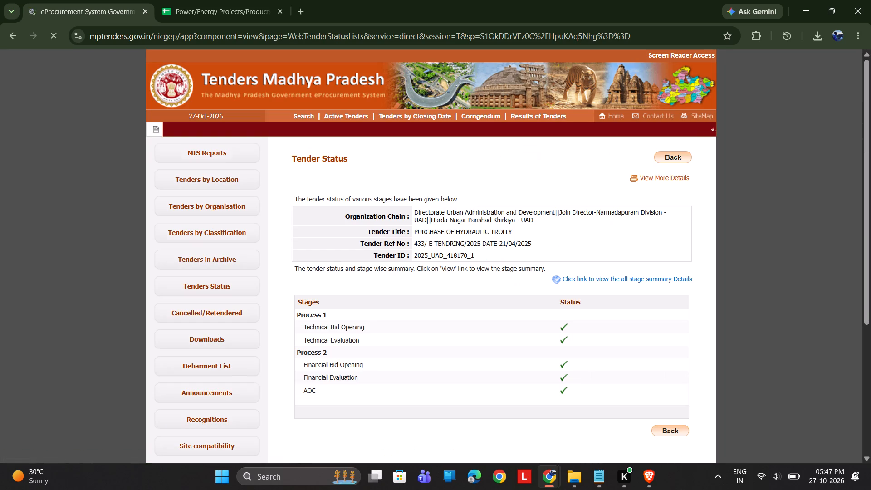
left_click(607, 275)
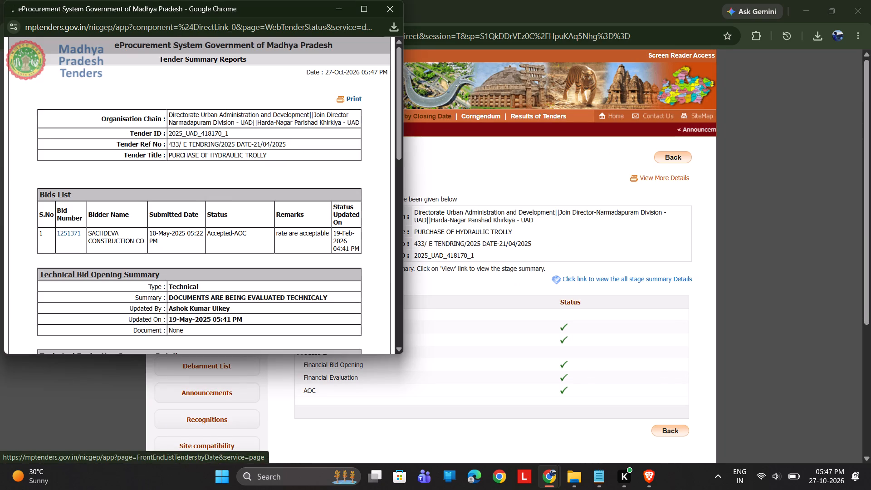
Copy the single bid row of tender 2025_UAD_418170_1 and paste it on a new line in the Notepad document.
left_click_drag(357, 247, 46, 242)
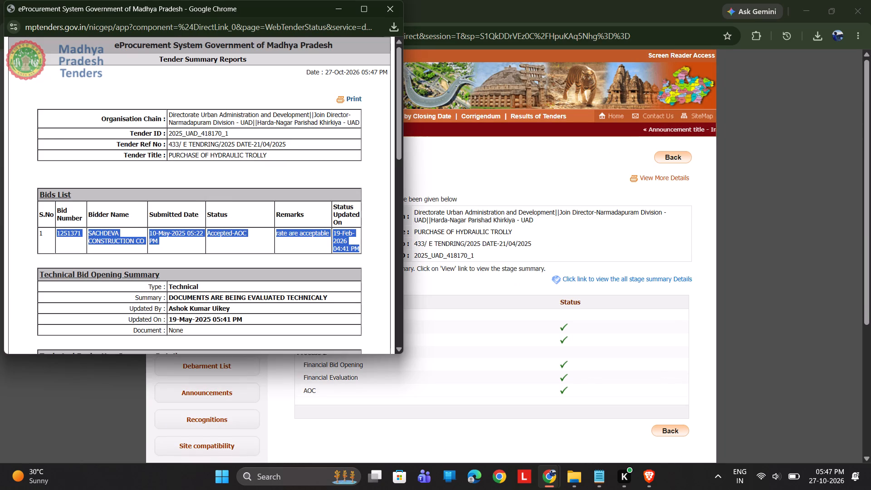
left_click_drag(46, 242, 39, 246)
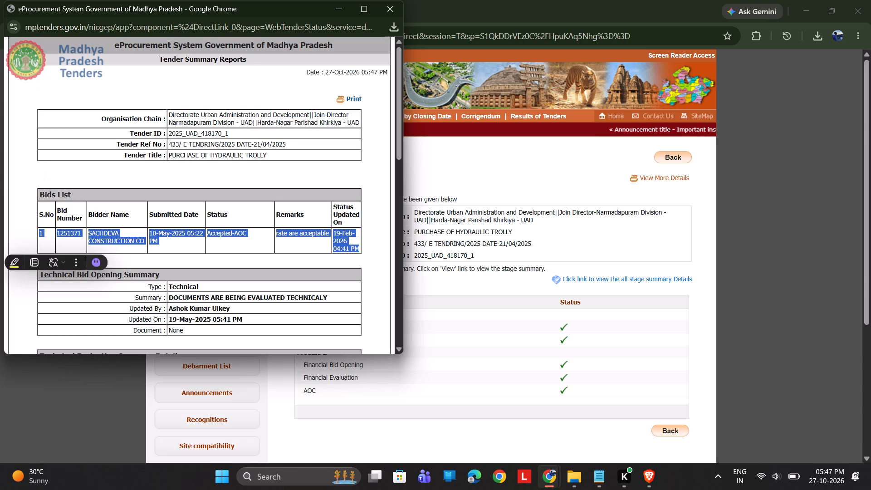
key("ctrl+c")
left_click(264, 241)
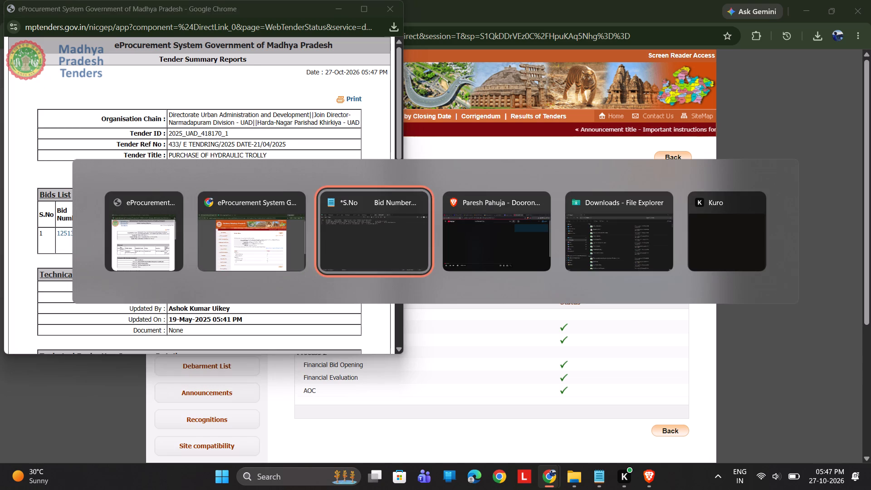
key("Return")
key("ctrl+v")
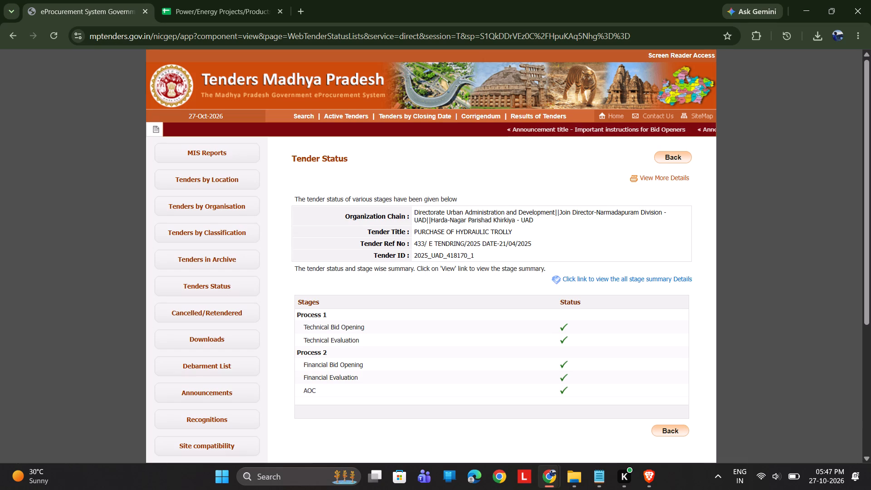
Return to the search results and open the all stage summary of the fourth tender, 2024_UAD_377583_1.
left_click(660, 431)
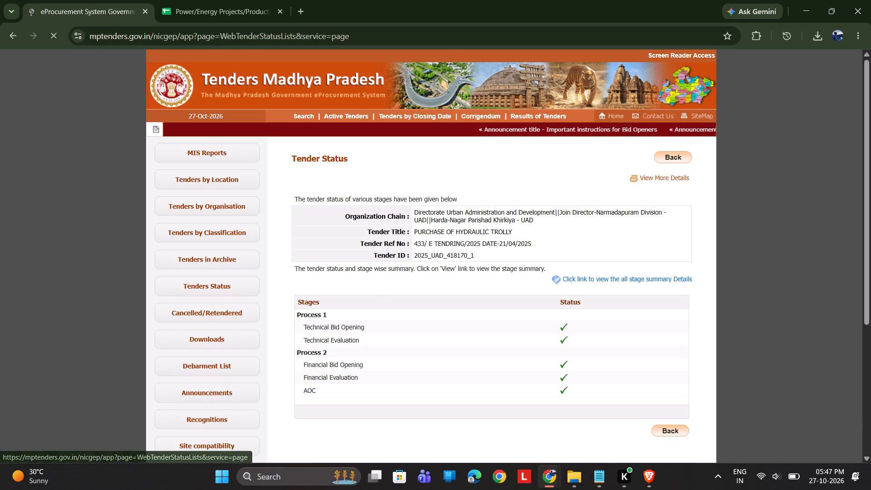
scroll(599, 368, "down", 6)
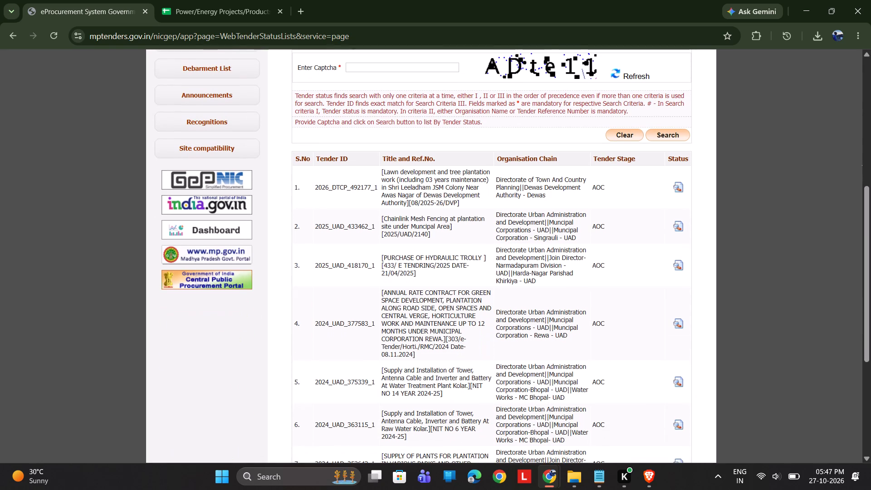
left_click(682, 323)
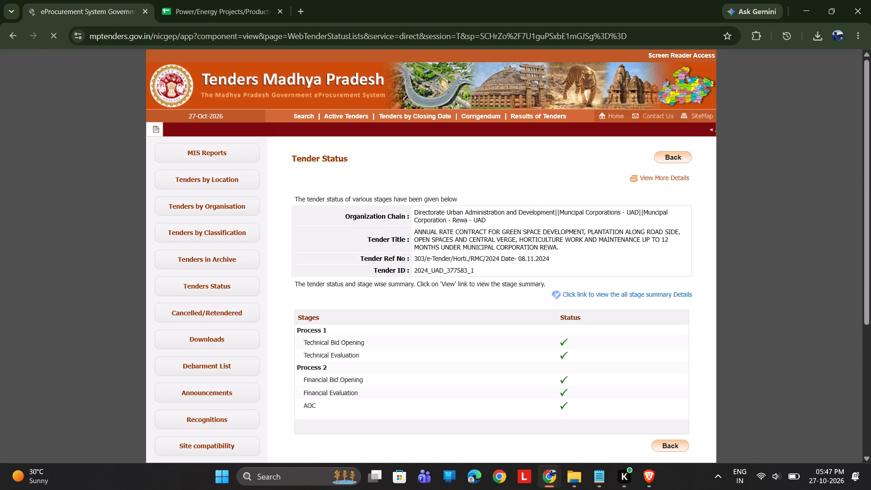
left_click(606, 289)
left_click(600, 296)
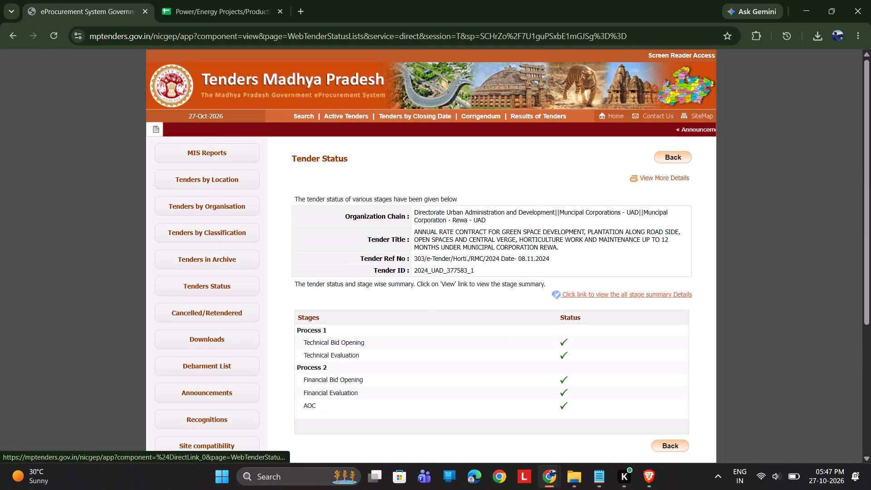
Copy the two bid rows of tender 2024_UAD_377583_1 and paste them on a new line in the Notepad document.
left_click_drag(357, 298, 40, 264)
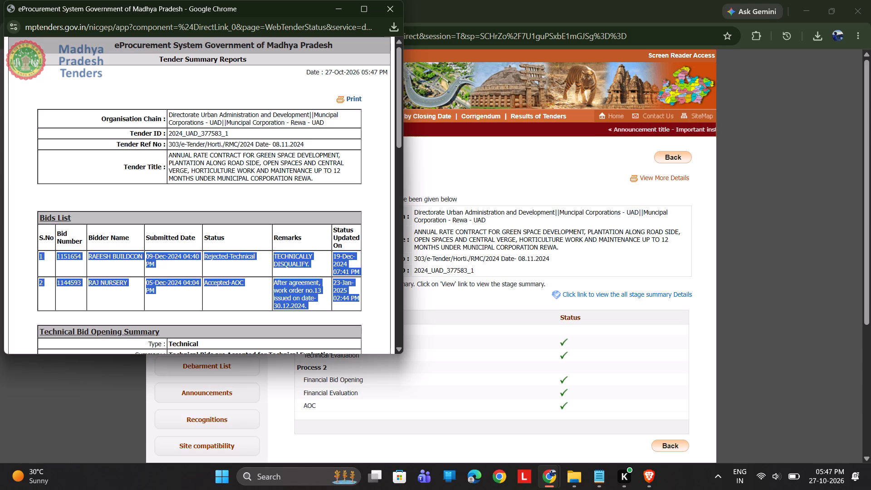
left_click_drag(40, 264, 40, 263)
key("ctrl+c")
left_click(197, 255)
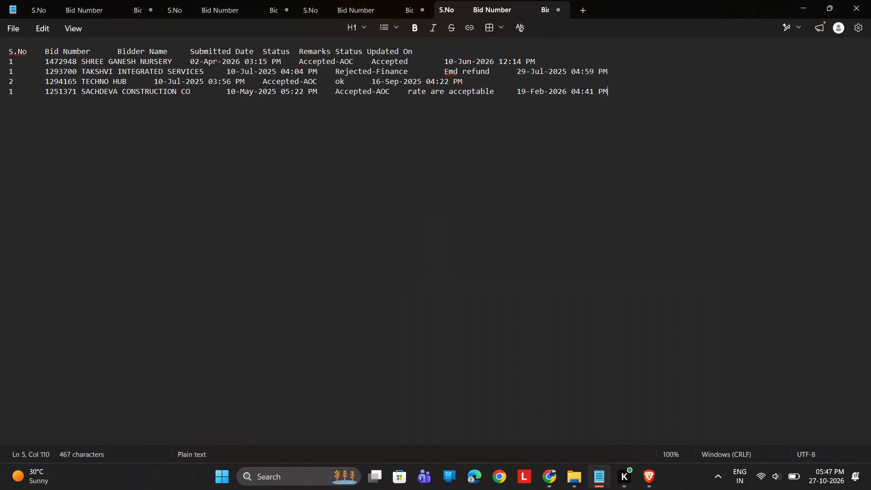
key("Return")
key("ctrl+v")
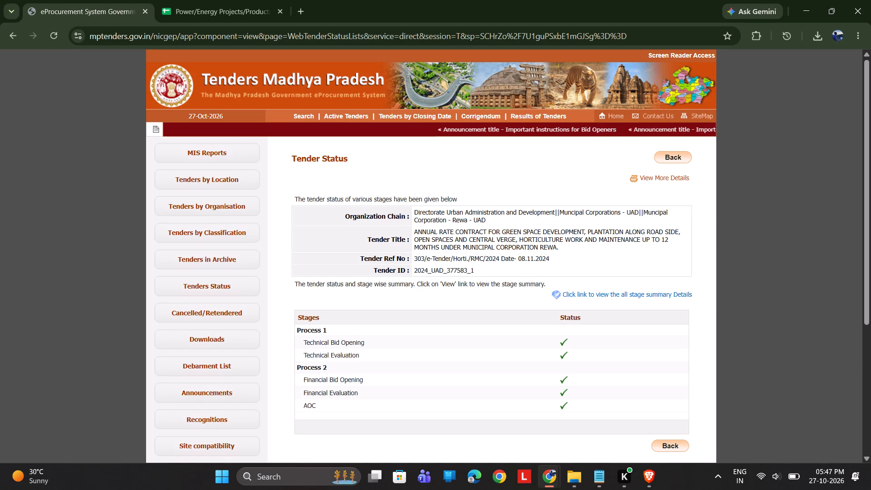
Return to the search results and open the all stage summary of the fifth tender, 2024_UAD_375339_1.
left_click(669, 449)
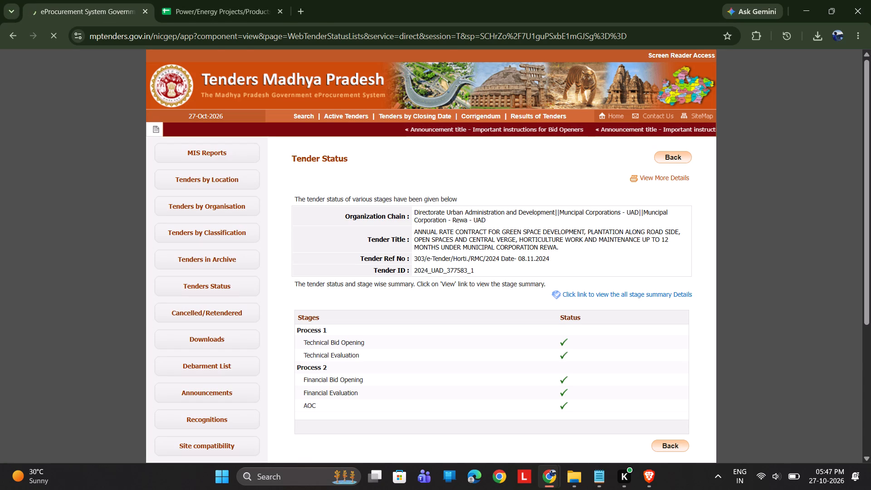
scroll(528, 336, "down", 6)
scroll(528, 336, "up", 1)
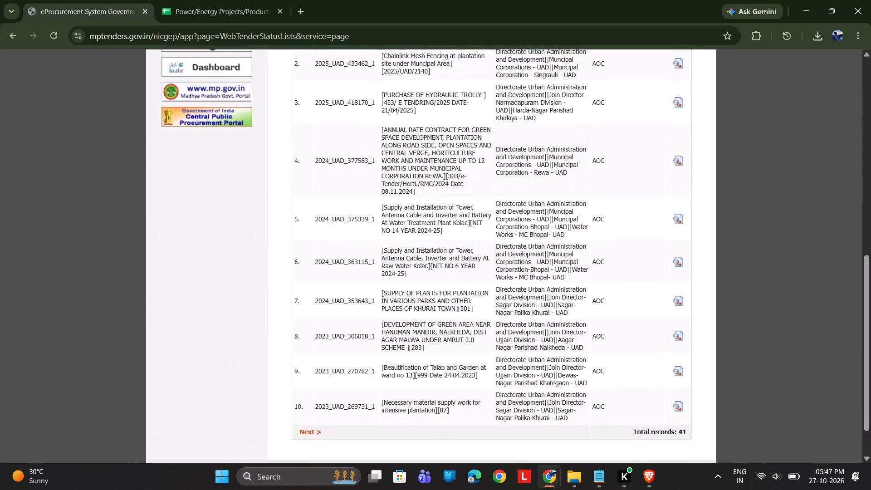
left_click(680, 217)
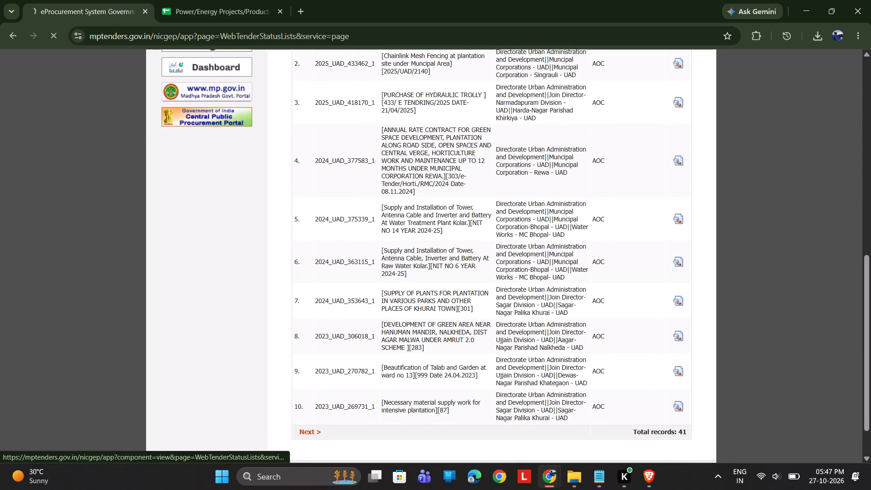
left_click(599, 282)
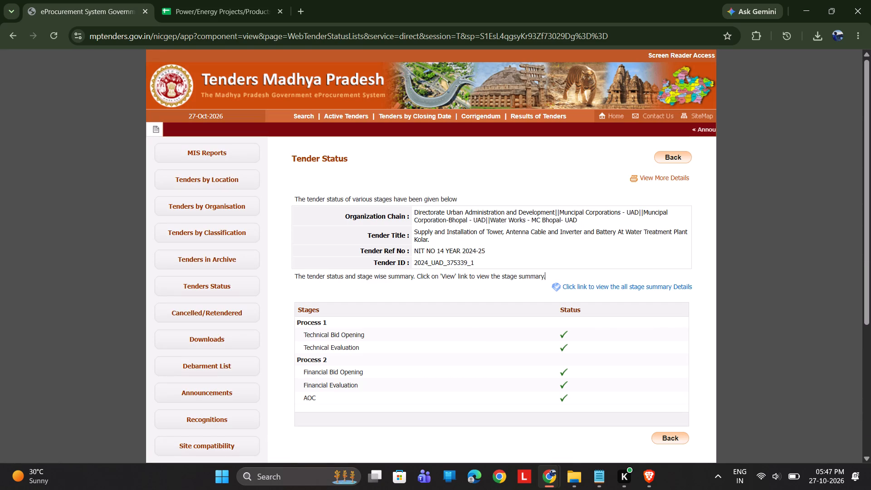
left_click(596, 285)
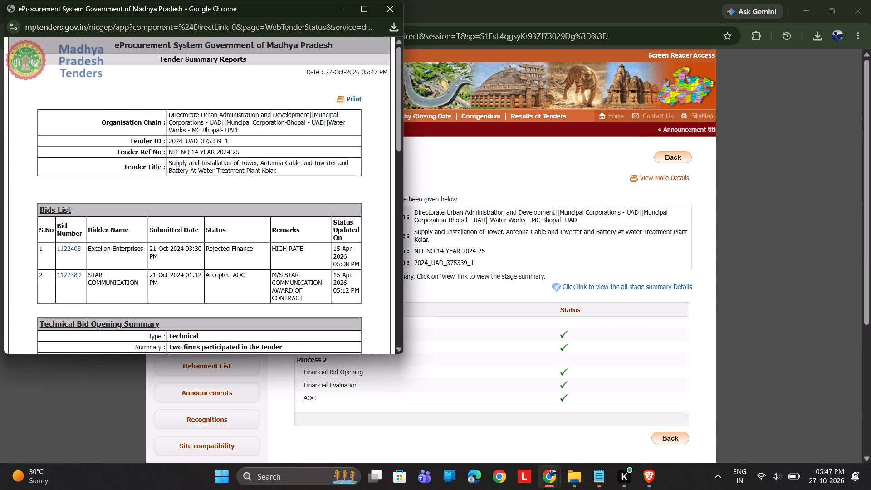
Copy the two bid rows of tender 2024_UAD_375339_1 without the header and paste them on a new line in the Notepad document.
left_click(359, 289)
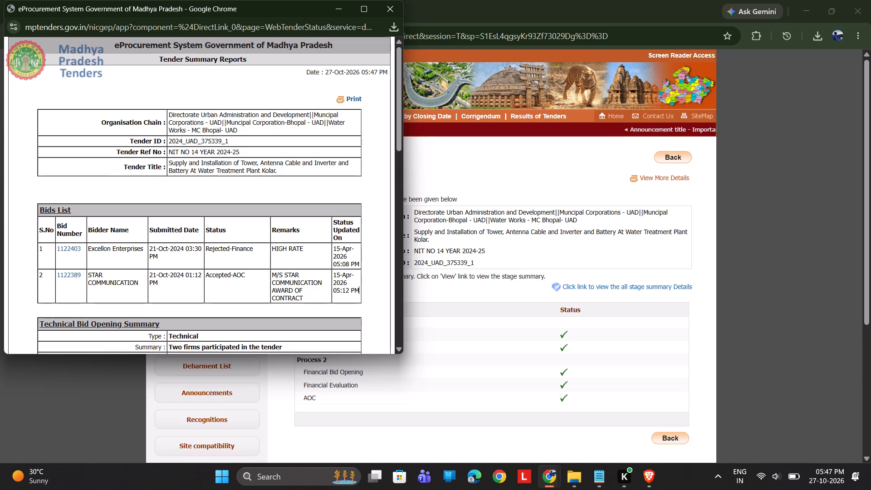
left_click_drag(357, 290, 37, 255)
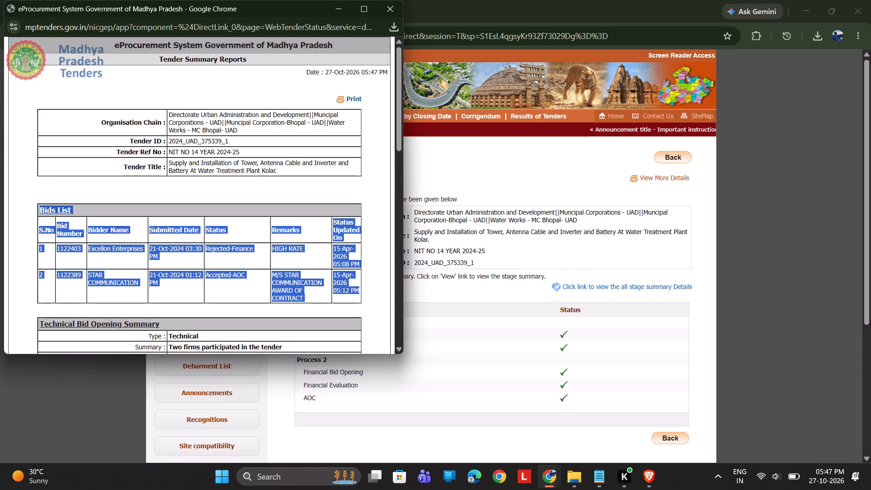
left_click_drag(37, 255, 36, 260)
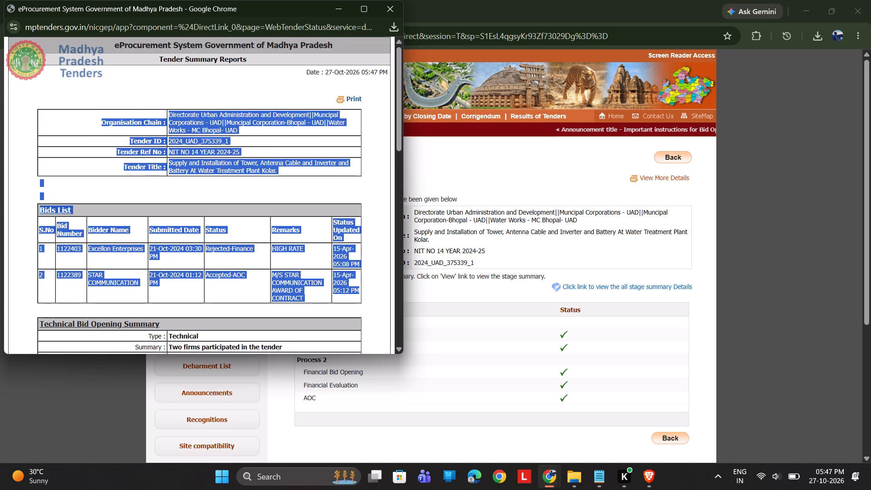
left_click_drag(36, 260, 41, 261)
key("ctrl+c")
left_click(171, 250)
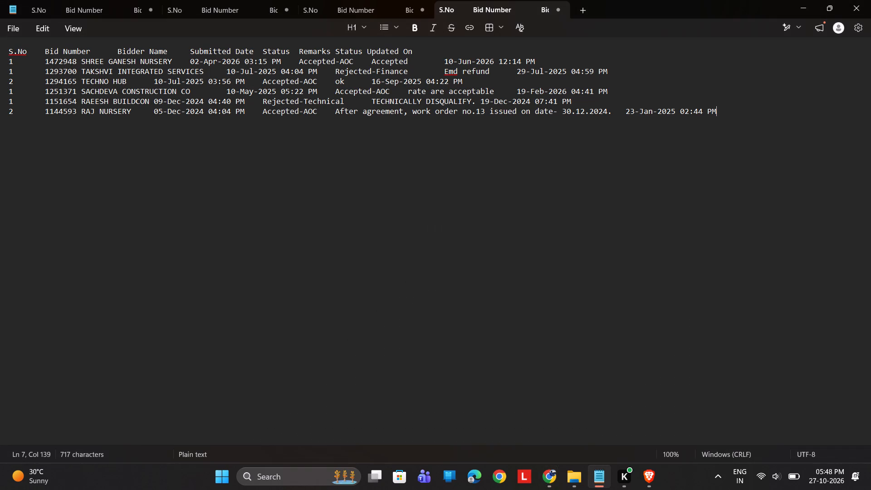
key("Return")
key("ctrl+v")
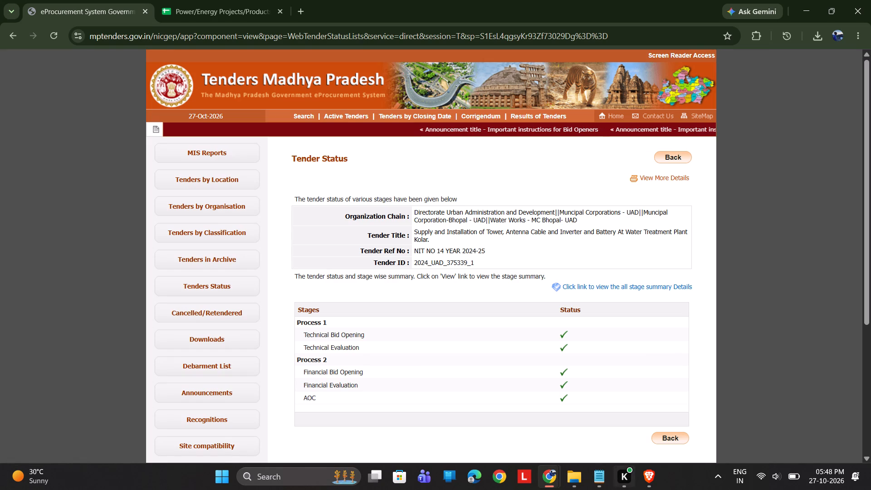
Return to the search results and open the all stage summary of the sixth tender, 2024_UAD_363115_1.
left_click(667, 435)
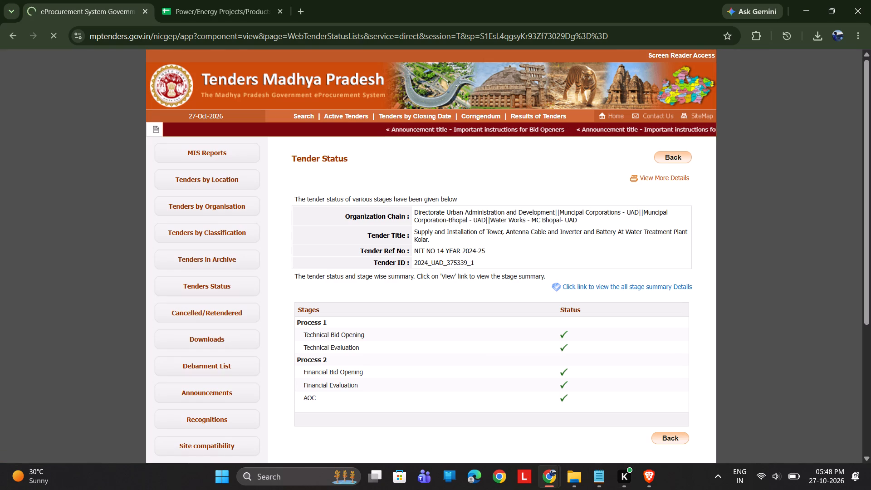
scroll(553, 371, "down", 7)
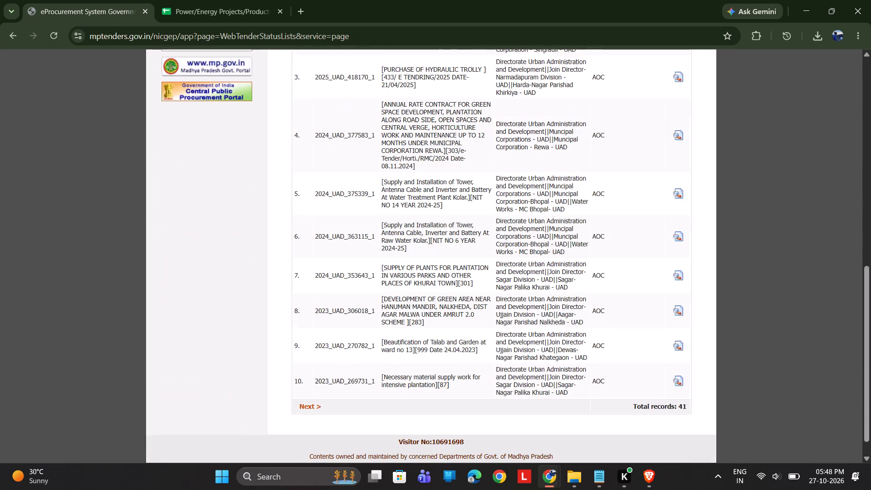
scroll(553, 371, "up", 1)
left_click(680, 227)
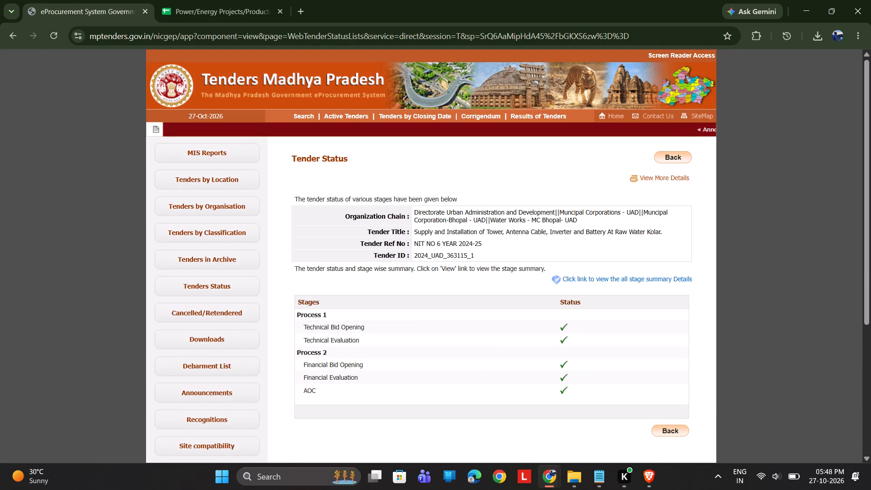
left_click(617, 279)
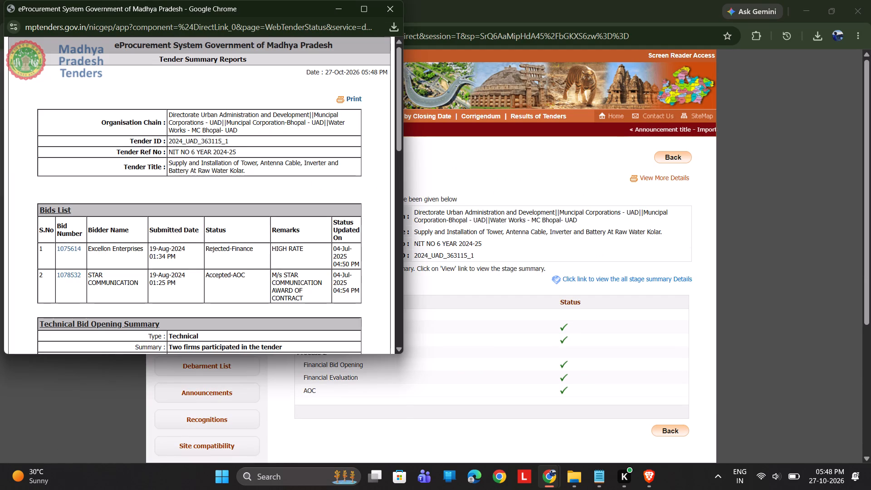
Copy the two bid rows of tender 2024_UAD_363115_1 and paste them on a new line in the Notepad document.
left_click_drag(361, 294, 40, 249)
key("ctrl+c")
left_click(263, 284)
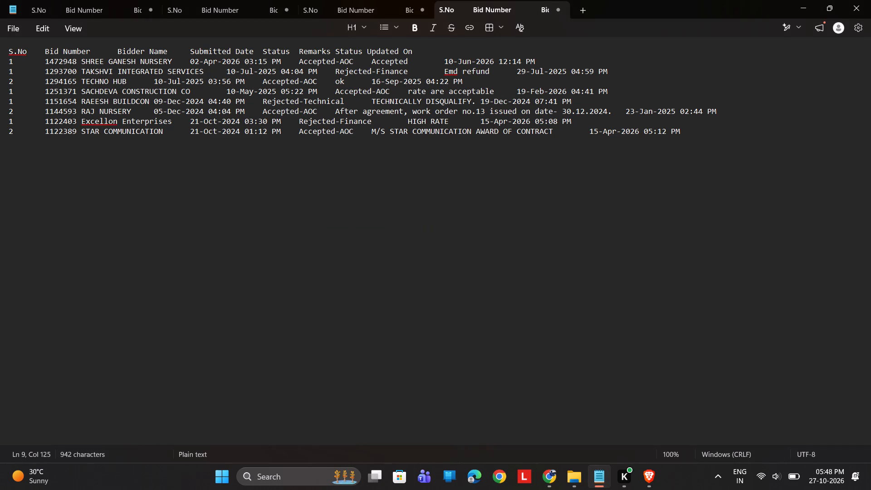
key("Return")
key("ctrl+v")
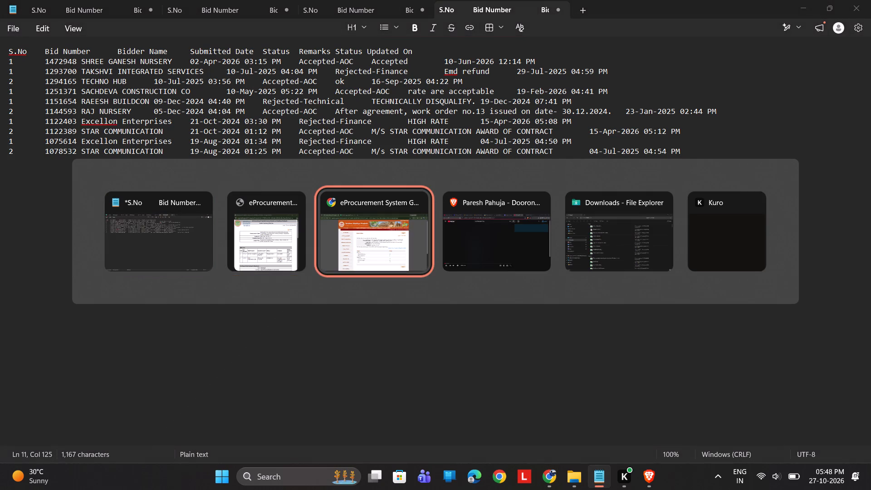
Return to the search results and open the all stage summary of the seventh tender, 2024_UAD_353643_1.
left_click(677, 426)
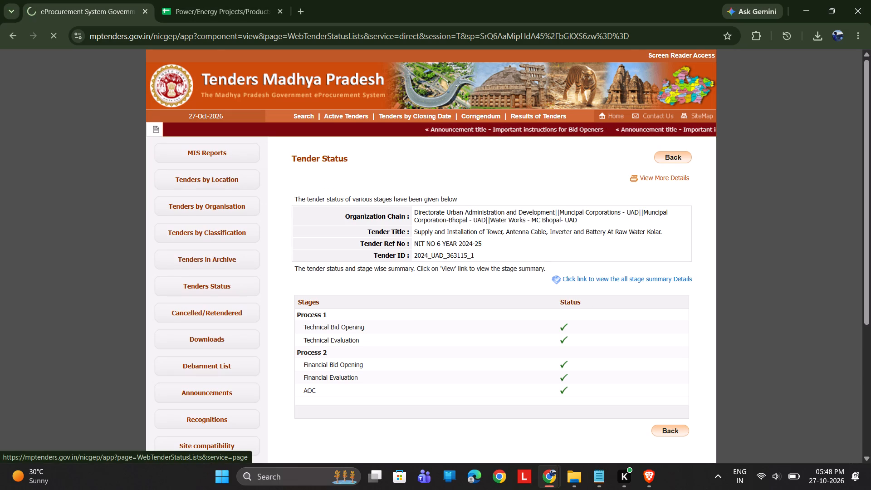
scroll(588, 347, "down", 5)
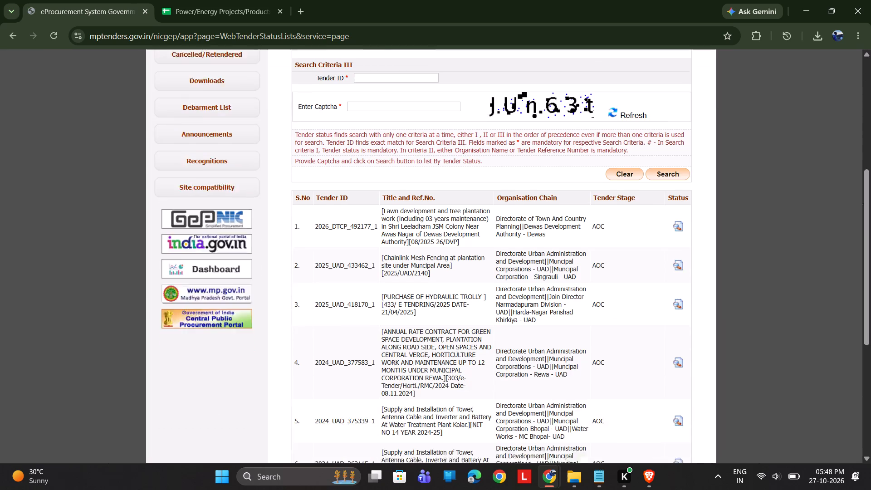
scroll(588, 347, "down", 1)
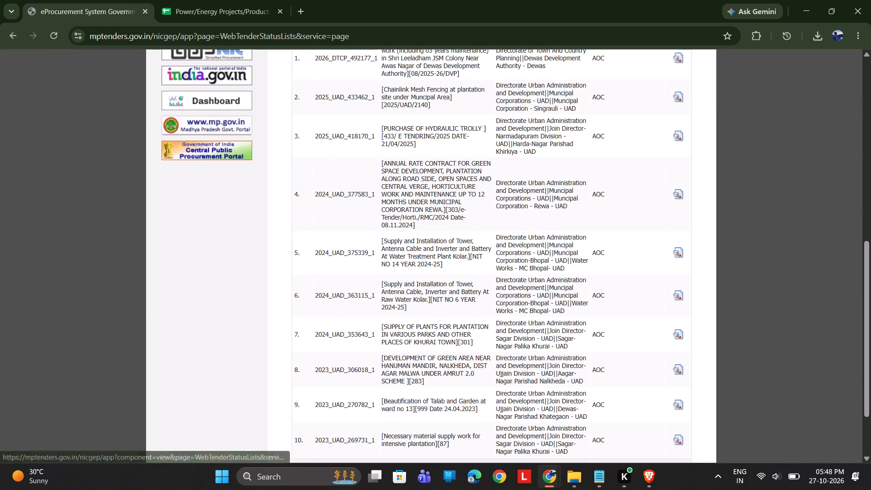
left_click(677, 335)
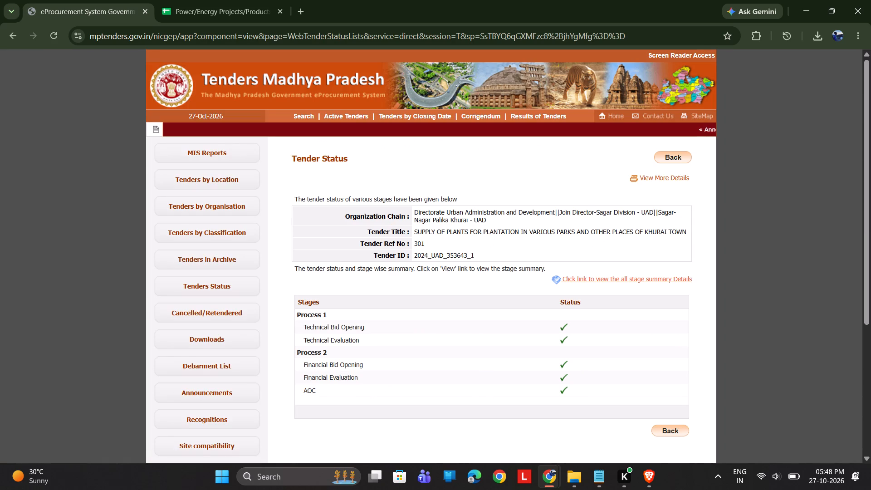
left_click(609, 280)
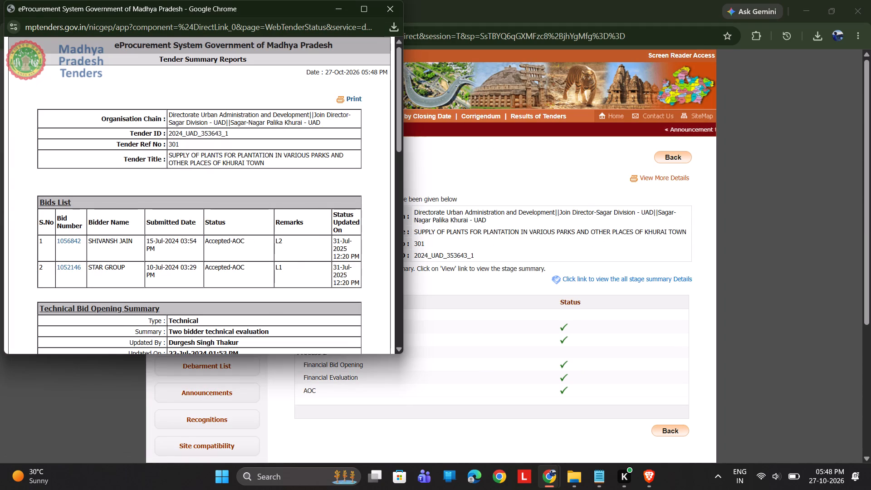
Copy the two bid rows of tender 2024_UAD_353643_1 without the header and paste them on a new line in the Notepad document.
left_click(358, 281)
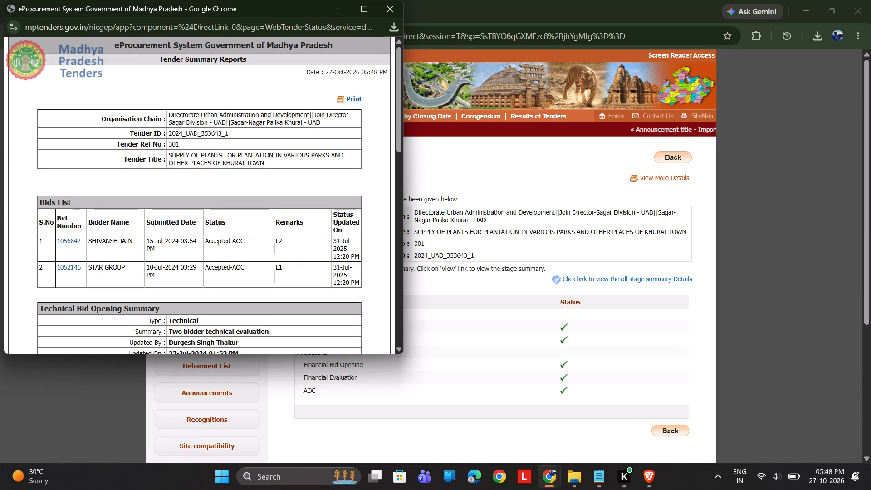
left_click_drag(359, 279, 66, 236)
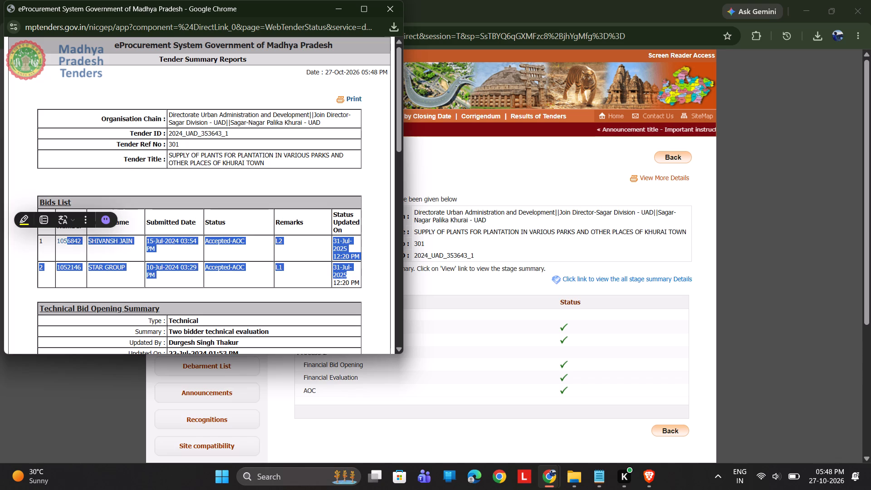
left_click(359, 282)
left_click_drag(359, 282, 44, 249)
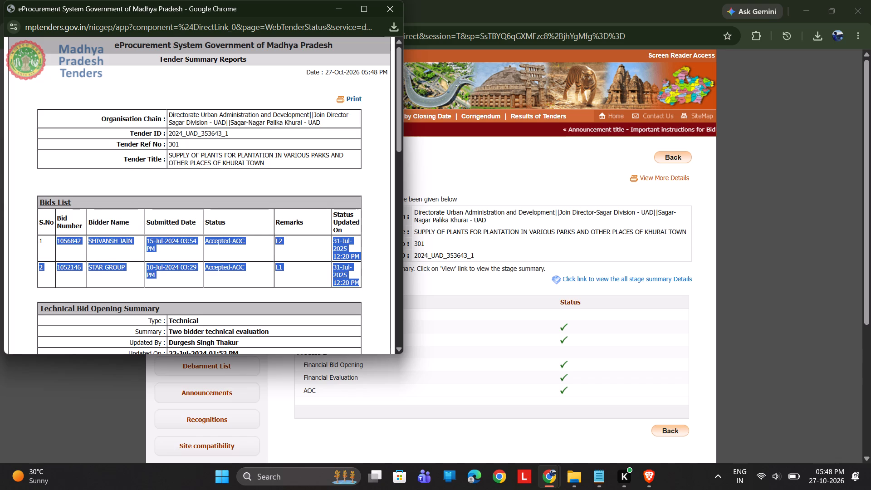
left_click_drag(44, 249, 39, 246)
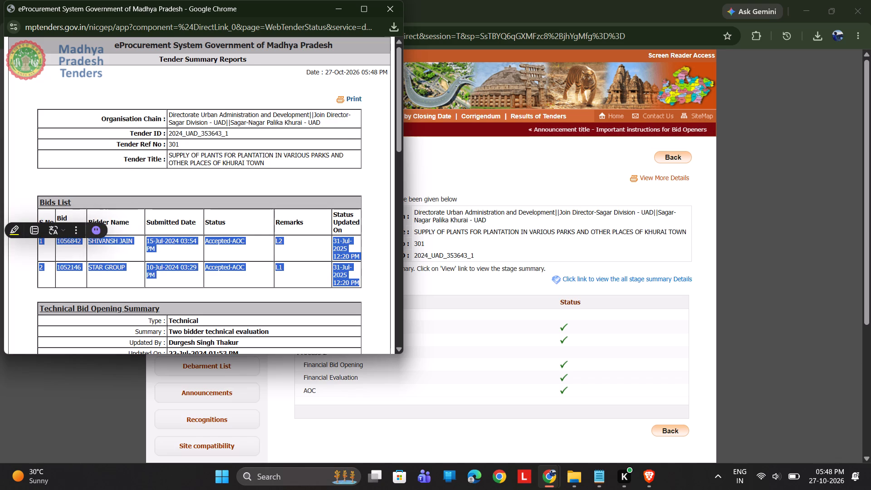
key("ctrl+c")
left_click(191, 246)
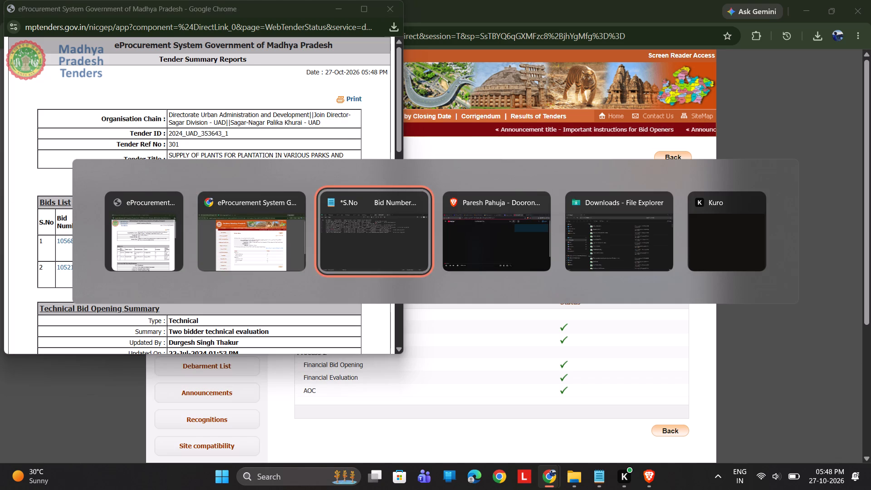
key("Return")
key("ctrl+v")
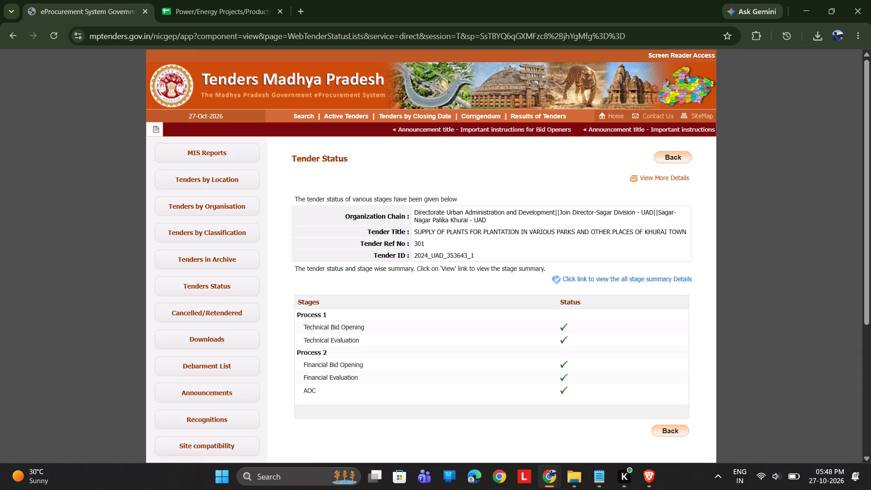
Return to the search results and open the all stage summary of the eighth tender, 2023_UAD_306018_1.
left_click(664, 431)
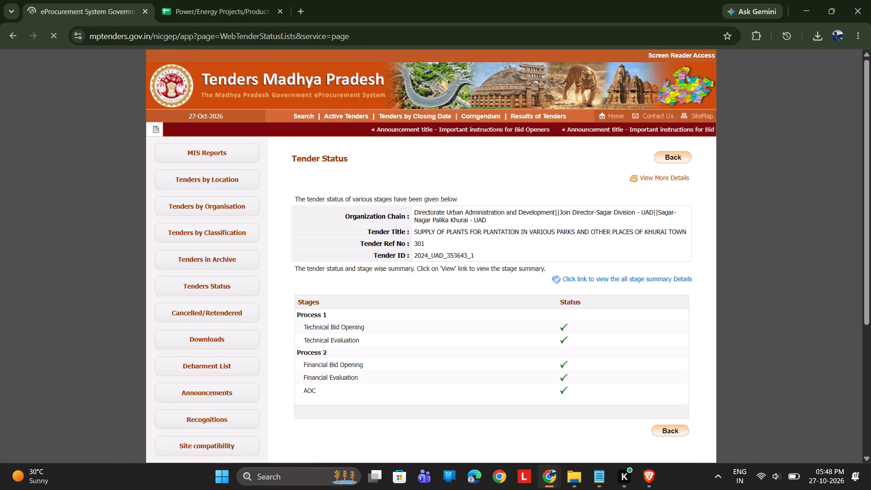
scroll(471, 400, "down", 7)
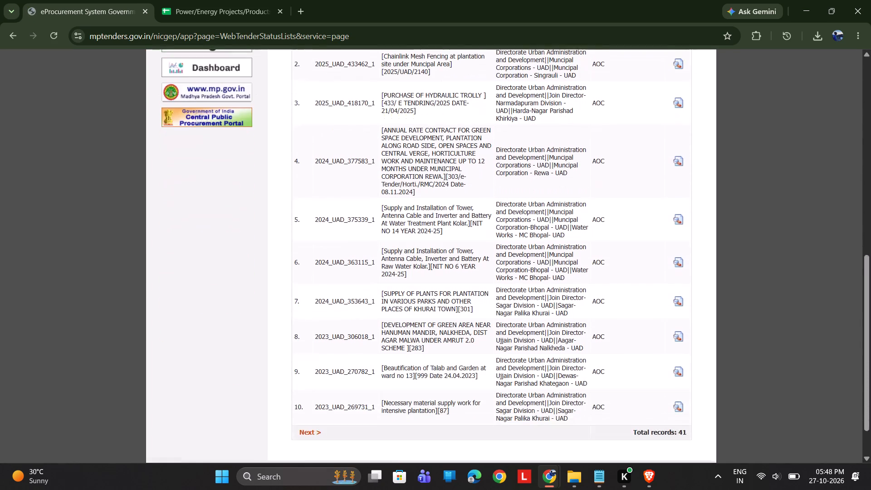
left_click(679, 291)
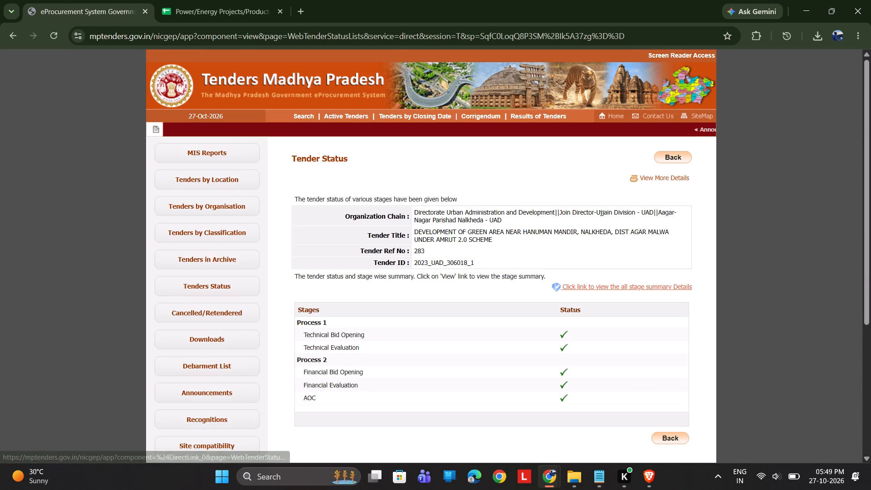
left_click(594, 285)
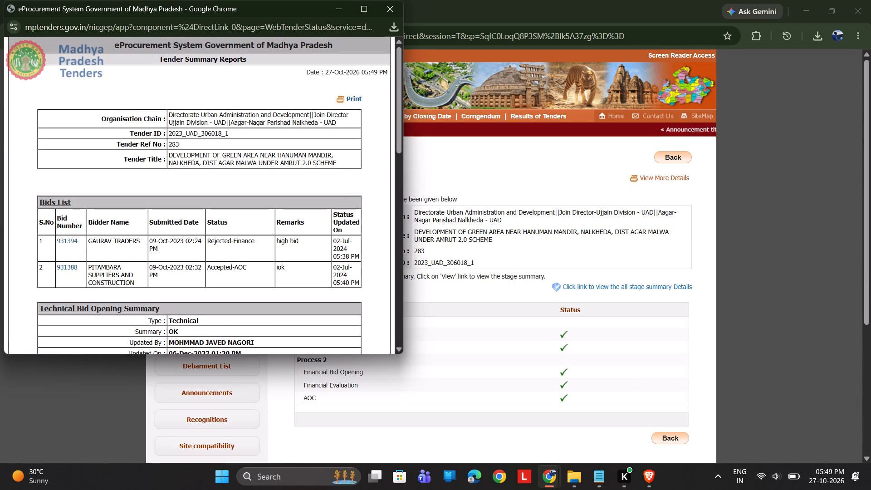
Copy the two bid rows of tender 2023_UAD_306018_1 without the header and paste them on a new line in the Notepad document.
left_click_drag(359, 281, 39, 244)
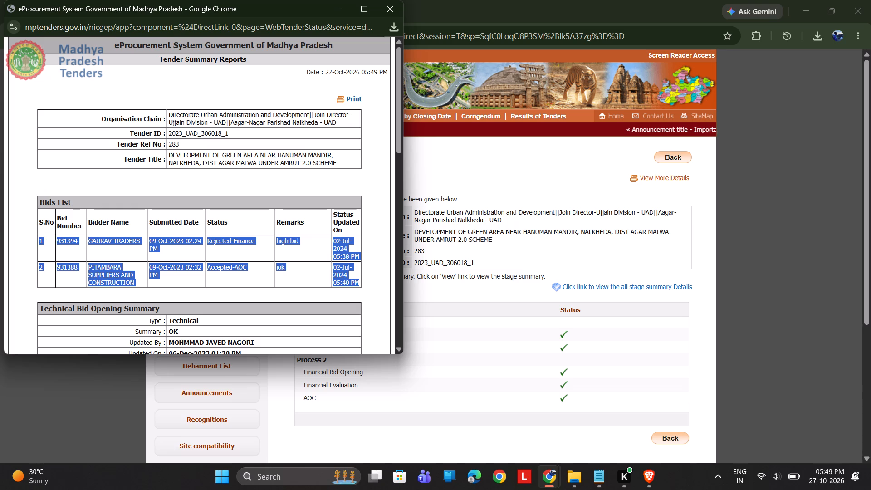
left_click_drag(39, 244, 38, 243)
key("ctrl+c")
left_click(157, 264)
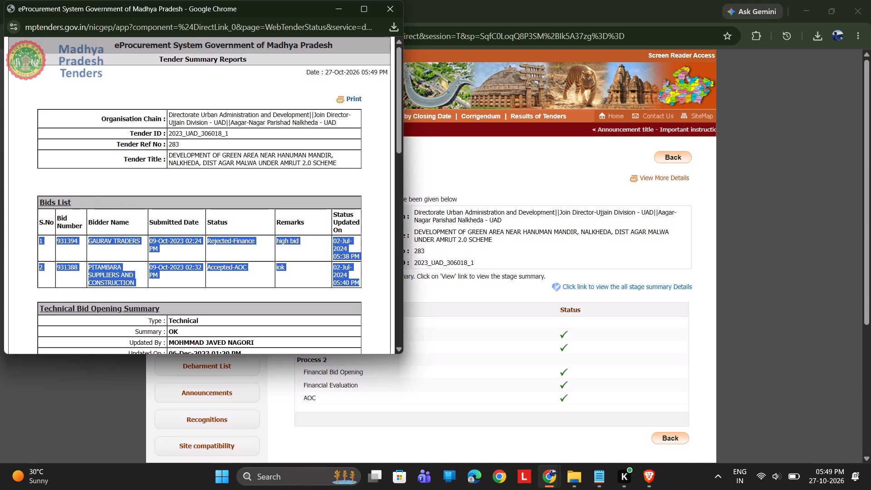
key("Return")
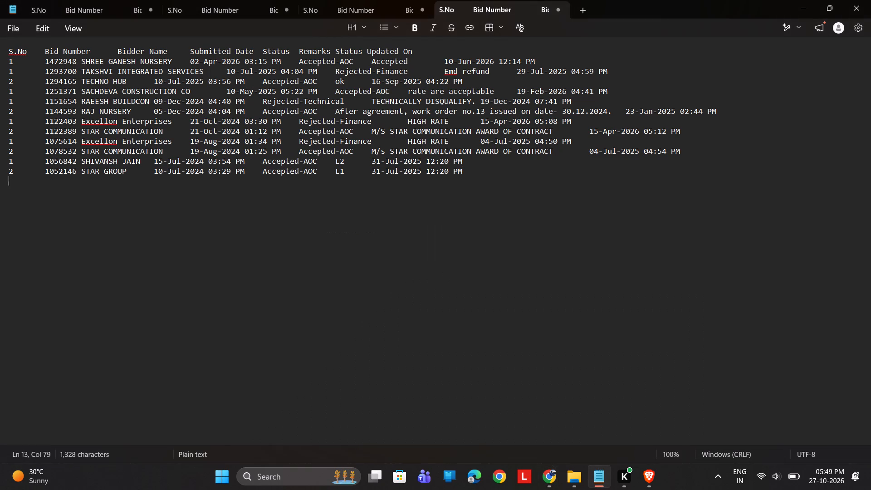
key("ctrl+v")
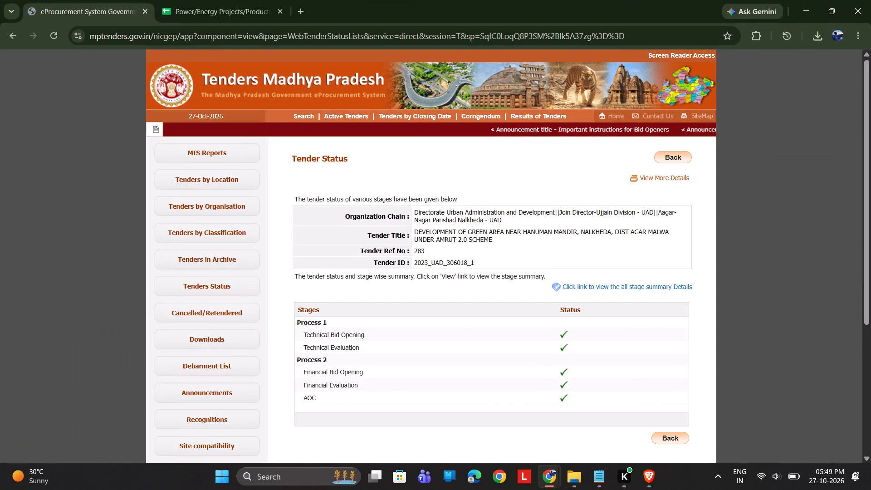
Return to the search results and open the all stage summary of the ninth tender, 2023_UAD_270782_1.
left_click(665, 436)
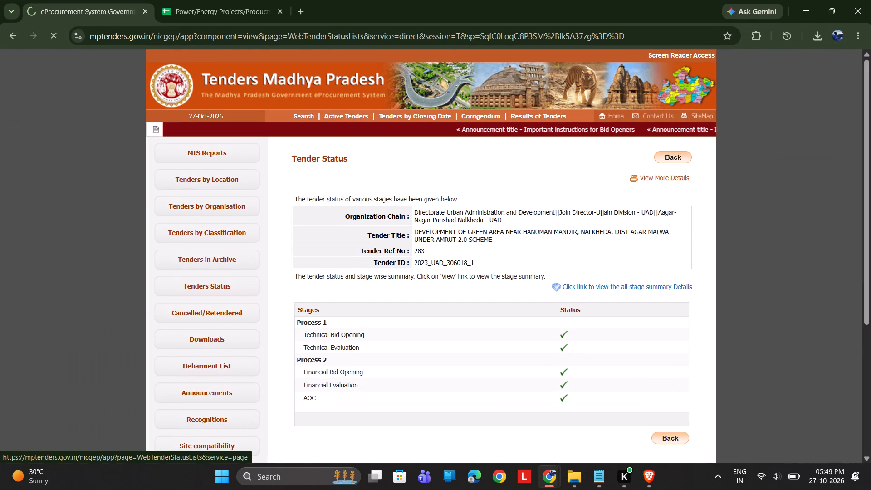
scroll(492, 329, "down", 6)
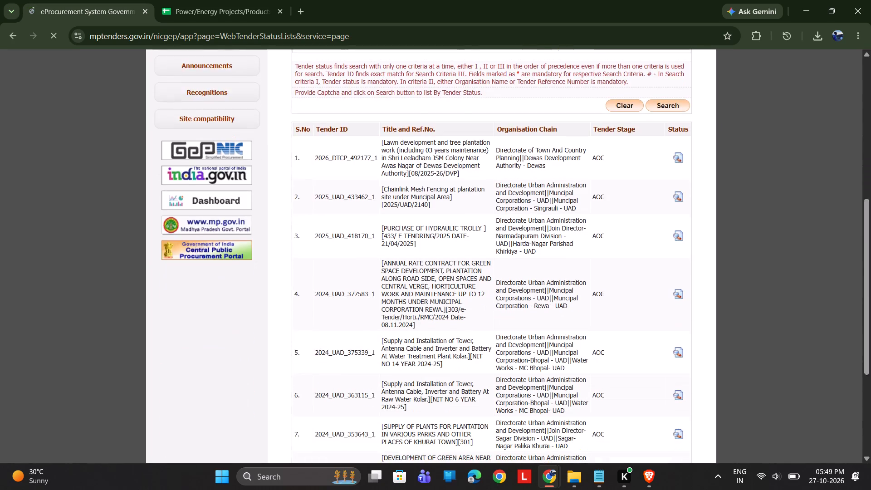
scroll(492, 329, "down", 3)
left_click(675, 321)
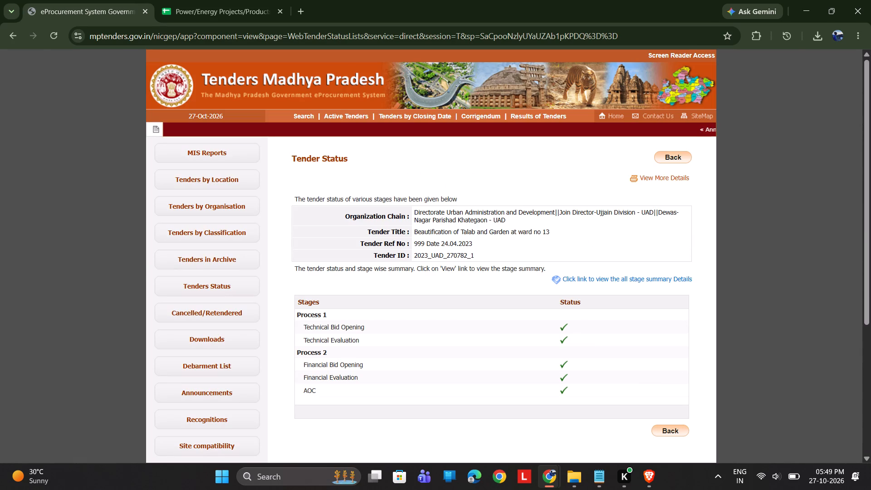
left_click(601, 281)
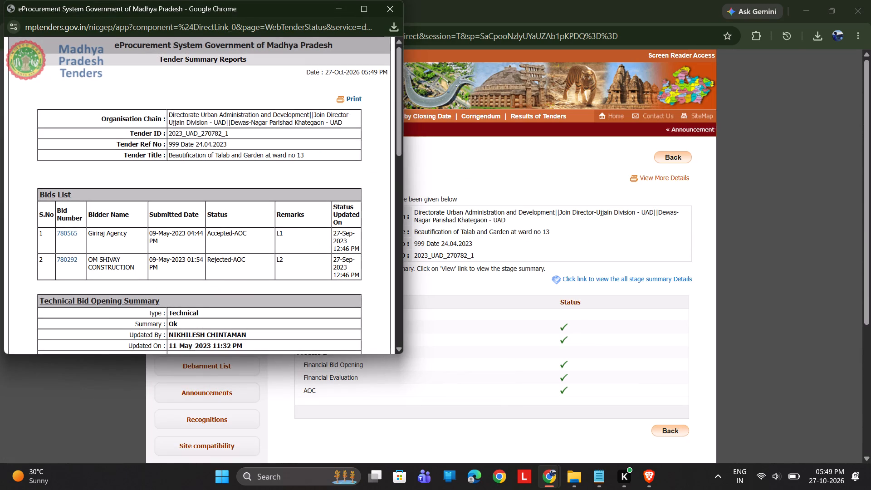
Copy the two bid rows of tender 2023_UAD_270782_1 without the header and paste them on a new line in the Notepad document.
left_click_drag(361, 275, 54, 241)
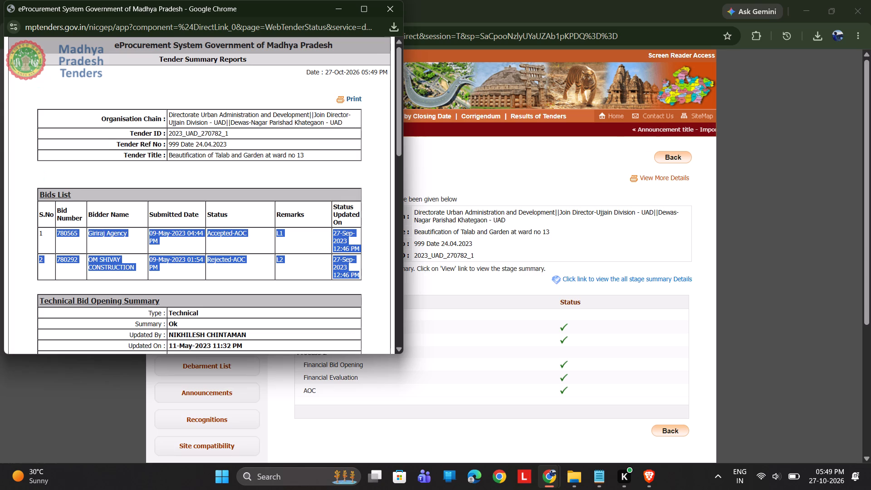
left_click_drag(54, 241, 40, 235)
key("ctrl+c")
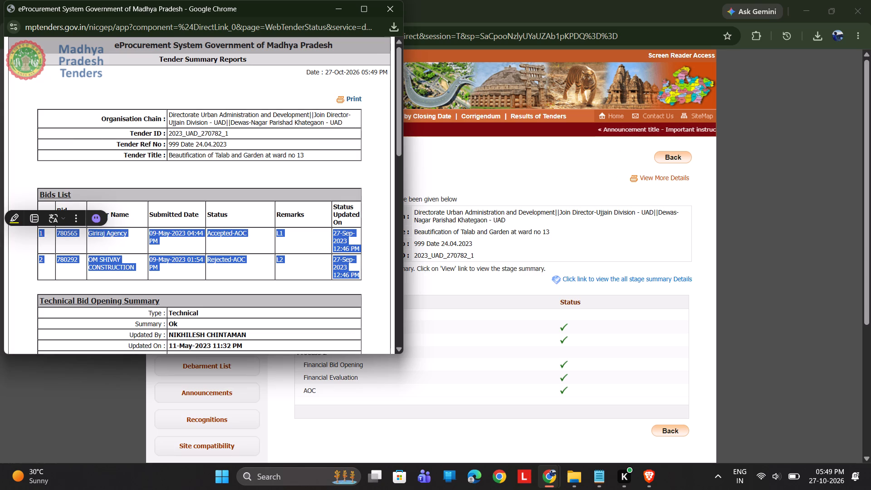
left_click(209, 252)
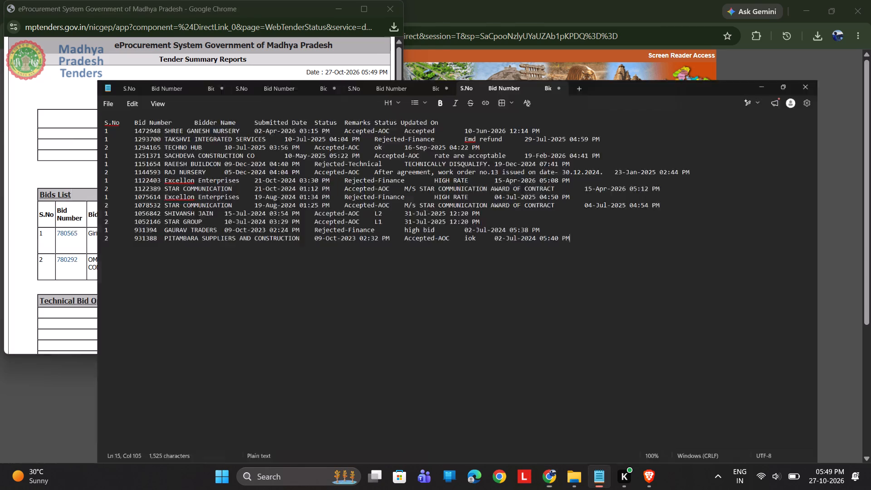
key("Return")
key("ctrl+v")
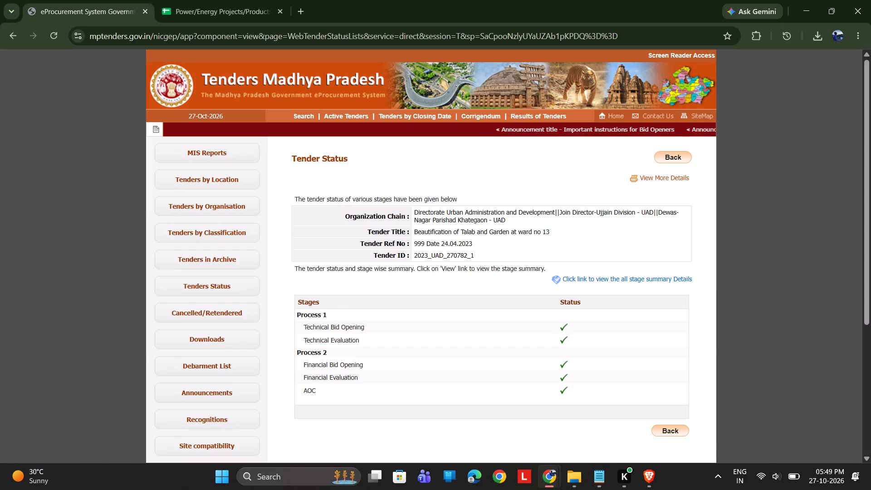
Return to the search results and open the all stage summary of the tenth tender, 2023_UAD_269731_1.
left_click(661, 434)
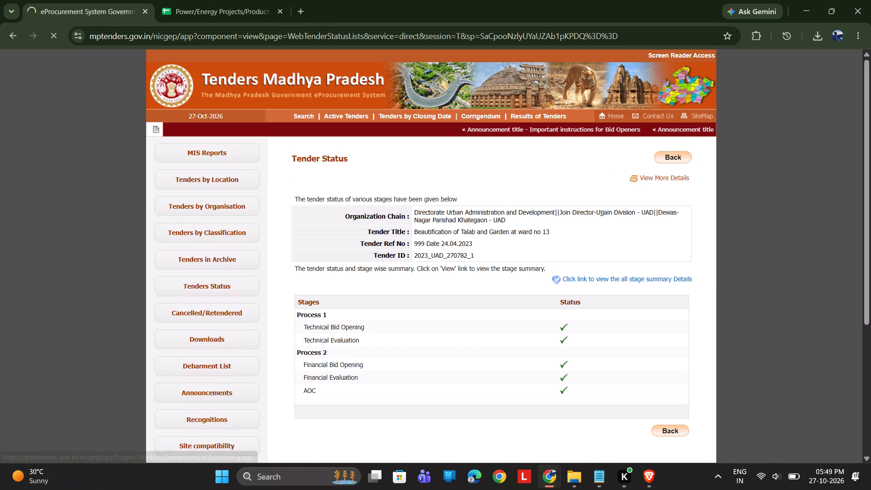
scroll(500, 323, "down", 5)
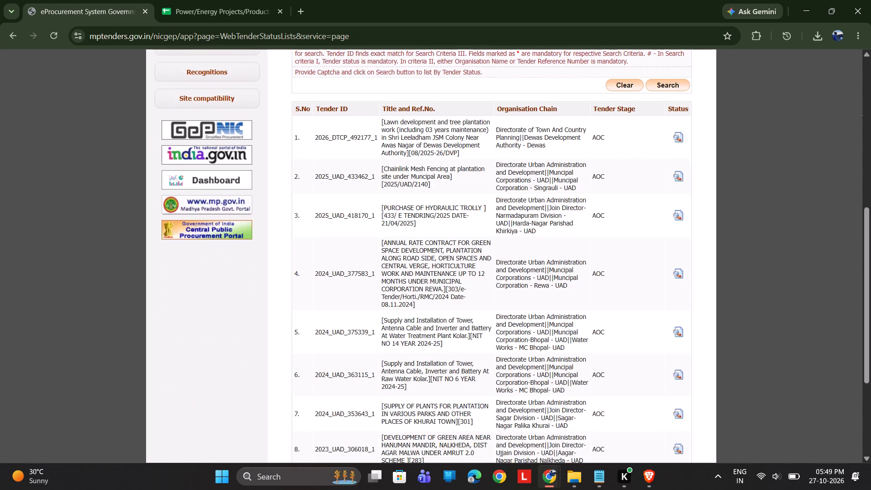
scroll(500, 323, "down", 2)
left_click(681, 359)
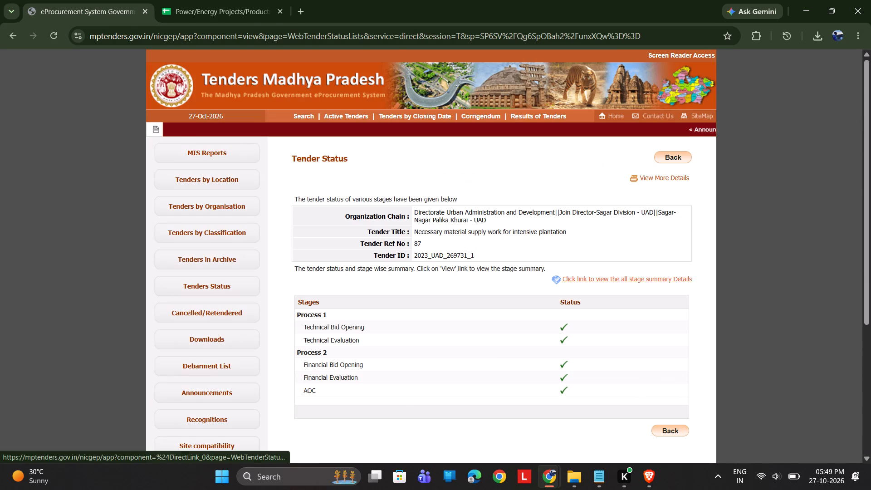
left_click(606, 280)
Copy the single bid row of tender 2023_UAD_269731_1 without the header and paste it on a new line in the Notepad document.
left_click_drag(360, 251, 315, 238)
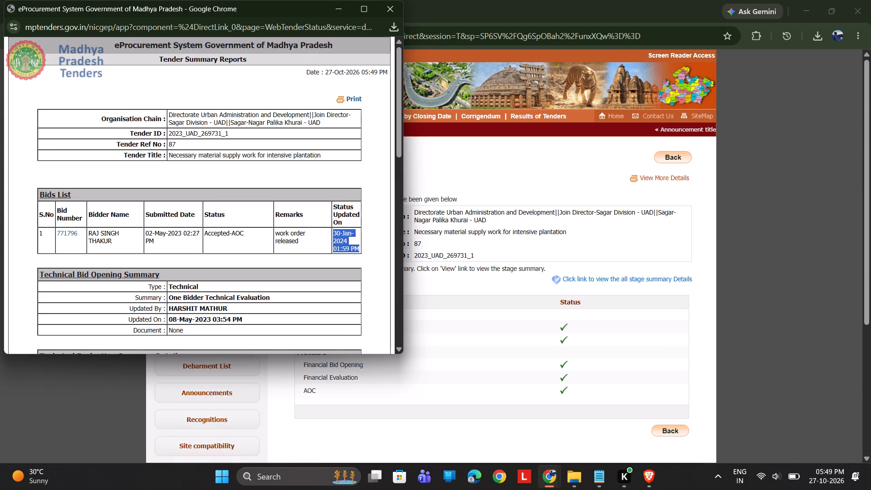
left_click_drag(315, 238, 39, 235)
key("ctrl+c")
left_click(204, 251)
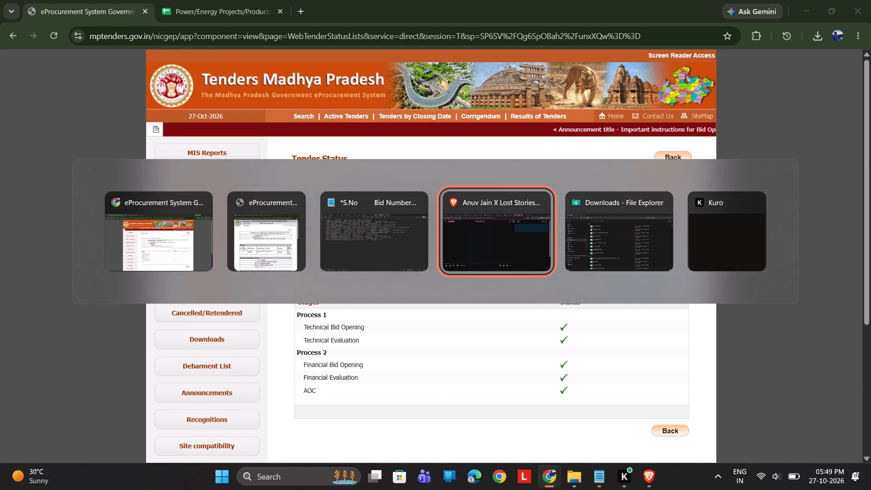
key("Return")
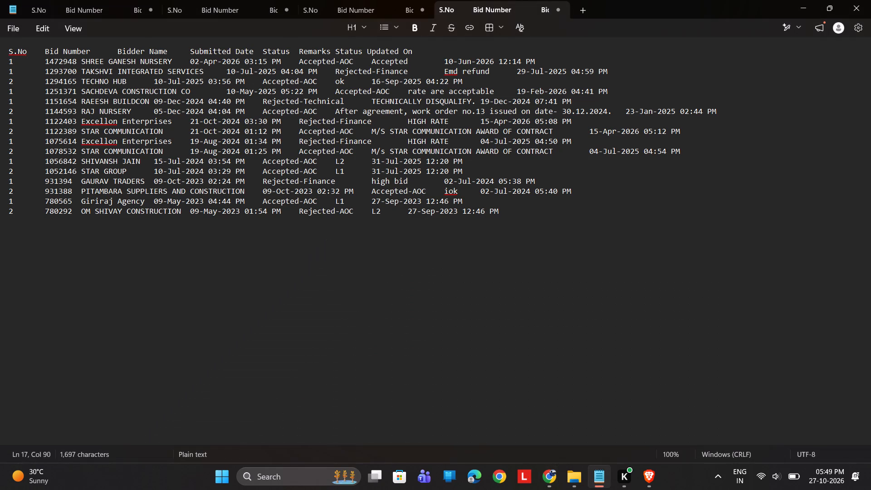
key("ctrl+v")
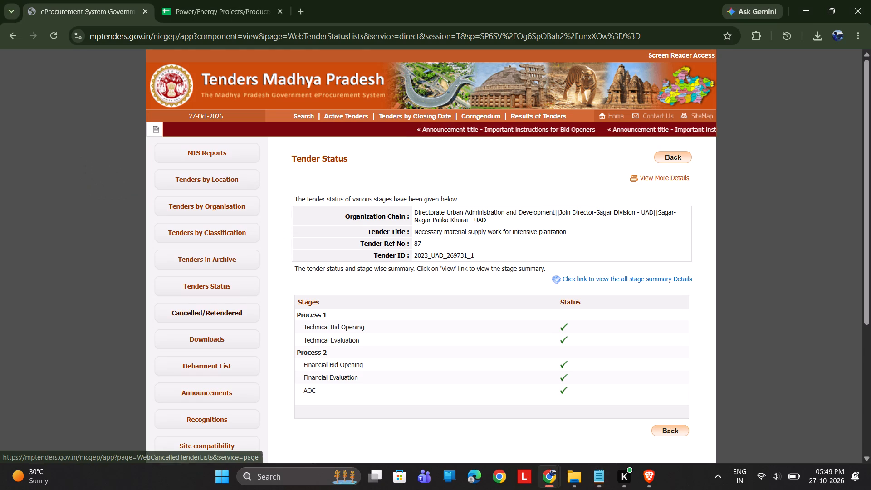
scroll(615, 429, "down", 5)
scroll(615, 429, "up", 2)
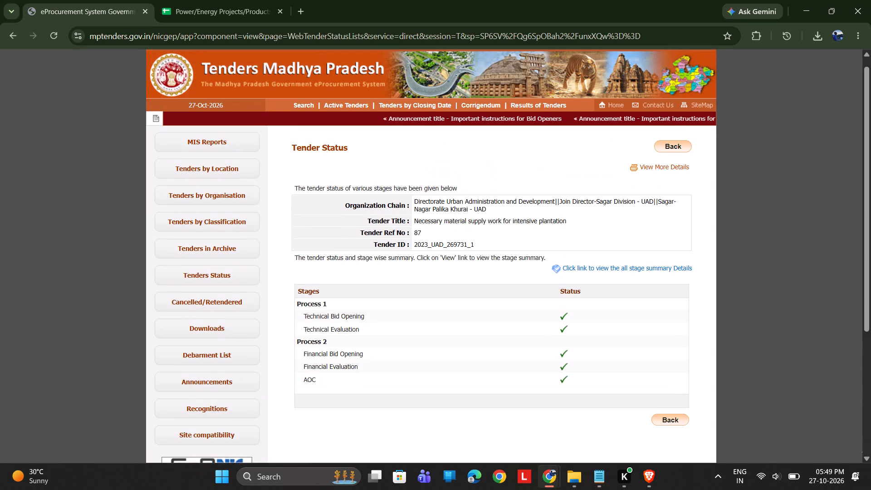
Return to the Plant Protection Input/Equipment Works search results and go to the next page of tenders.
left_click(668, 419)
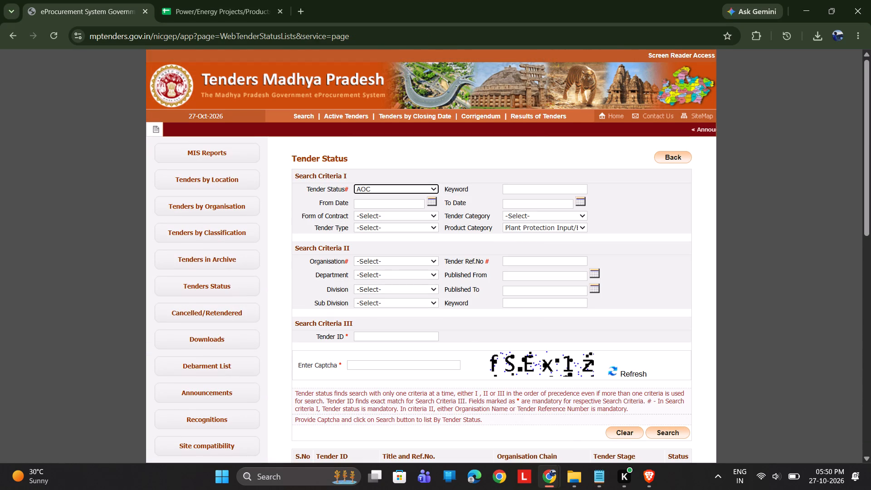
scroll(526, 279, "down", 4)
scroll(526, 279, "up", 1)
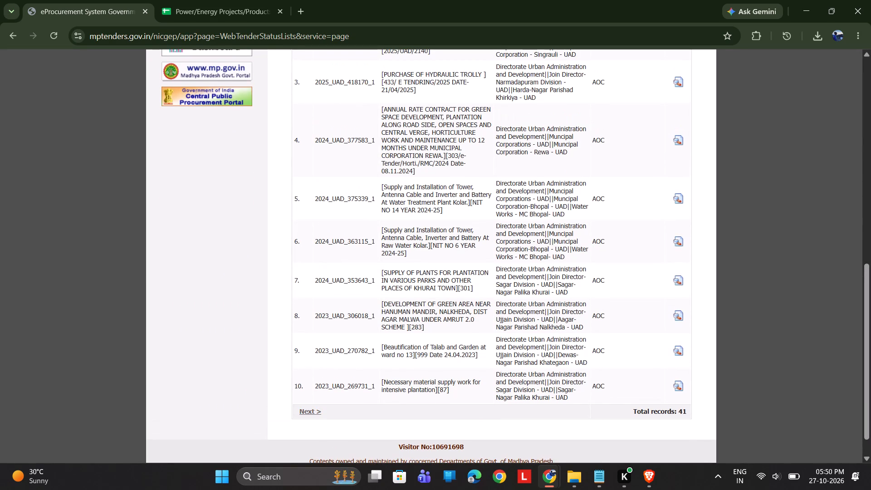
left_click(313, 412)
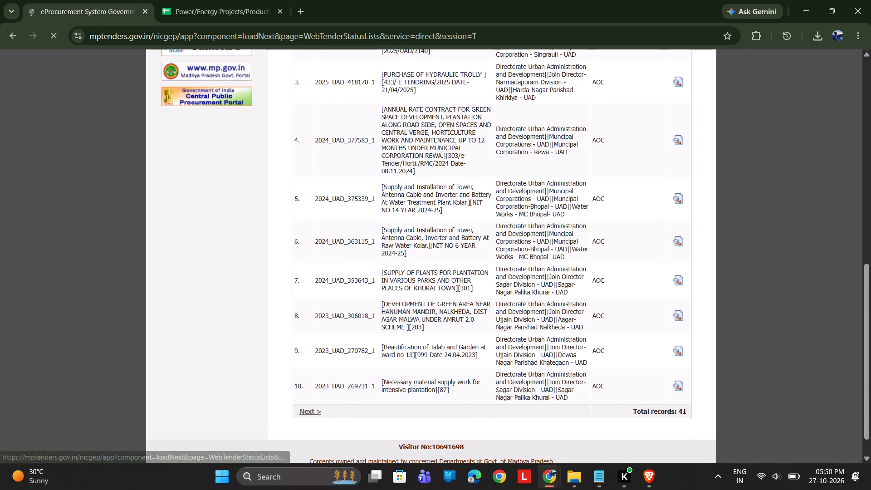
Open the all stage summary of the eleventh tender, 2023_UAD_263795_1.
scroll(504, 381, "down", 5)
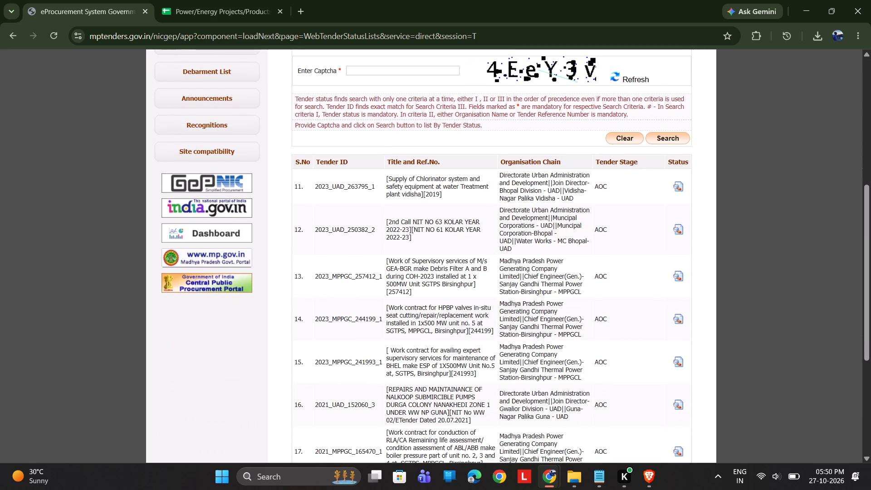
left_click(679, 188)
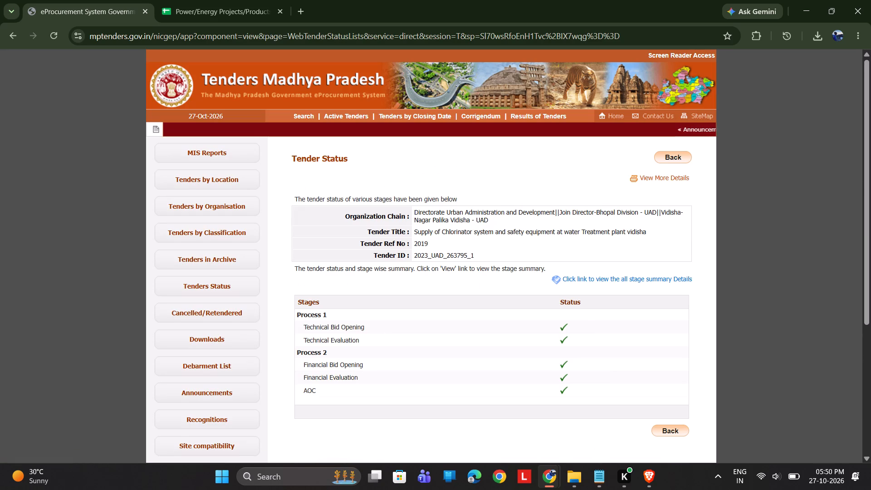
left_click(607, 279)
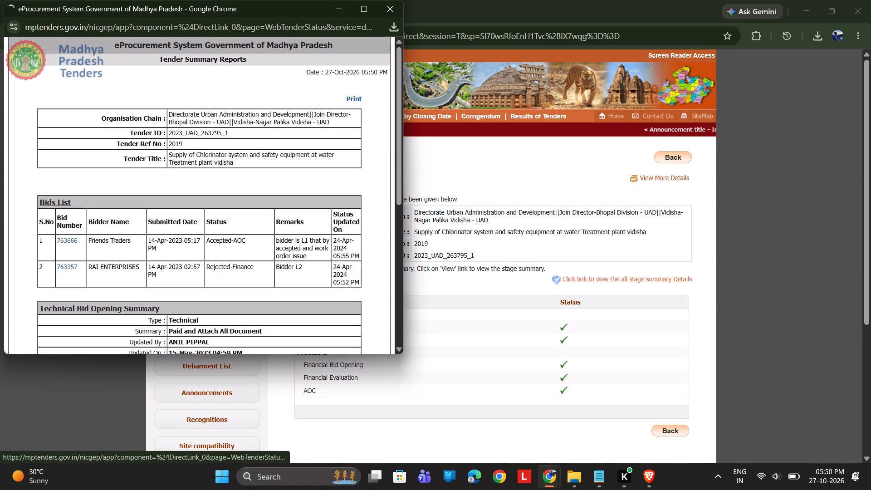
Copy the two bid rows of tender 2023_UAD_263795_1 without the header and paste them on a new line in the Notepad document.
left_click_drag(359, 280, 174, 250)
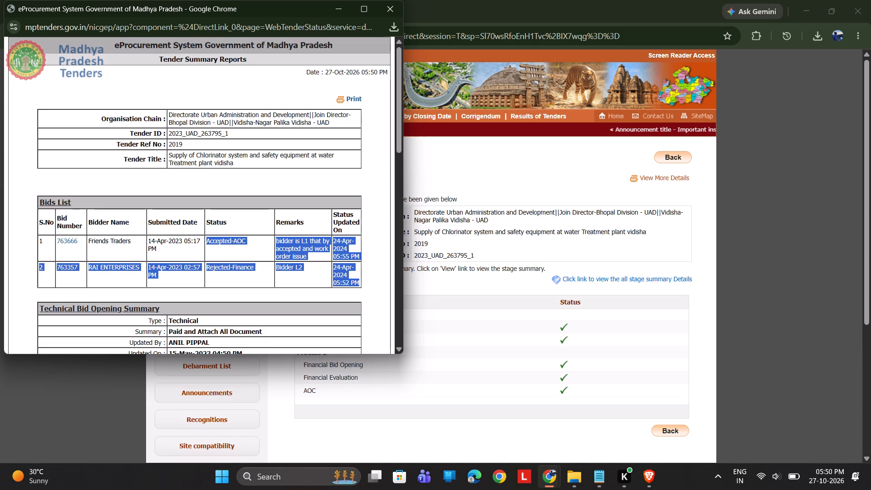
left_click_drag(174, 250, 39, 249)
key("ctrl+c")
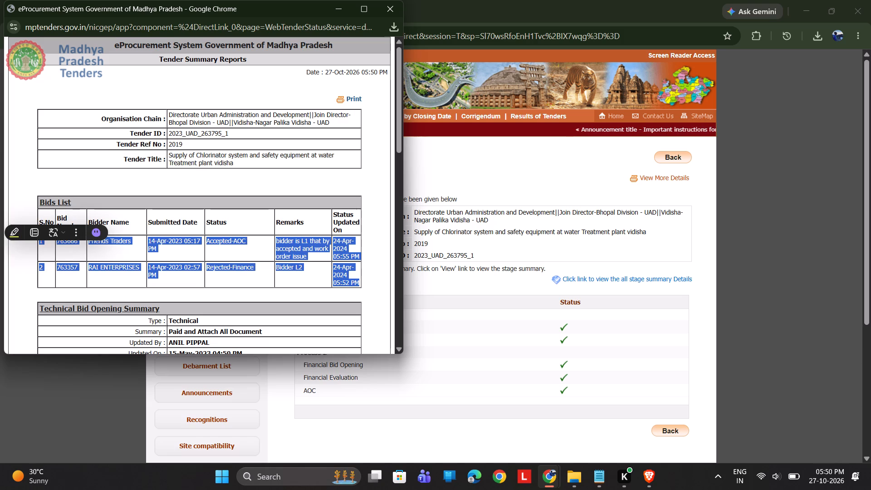
left_click(191, 272)
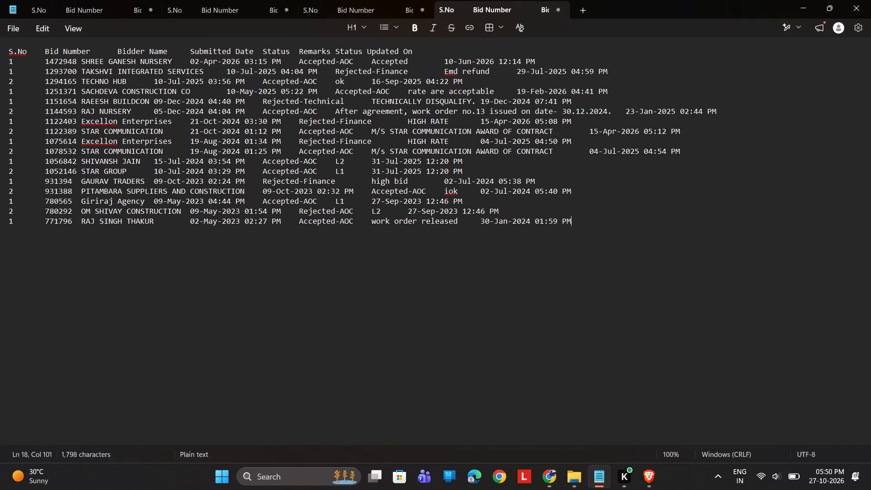
key("Return")
key("ctrl+v")
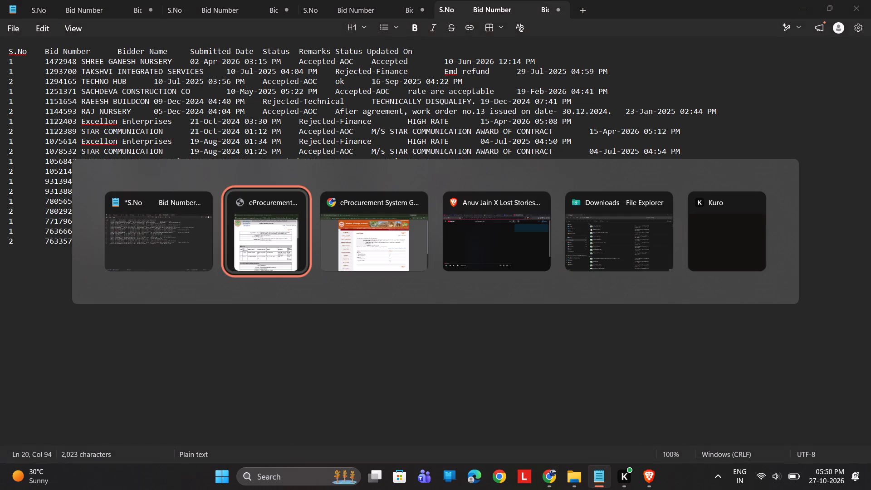
Return to the search results and open the all stage summary of the twelfth tender, 2023_UAD_250382_2.
left_click(669, 433)
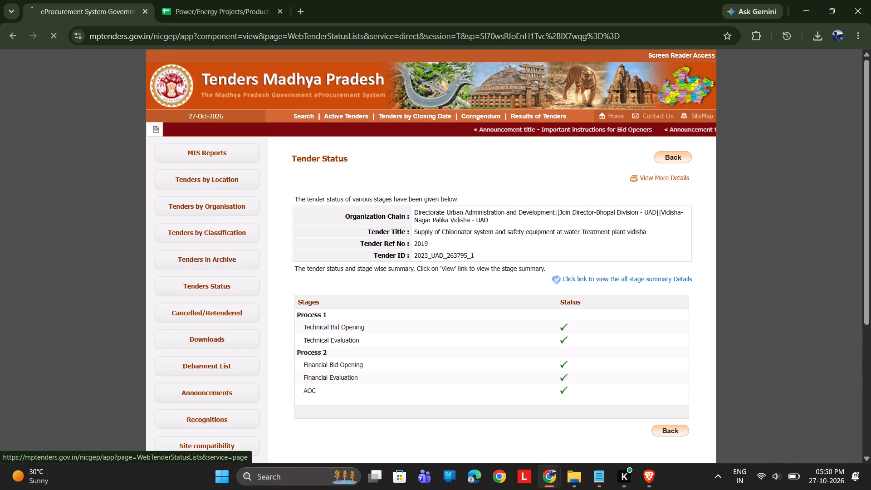
scroll(607, 366, "down", 2)
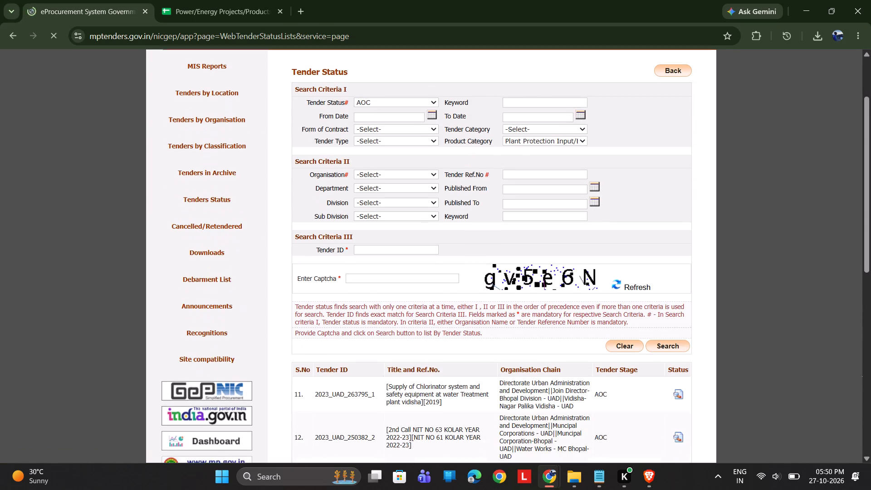
scroll(607, 366, "down", 3)
left_click(682, 367)
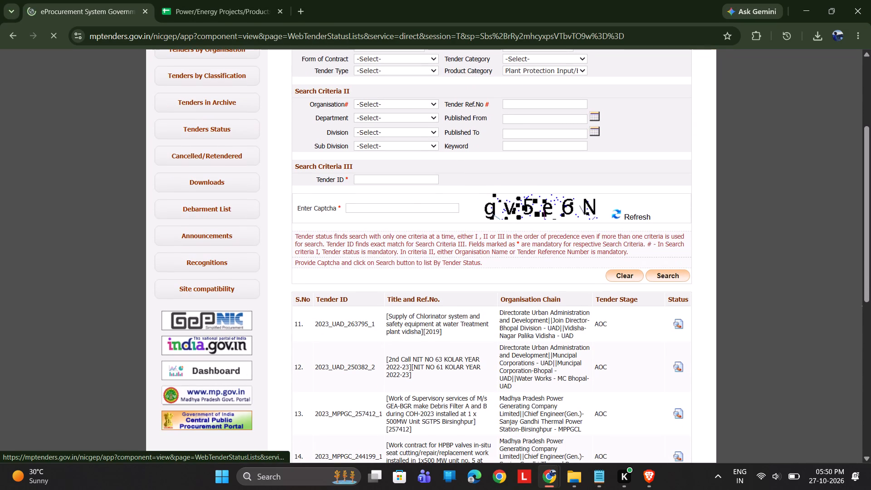
left_click(586, 279)
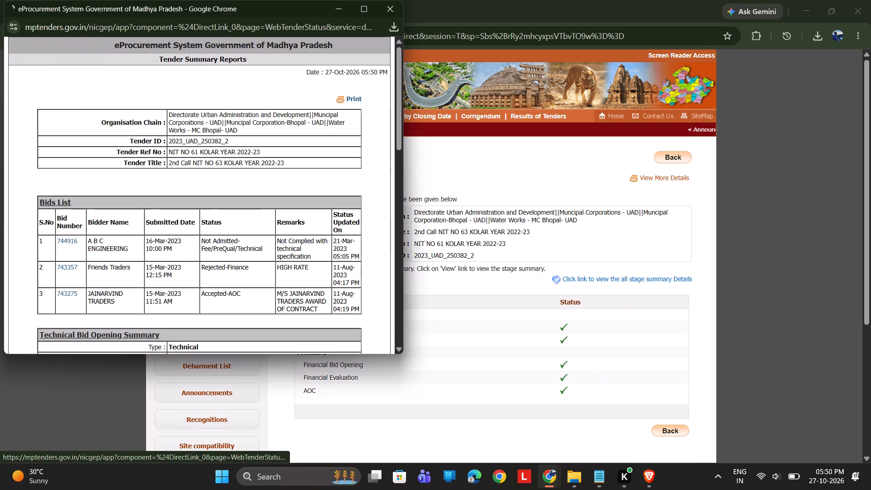
Copy the three bid rows of tender 2023_UAD_250382_2 without the header and paste them on a new line in the Notepad document.
left_click_drag(361, 305, 58, 233)
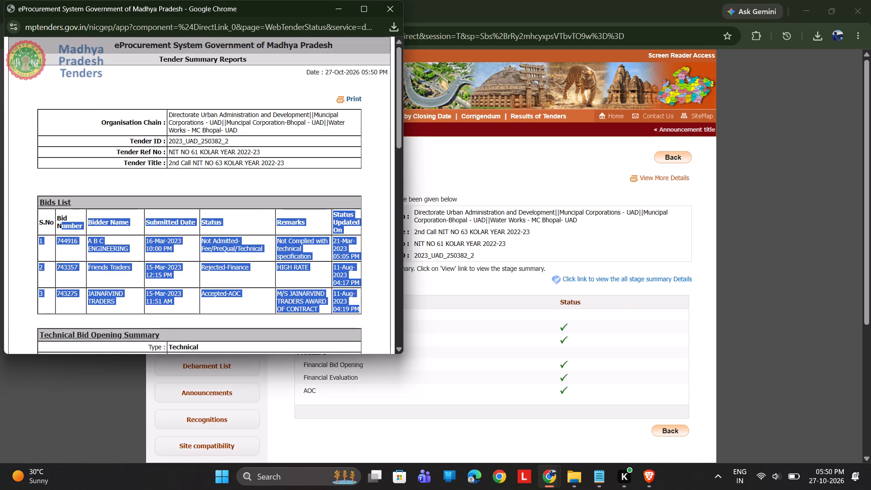
left_click_drag(58, 233, 39, 242)
key("ctrl+c")
left_click(152, 256)
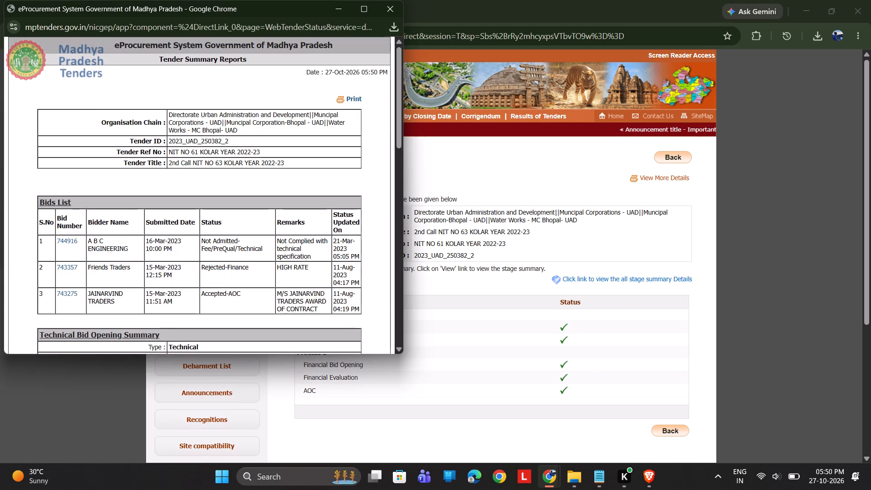
key("Return")
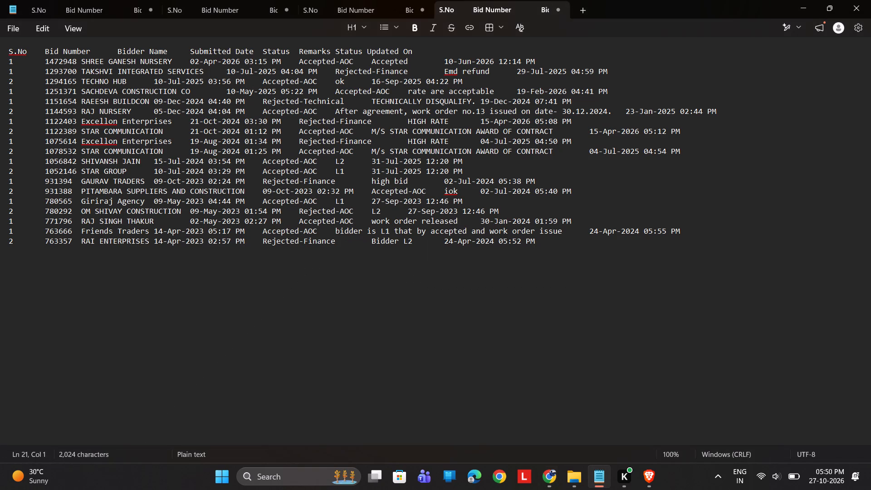
key("ctrl+v")
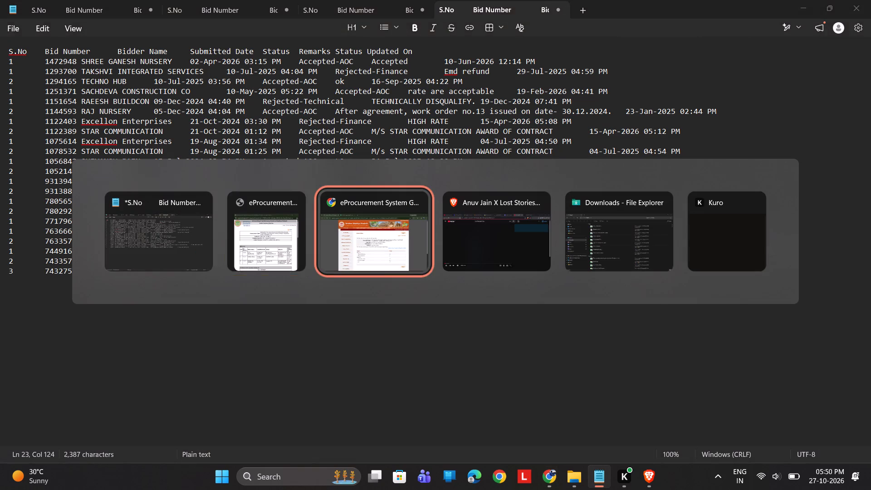
Return to the search results and open the all stage summary of the thirteenth tender, 2023_MPPGC_257412_1.
left_click(661, 431)
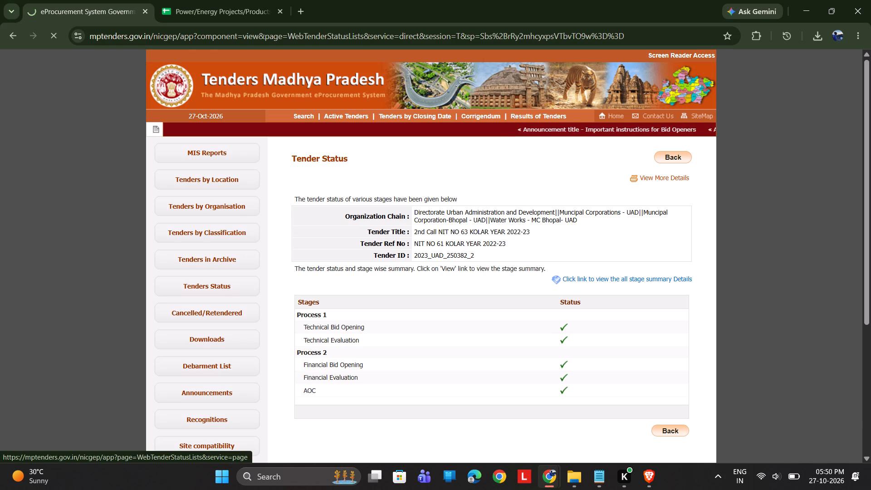
scroll(508, 335, "down", 6)
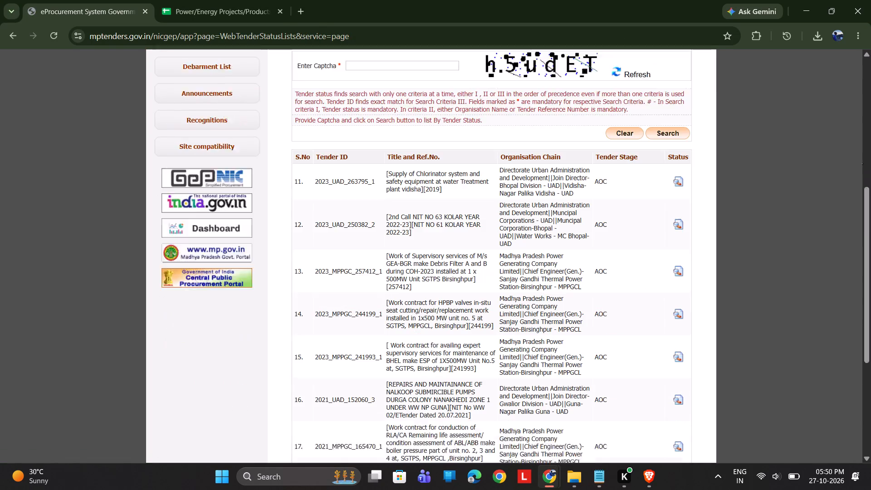
scroll(508, 335, "up", 1)
left_click(680, 205)
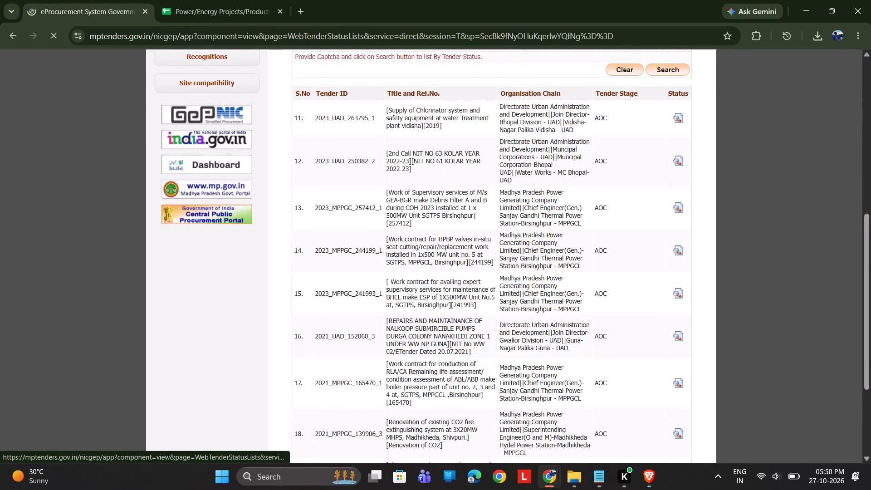
left_click(575, 284)
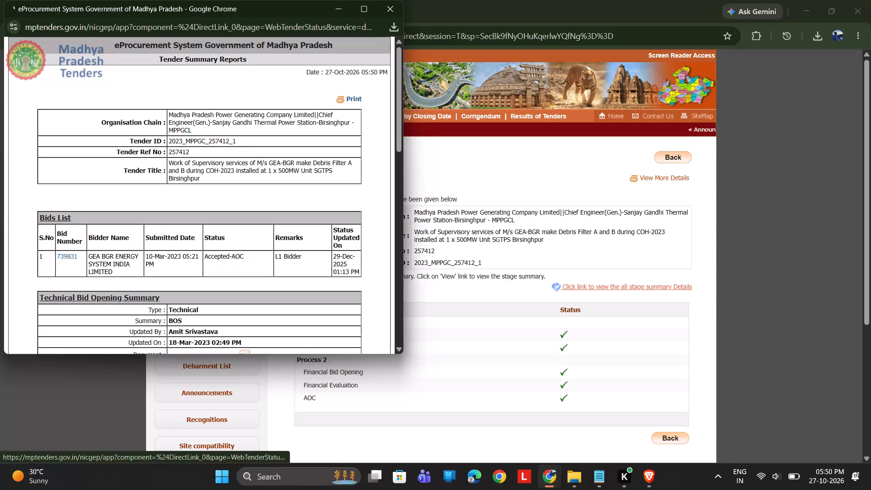
Copy the single bid row of tender 2023_MPPGC_257412_1 without the header and paste it on a new line in the Notepad document.
left_click_drag(359, 270, 29, 261)
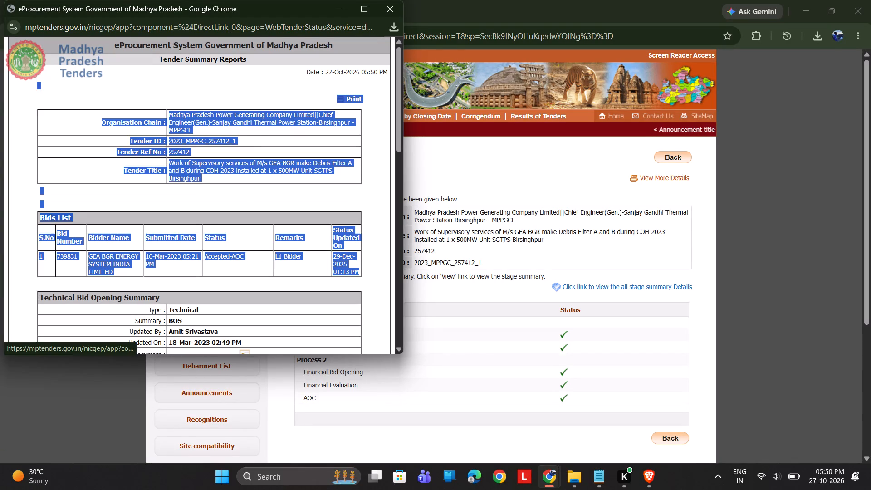
left_click_drag(29, 261, 47, 260)
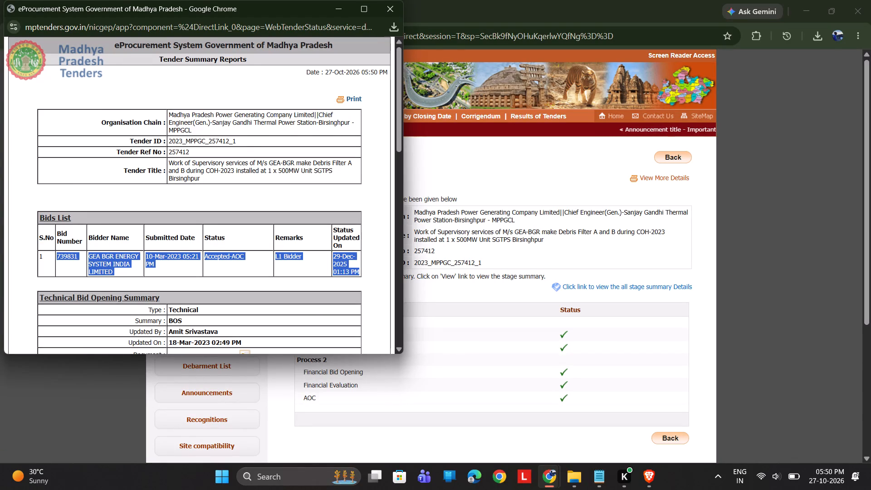
left_click_drag(47, 260, 38, 261)
key("ctrl+c")
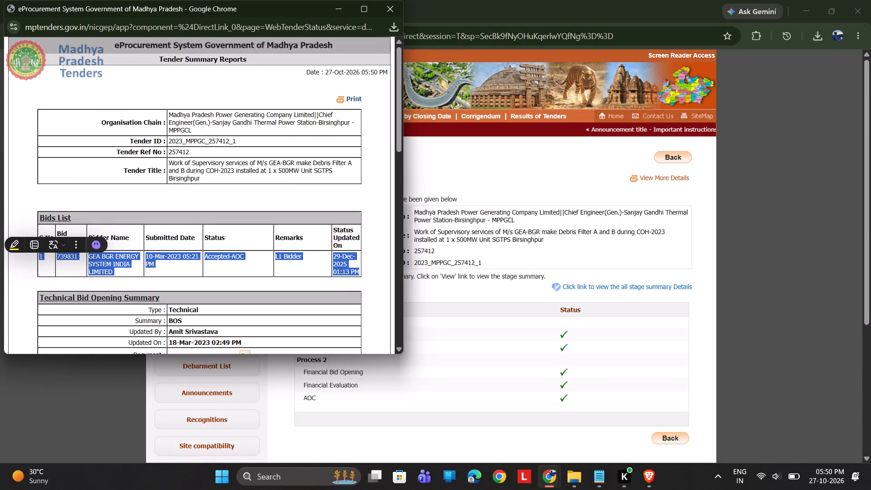
left_click(185, 257)
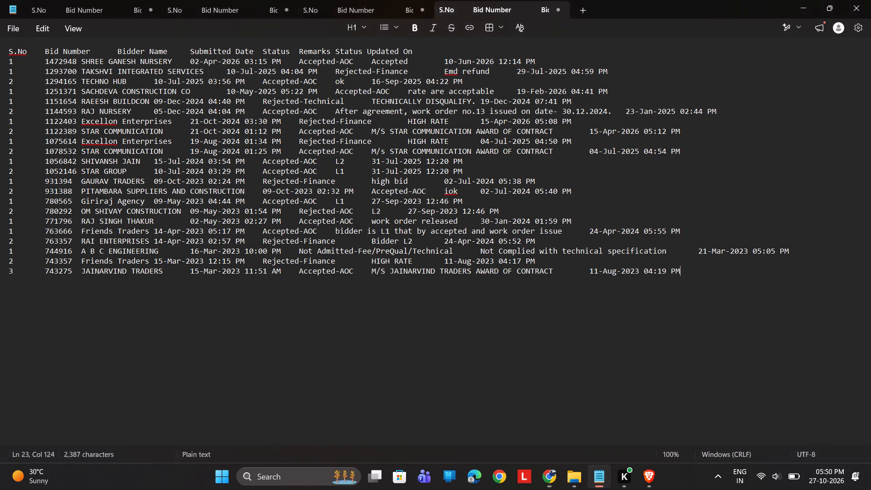
key("Return")
key("ctrl+v")
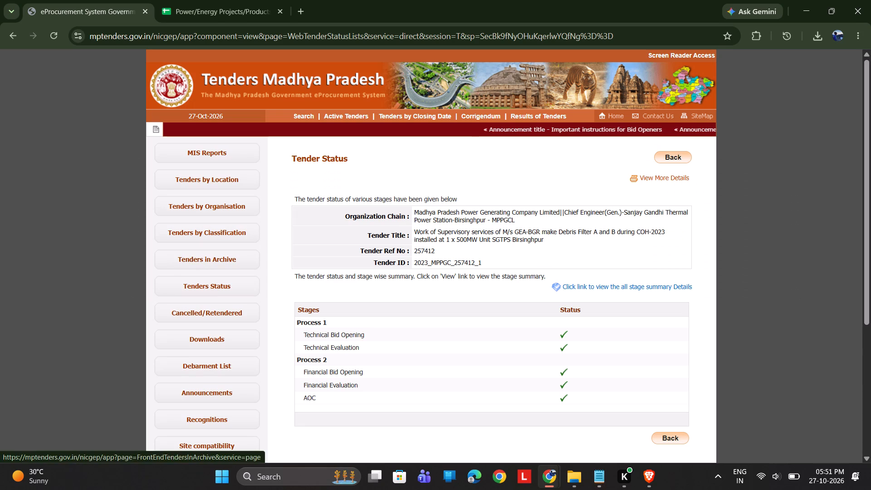
Return to the search results and open the all stage summary of the fifteenth tender, 2023_MPPGC_241993_1.
left_click(671, 438)
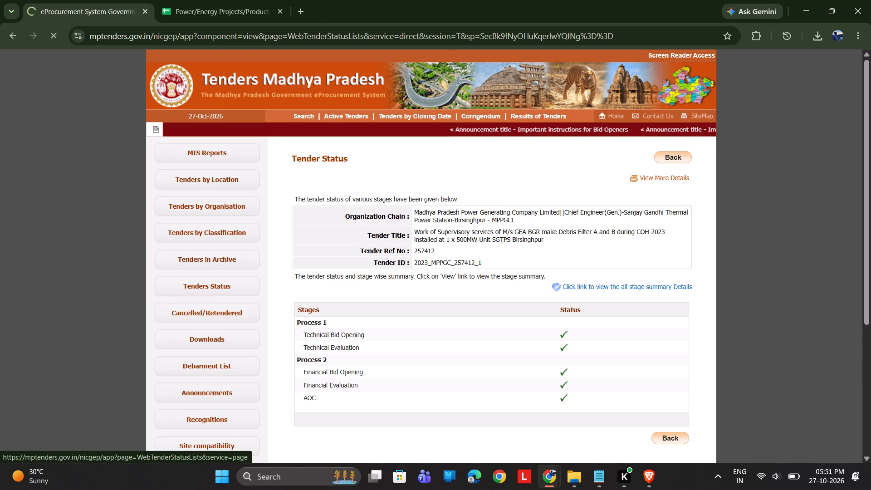
scroll(571, 384, "down", 6)
scroll(571, 384, "up", 1)
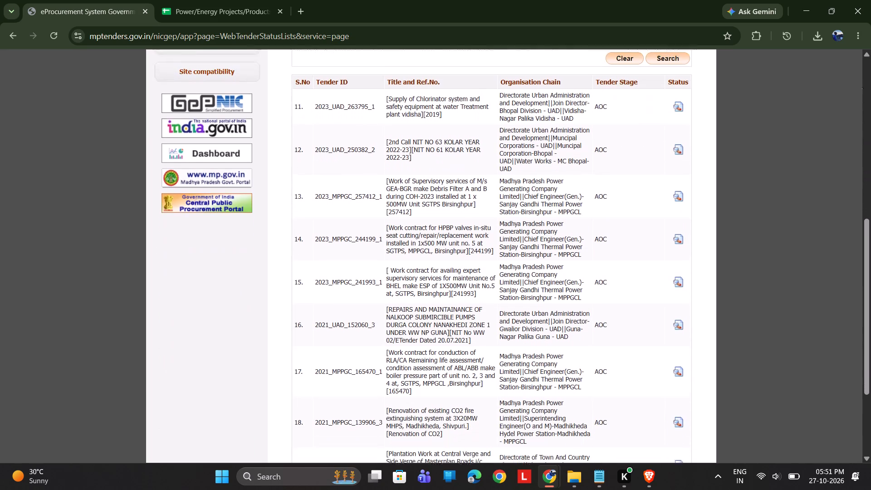
scroll(571, 384, "up", 1)
left_click(684, 284)
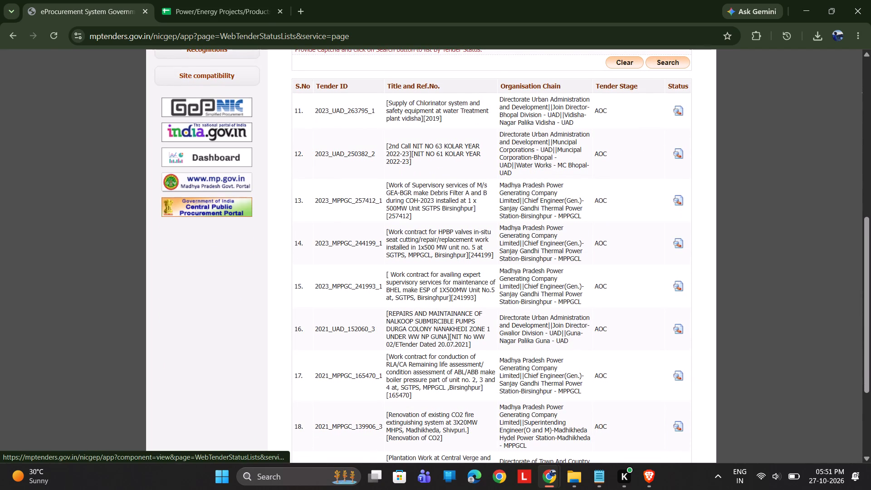
left_click(680, 284)
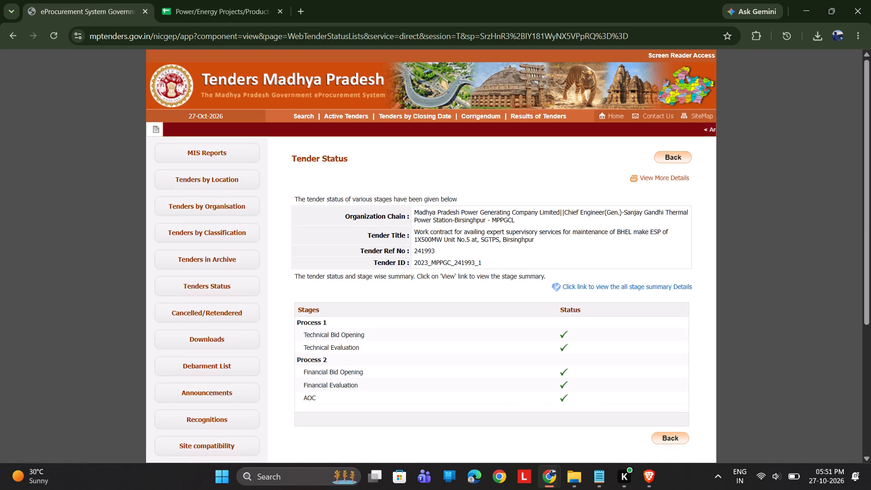
left_click(615, 284)
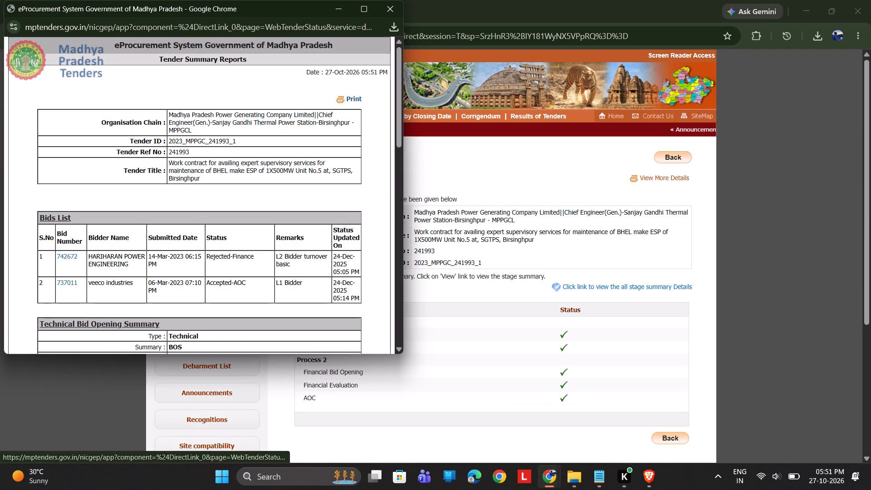
Copy the two bid rows of tender 2023_MPPGC_241993_1 without the header and paste them on a new line in the Notepad document.
left_click_drag(358, 297, 39, 255)
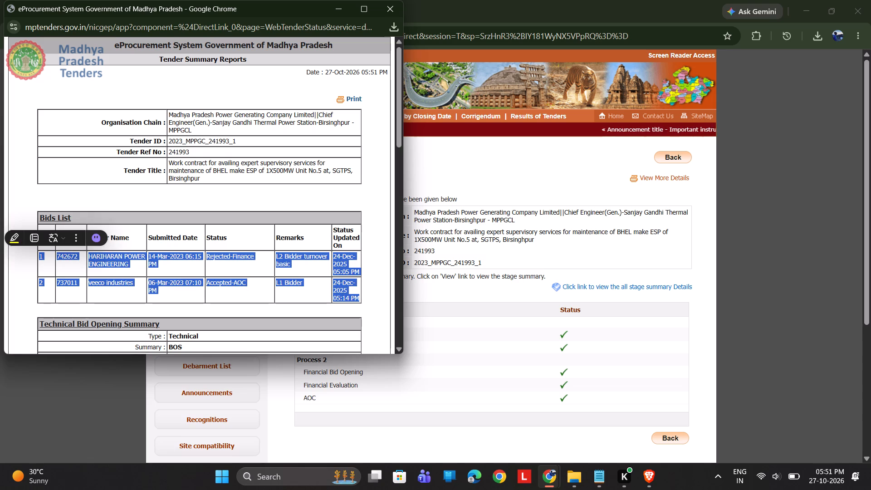
key("ctrl+c")
left_click(164, 267)
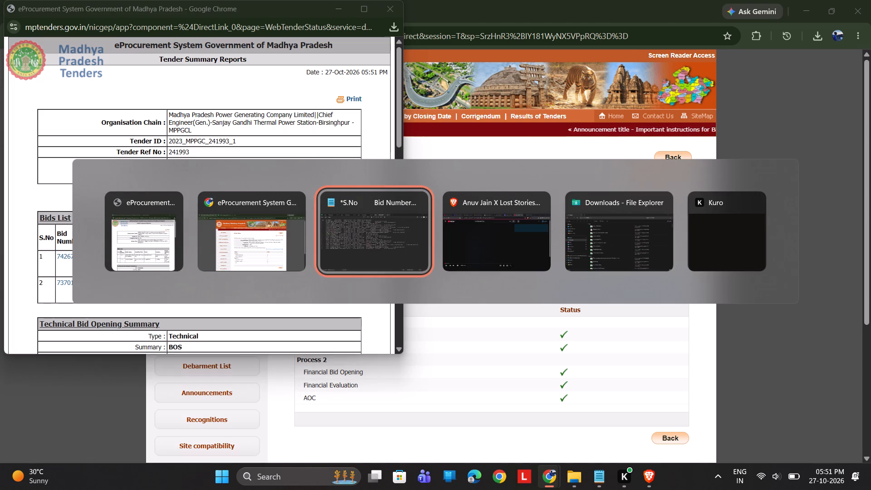
key("Return")
key("ctrl+v")
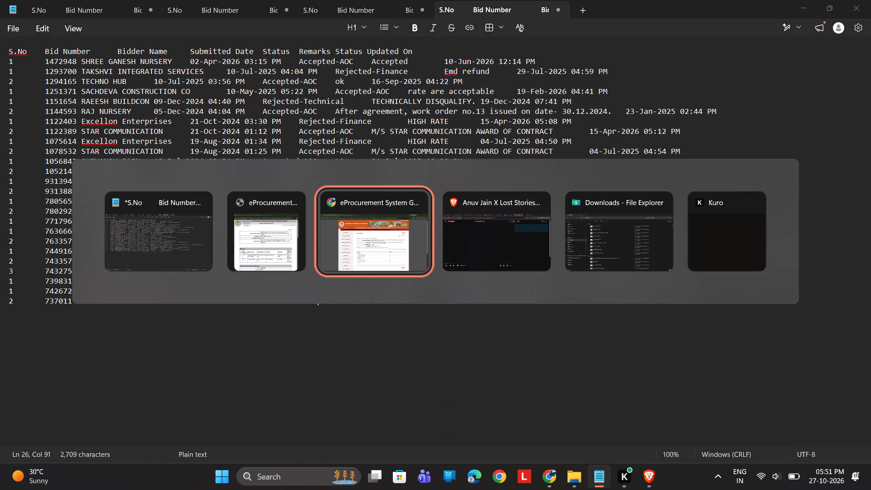
Return to the search results and open the all stage summary of the sixteenth tender, 2021_UAD_152060_3.
left_click(665, 436)
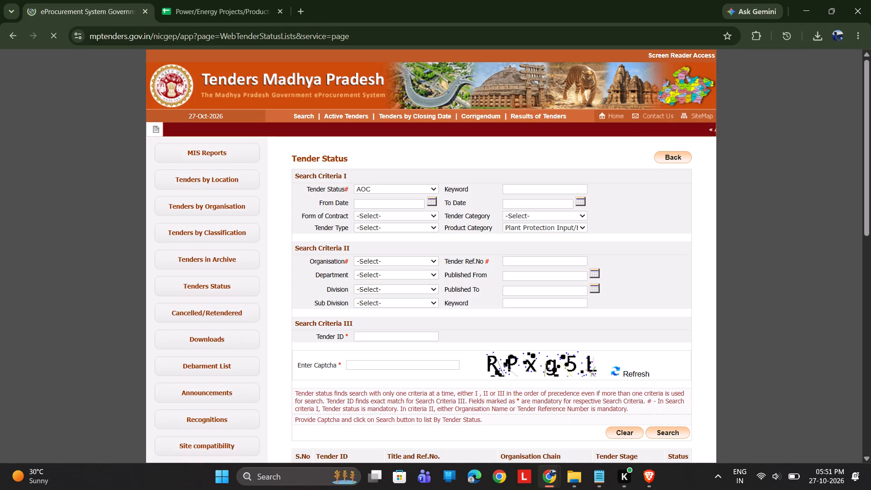
scroll(519, 359, "down", 9)
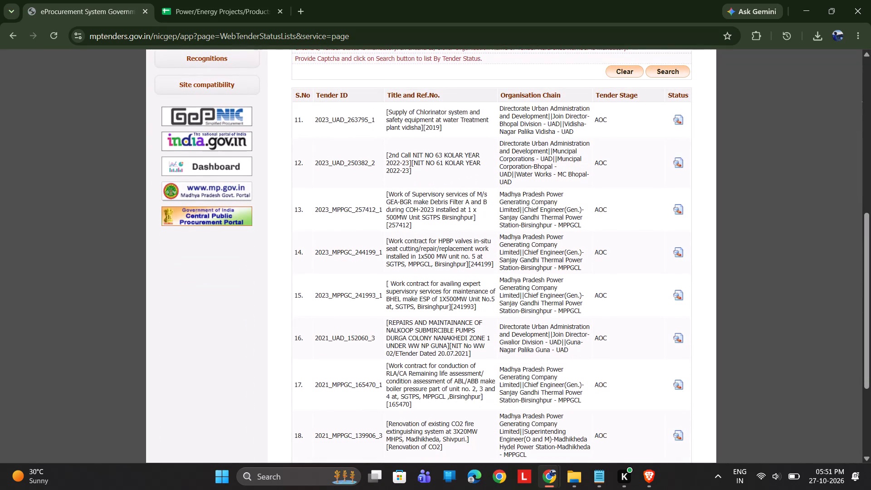
left_click(684, 337)
left_click(680, 337)
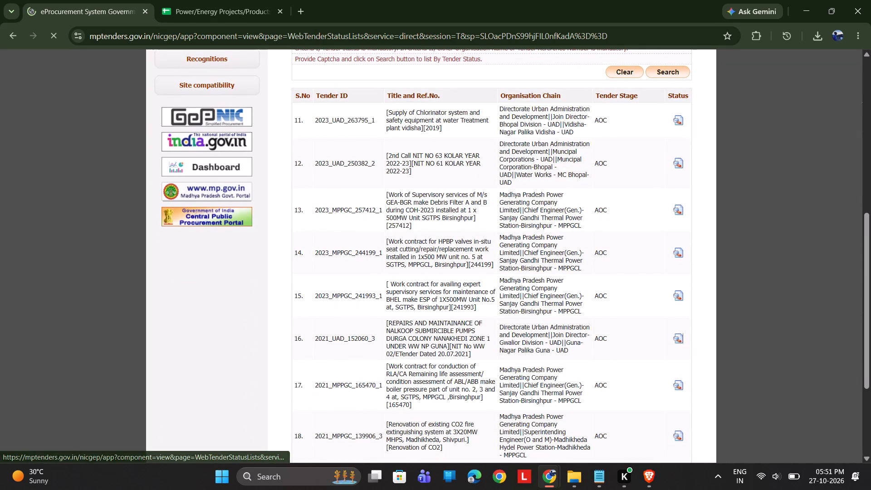
left_click(577, 283)
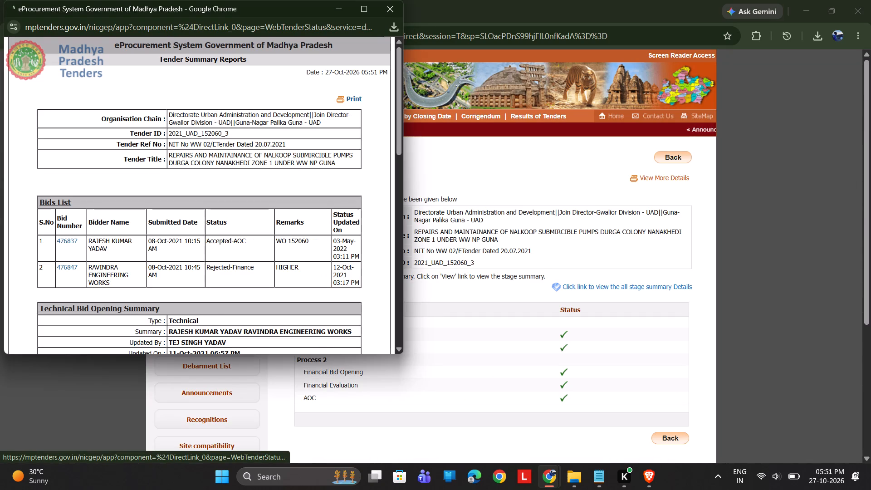
Copy the two bid rows of tender 2021_UAD_152060_3 without the header and paste them on a new line in the Notepad document.
left_click_drag(360, 285, 142, 254)
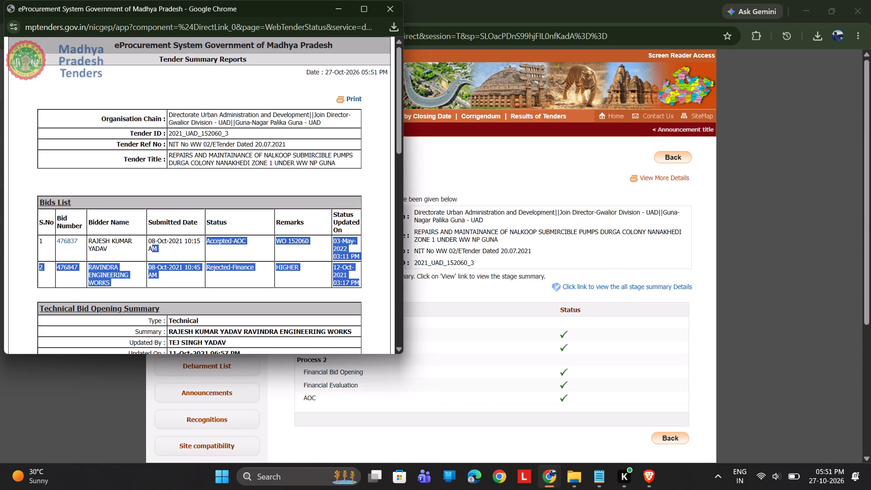
left_click_drag(142, 254, 37, 240)
key("ctrl+c")
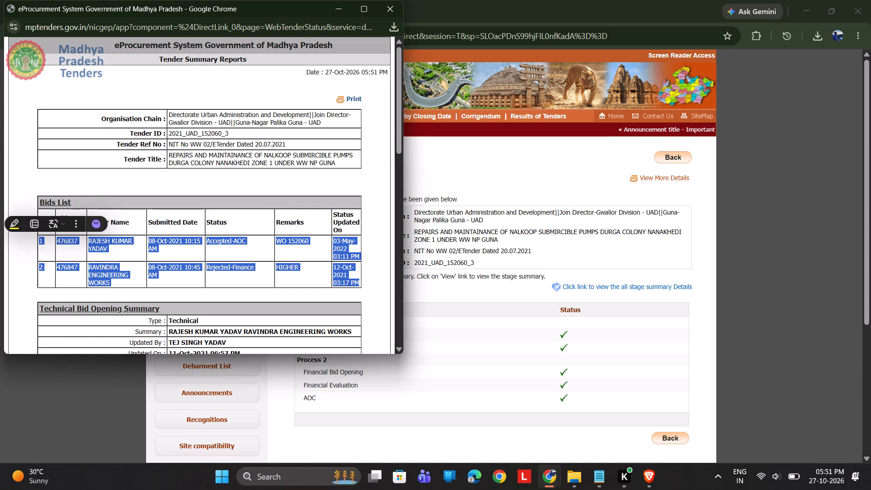
left_click(167, 259)
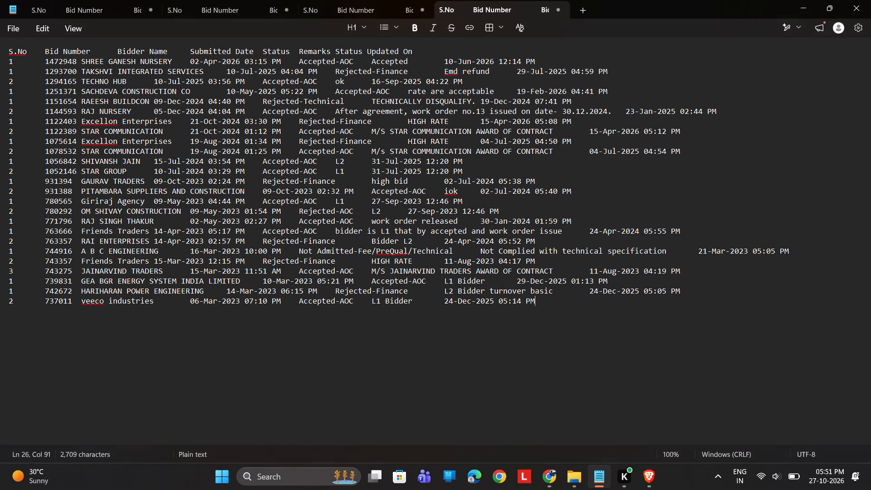
key("Return")
key("ctrl+v")
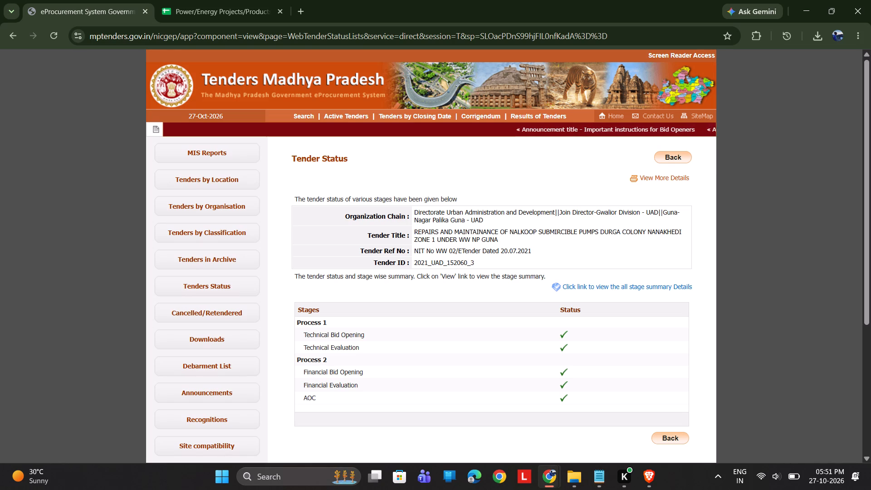
Return to the search results and open the all stage summary of the seventeenth tender, 2021_MPPGC_165470_1.
left_click(667, 439)
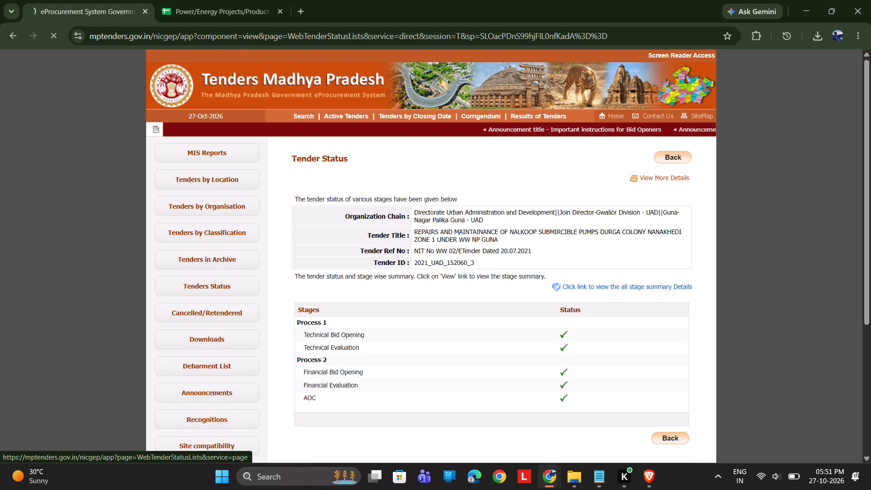
scroll(667, 439, "down", 8)
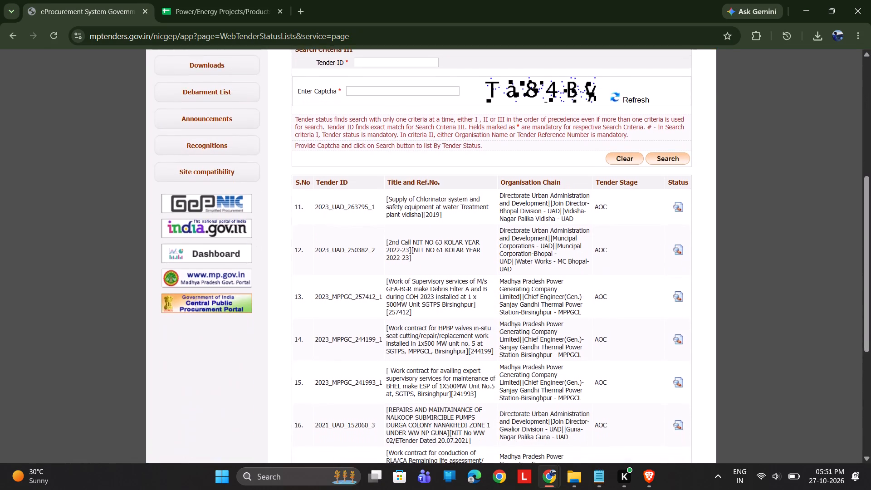
scroll(667, 439, "down", 2)
left_click(677, 378)
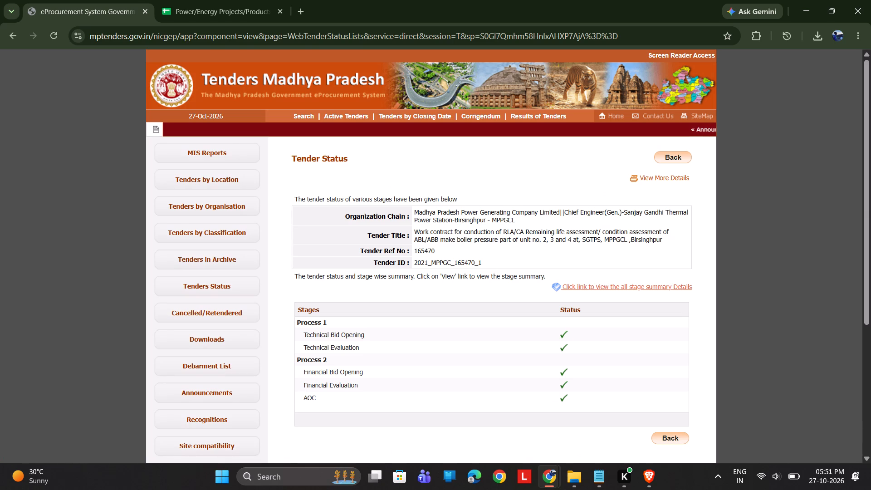
left_click(604, 286)
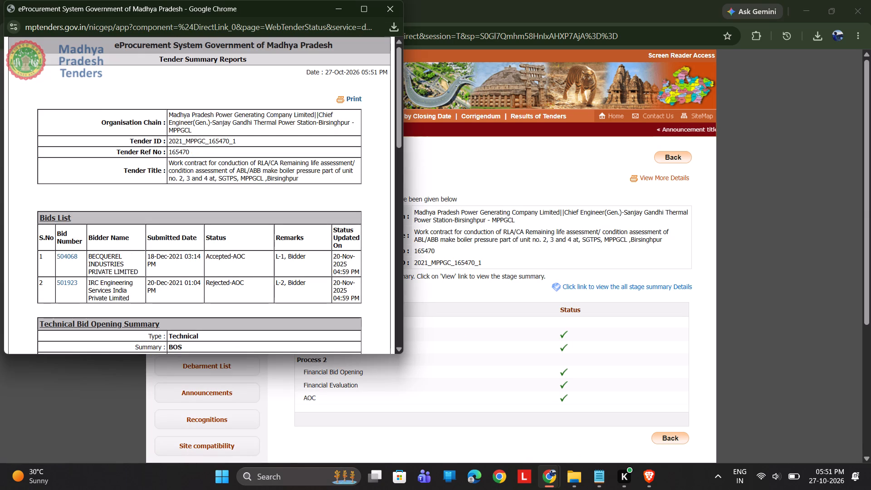
Copy the two bid rows of tender 2021_MPPGC_165470_1 without the header and paste them on a new line in the Notepad document.
left_click_drag(360, 297, 37, 262)
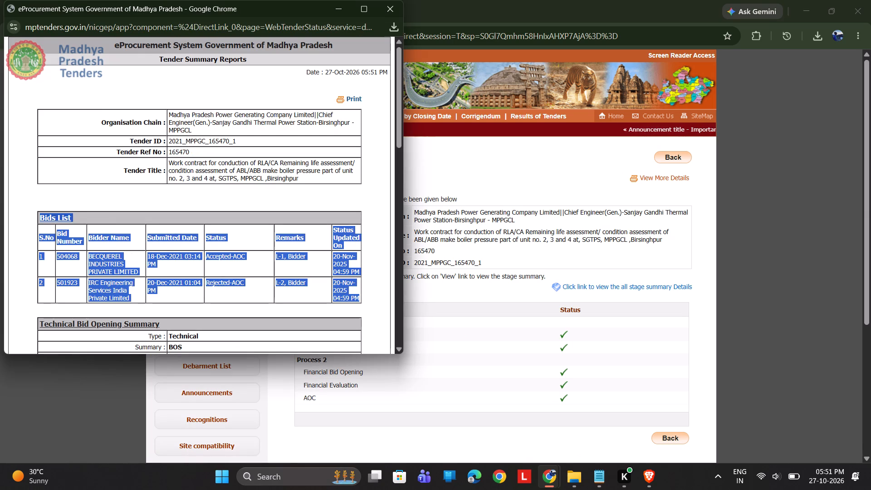
left_click_drag(37, 262, 39, 267)
key("ctrl+c")
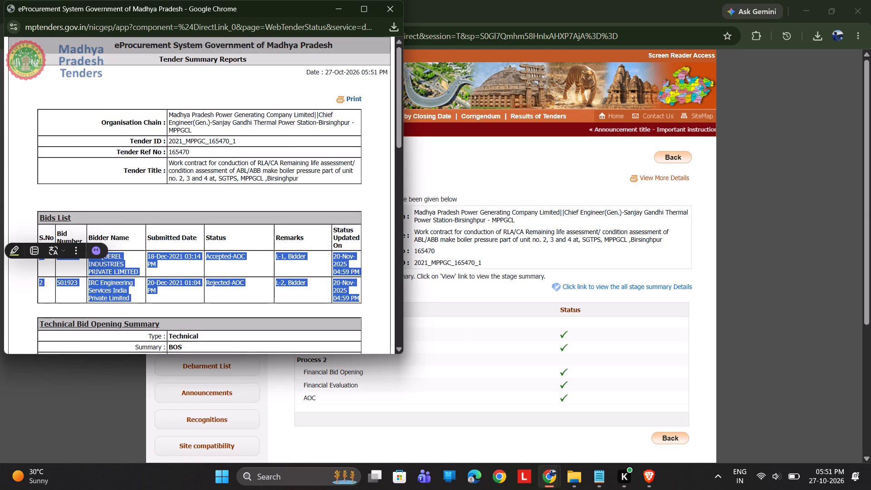
left_click(247, 257)
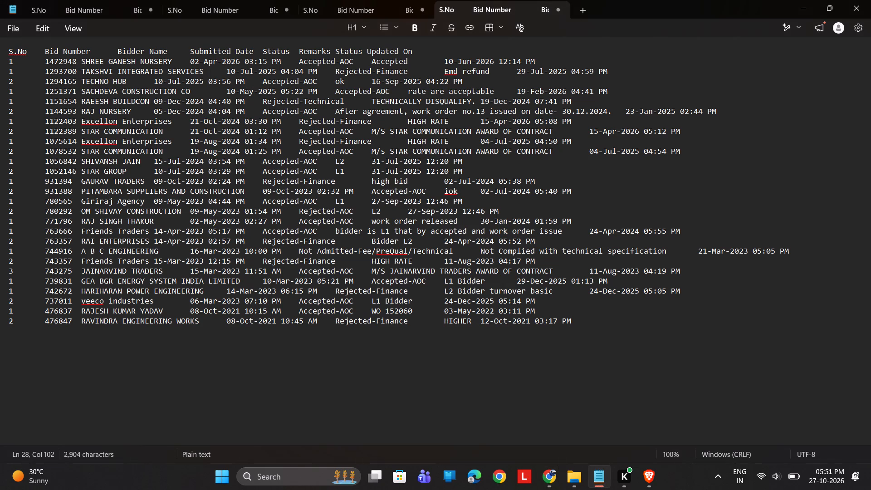
key("Return")
key("ctrl+v")
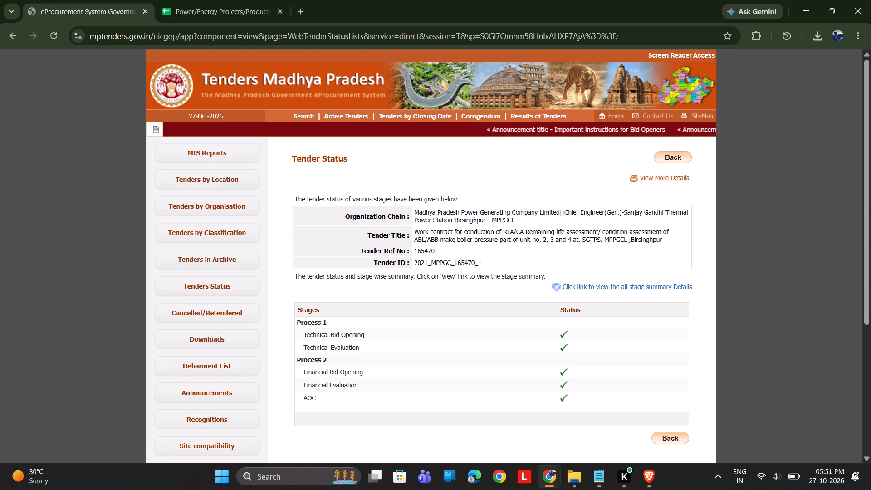
Return to the search results and open the all stage summary of the eighteenth tender, 2021_MPPGC_139906_3.
left_click(665, 433)
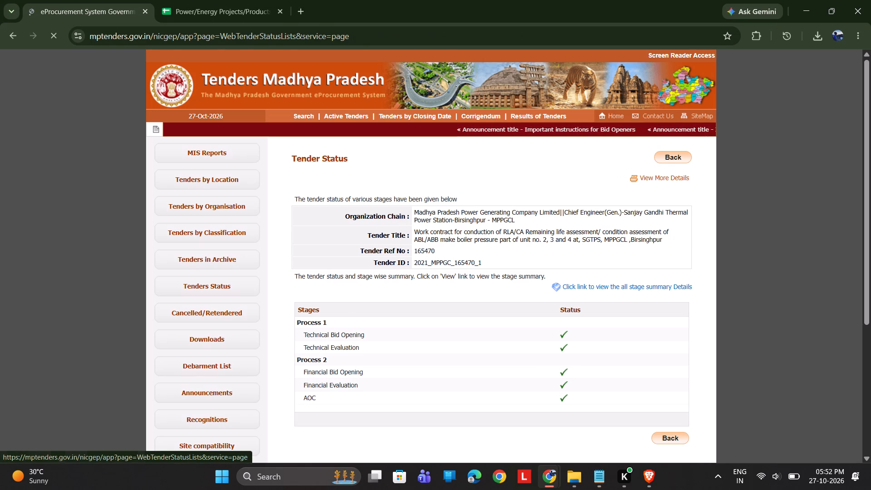
scroll(585, 371, "down", 6)
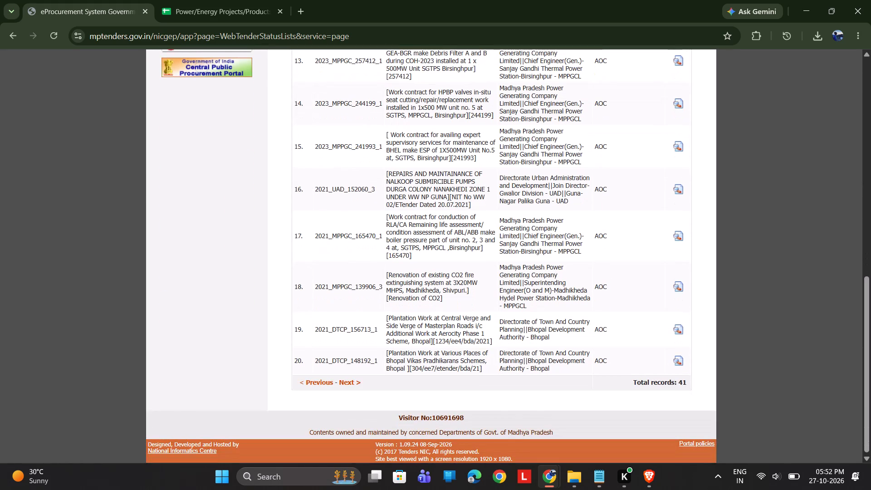
left_click(675, 286)
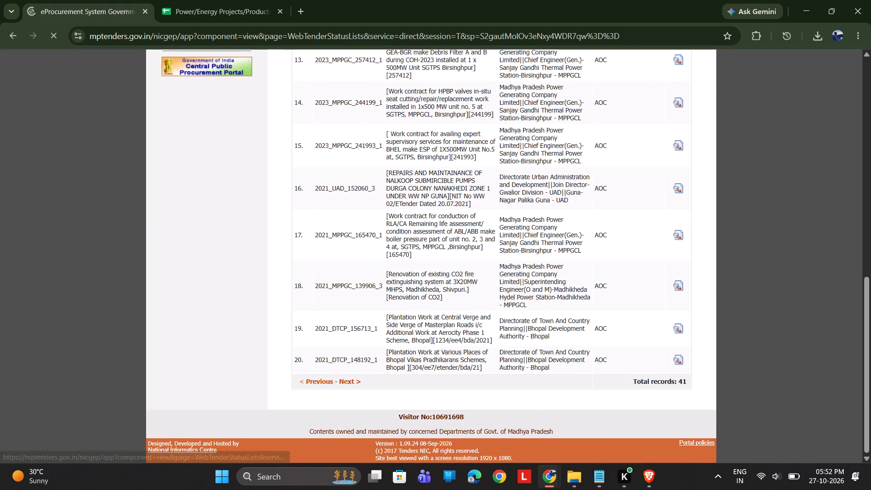
left_click(586, 278)
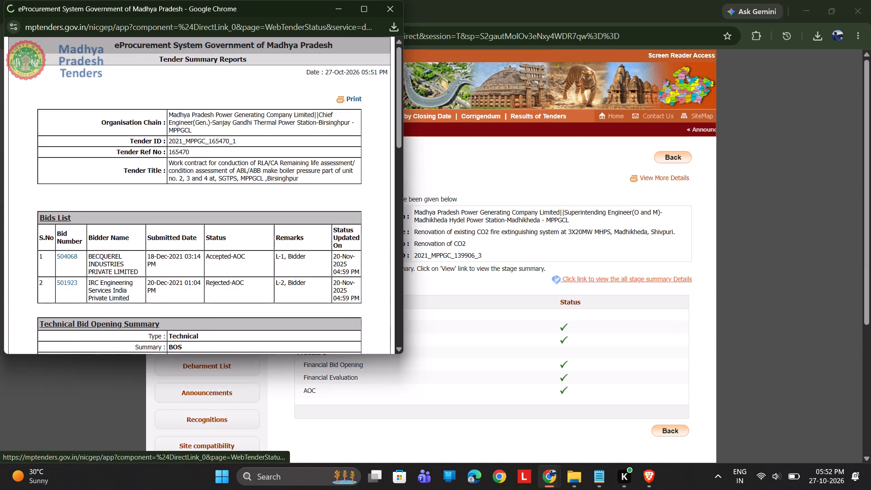
Copy the seven bid rows of tender 2021_MPPGC_139906_3 without the header and paste them on a new line in the Notepad document.
scroll(325, 309, "down", 1)
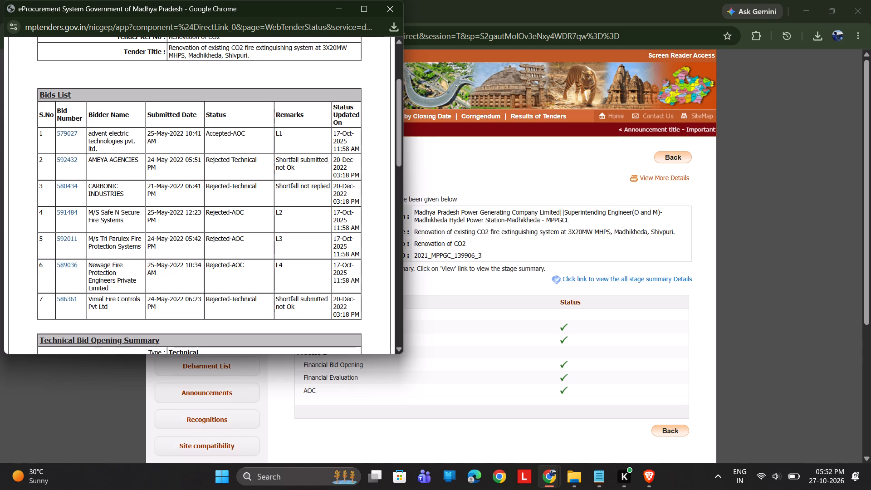
left_click(358, 312)
left_click_drag(358, 312, 37, 131)
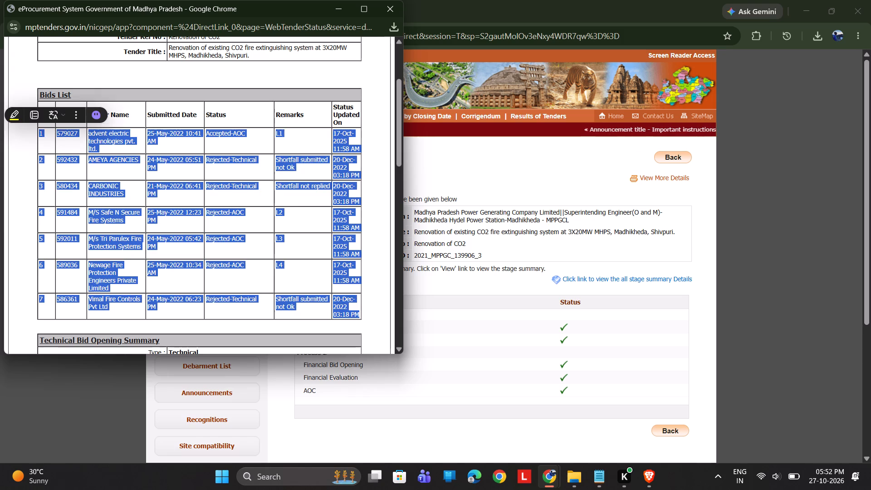
key("ctrl+c")
left_click(221, 153)
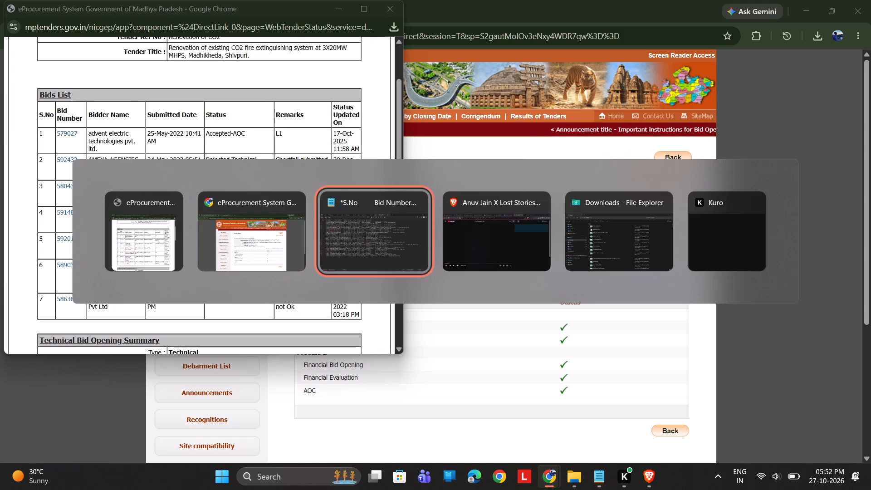
key("Return")
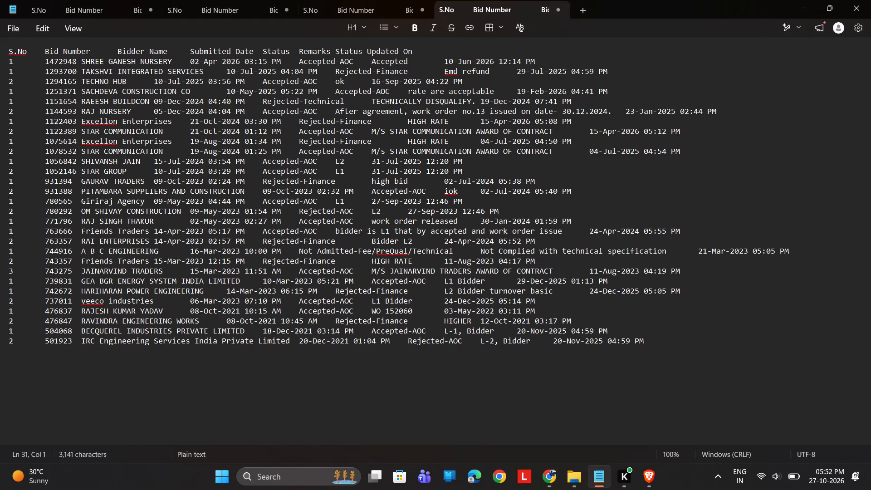
key("ctrl+v")
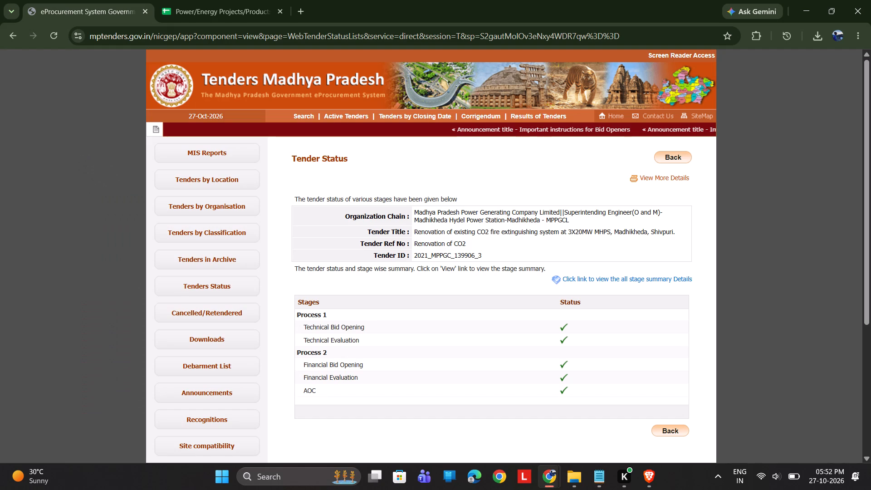
Return to the search results and open the all stage summary of the nineteenth tender, 2021_DTCP_156713_1.
left_click(665, 430)
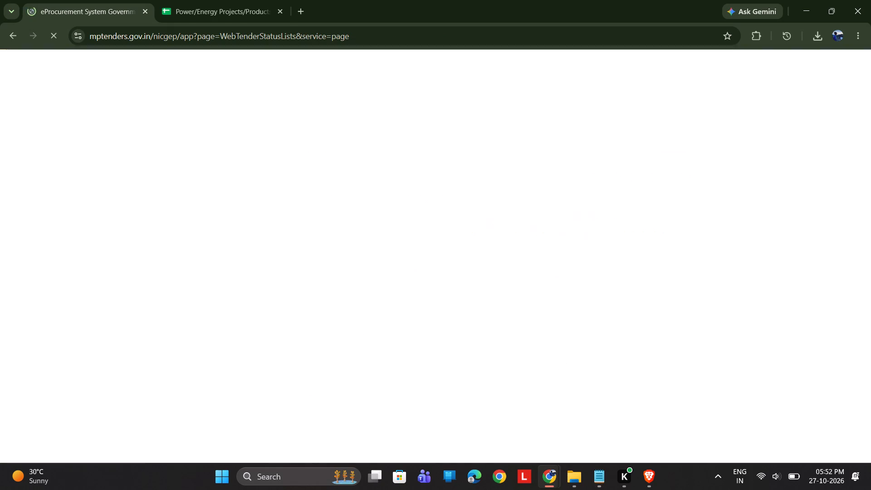
scroll(485, 335, "down", 8)
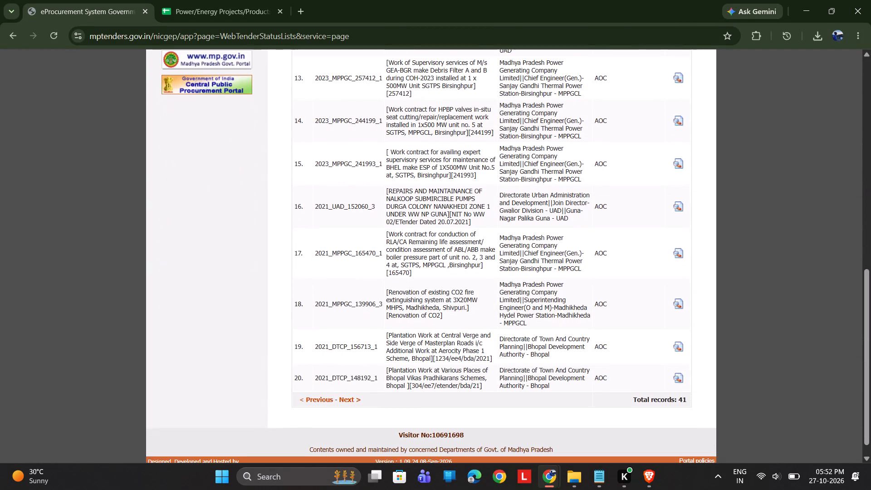
scroll(485, 335, "down", 1)
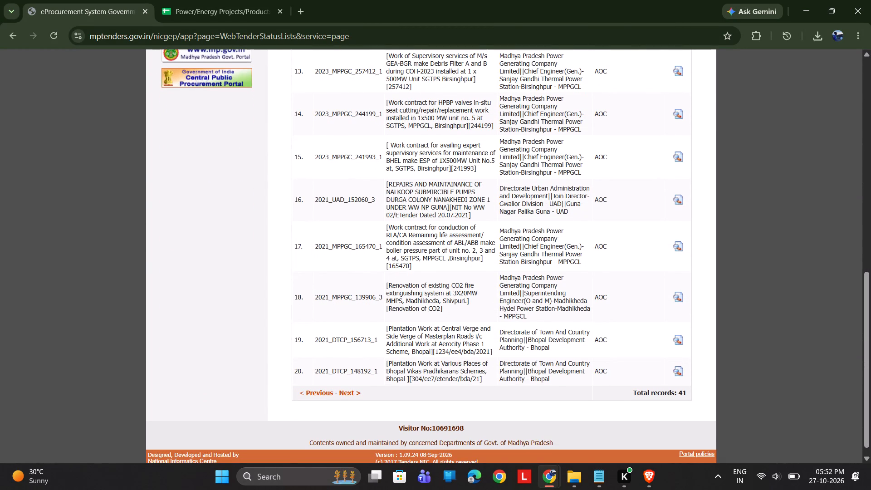
left_click(675, 341)
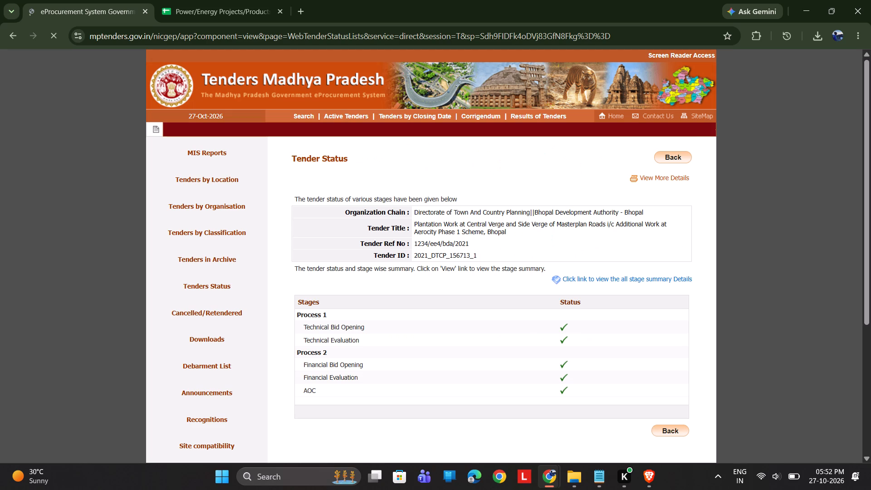
left_click(631, 278)
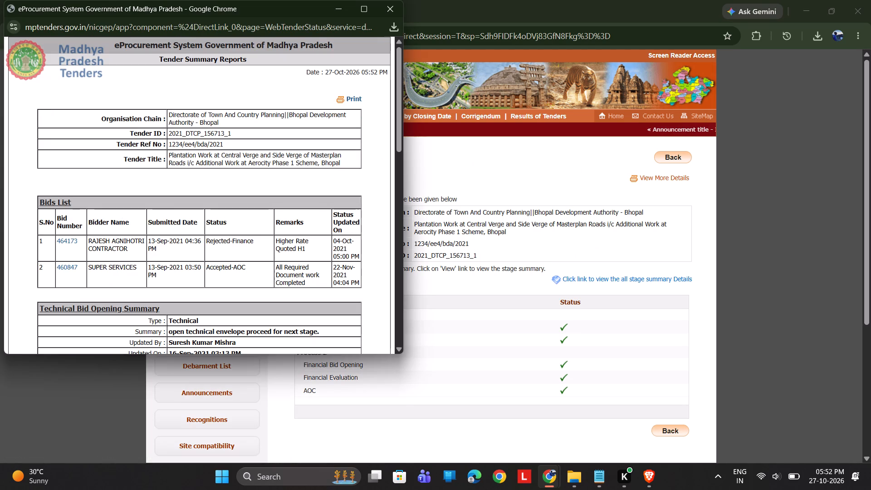
Copy the two bid rows of tender 2021_DTCP_156713_1 without the header and paste them on a new line in the Notepad document.
left_click(359, 280)
left_click_drag(359, 280, 43, 242)
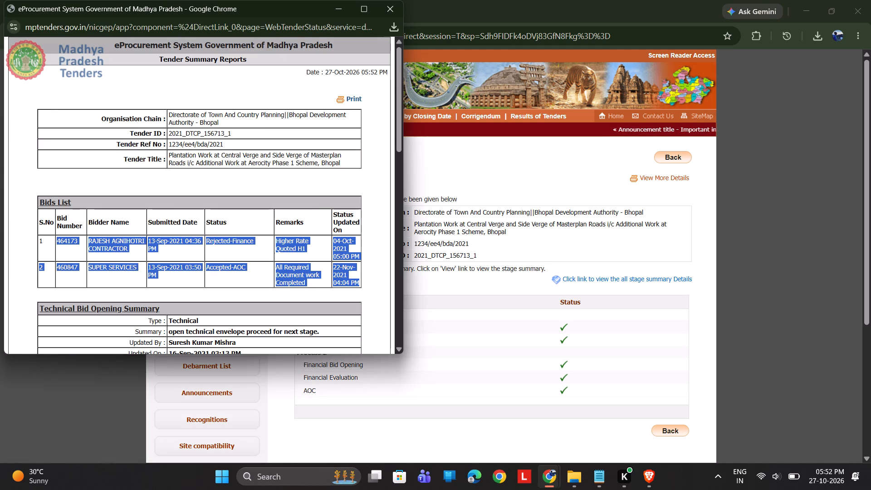
left_click_drag(43, 242, 39, 242)
key("ctrl+c")
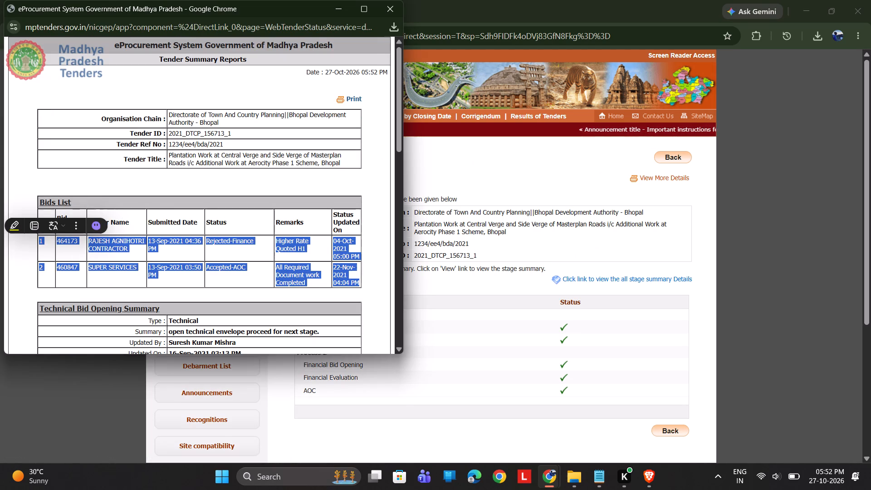
left_click(226, 244)
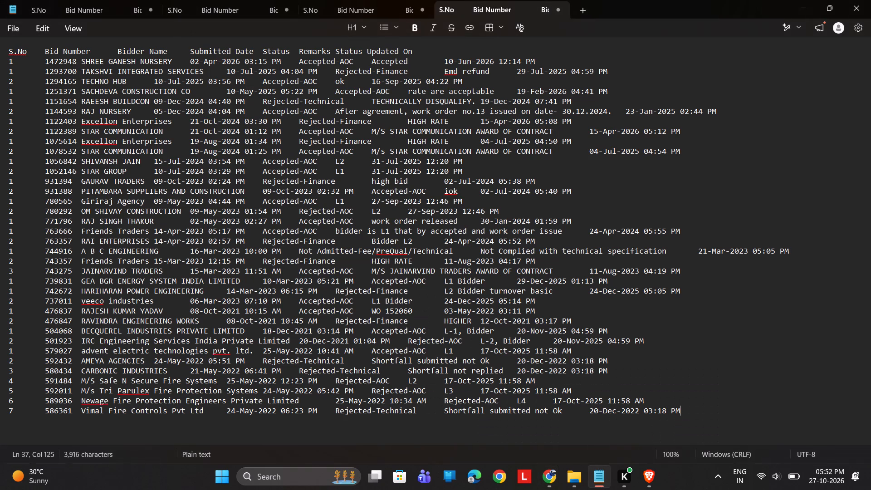
key("Return")
key("ctrl+v")
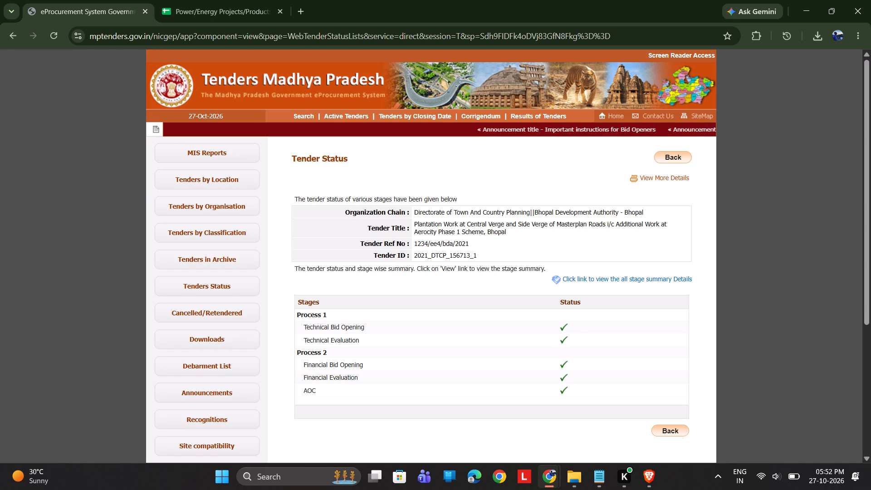
Return to the search results and open the all stage summary of the twentieth tender, 2021_DTCP_148192_1.
left_click(667, 431)
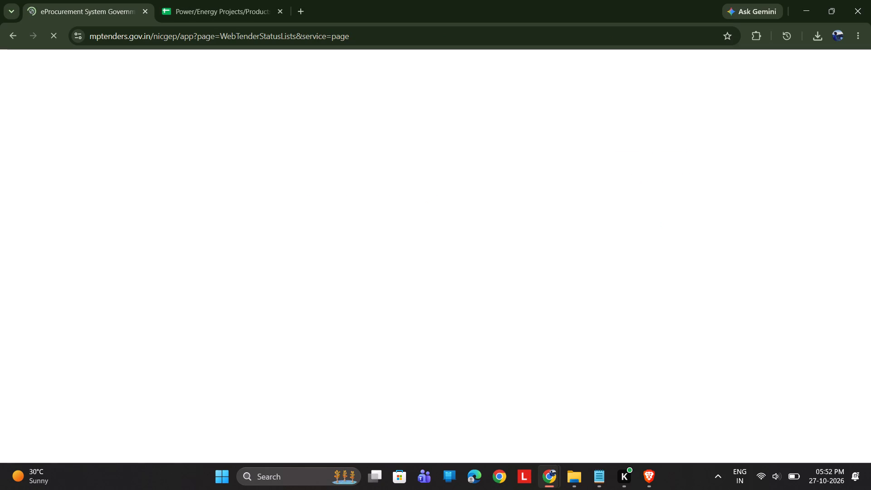
scroll(553, 356, "down", 7)
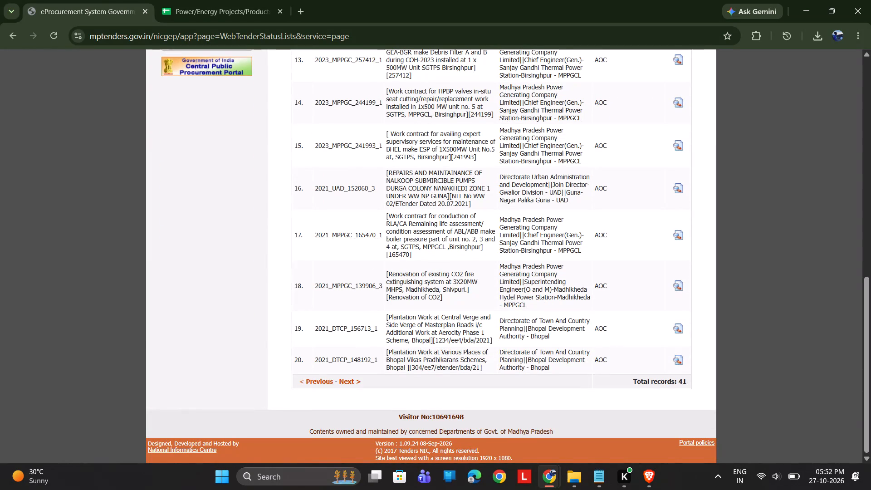
left_click(681, 362)
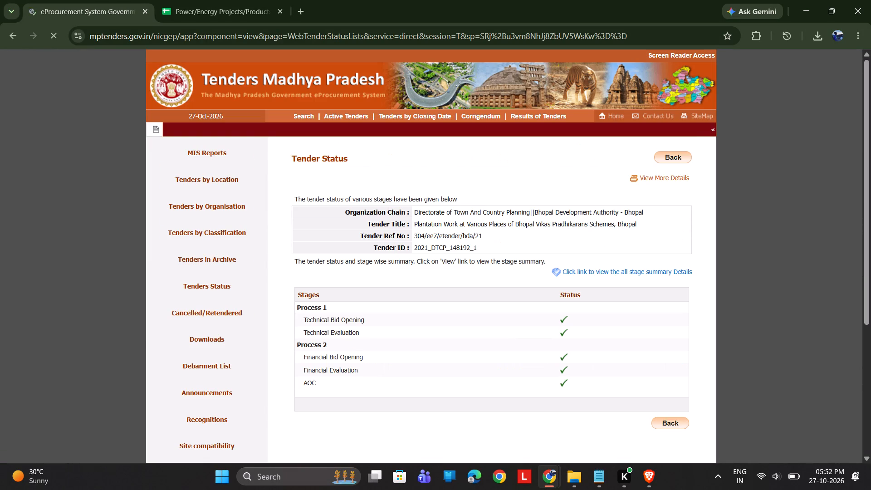
left_click(624, 274)
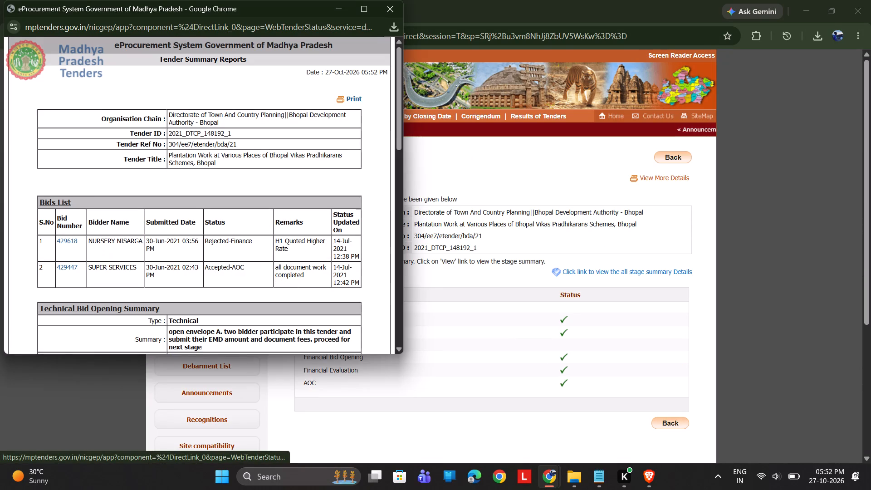
Copy the two bid rows of tender 2021_DTCP_148192_1 without the header and paste them on a new line in the Notepad document.
left_click_drag(359, 283, 38, 244)
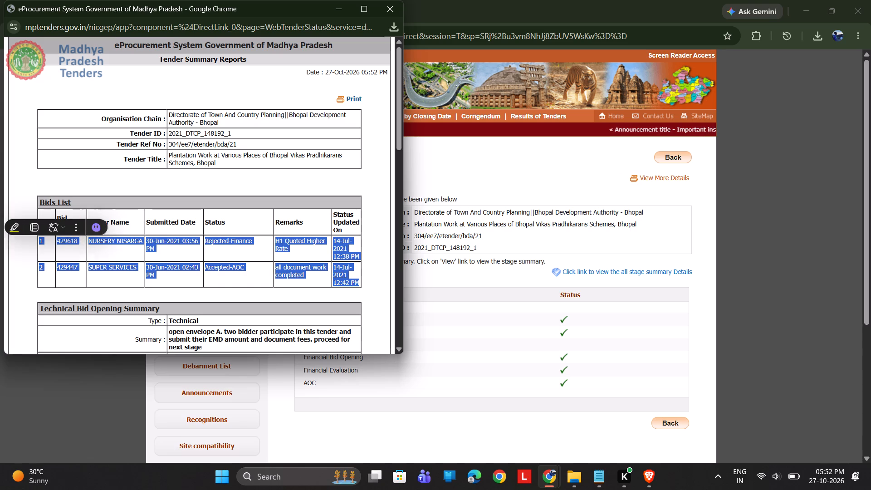
key("ctrl+c")
left_click(220, 253)
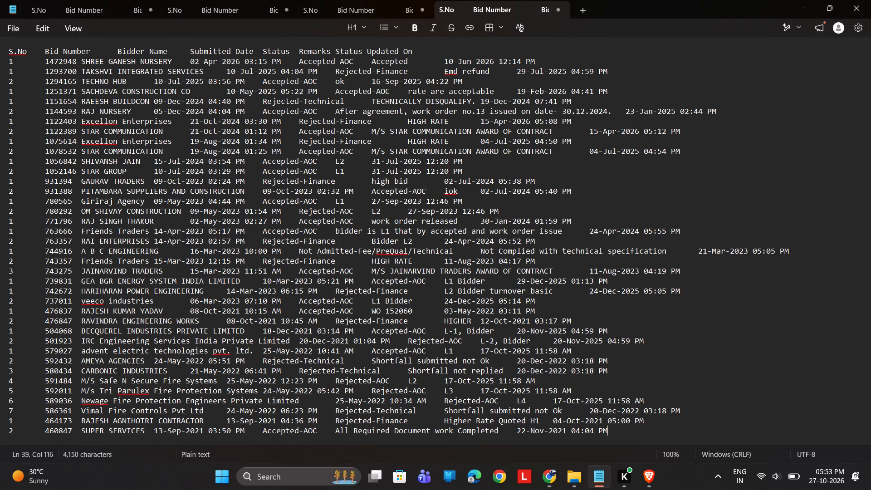
key("Return")
key("ctrl+v")
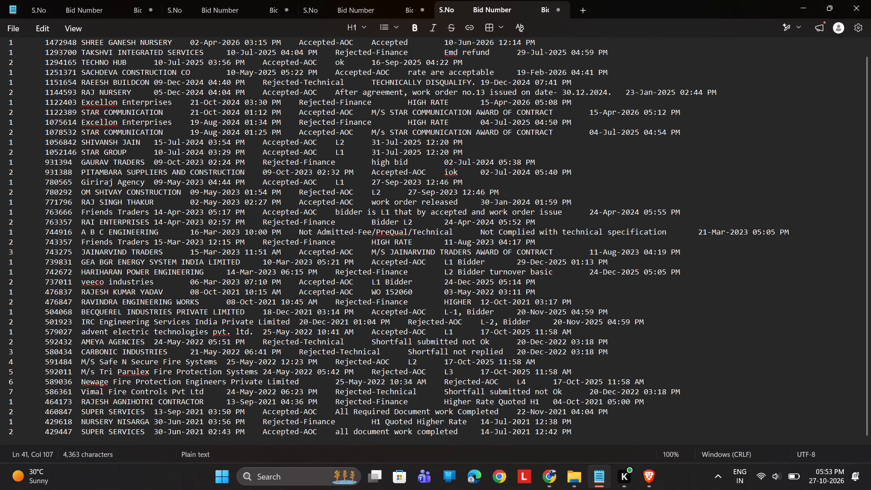
scroll(274, 322, "down", 2)
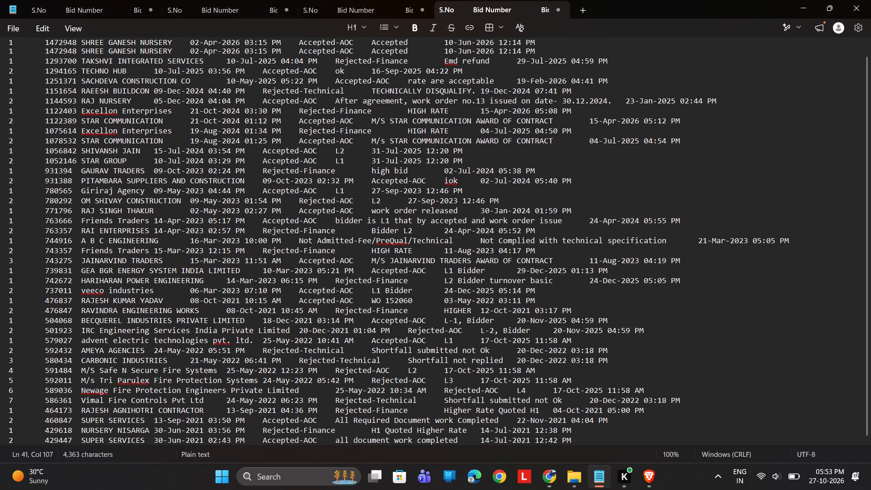
scroll(274, 322, "up", 12)
scroll(274, 322, "down", 8)
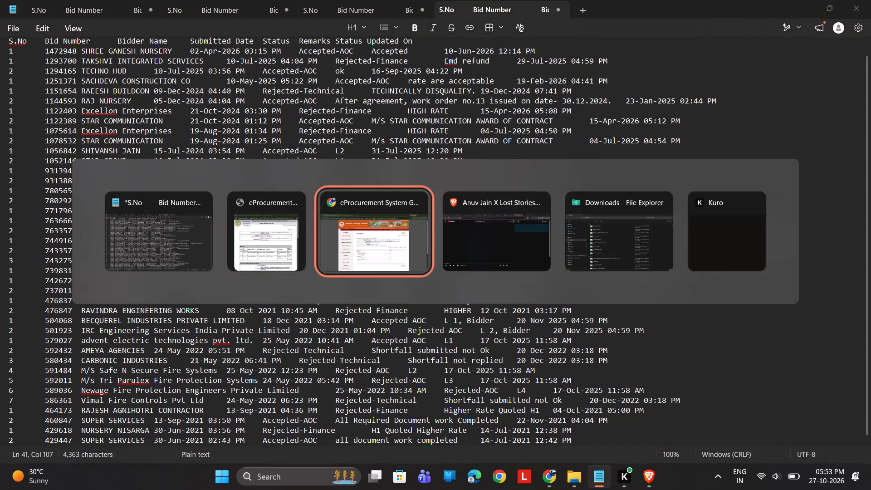
Go to the next page of the search results and open the all stage summary of the twenty-first tender, 2020_UAD_95156_1.
left_click(670, 427)
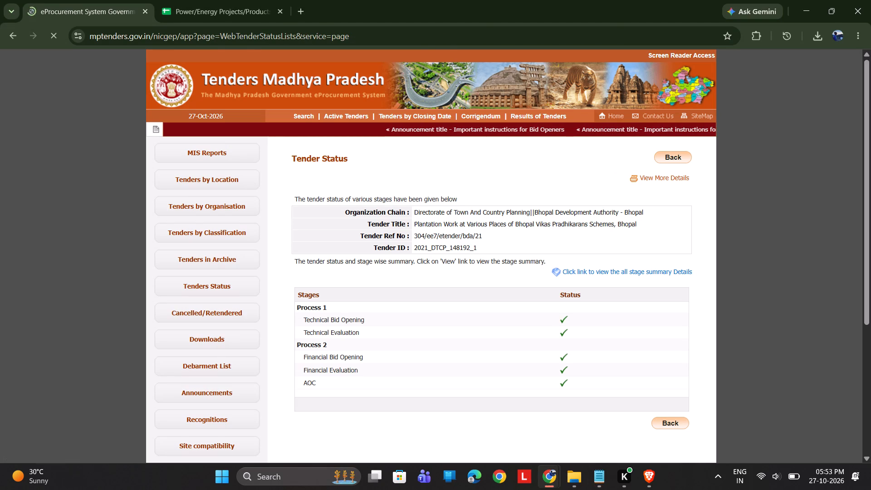
scroll(288, 347, "down", 7)
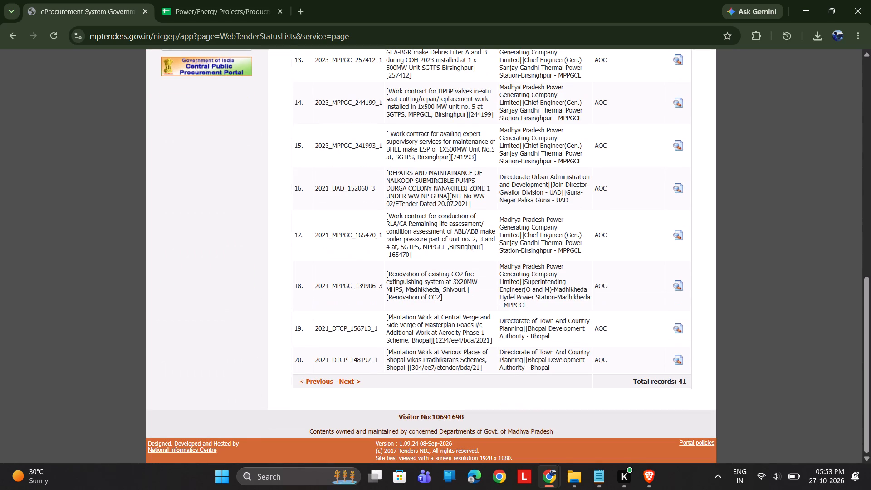
left_click(350, 380)
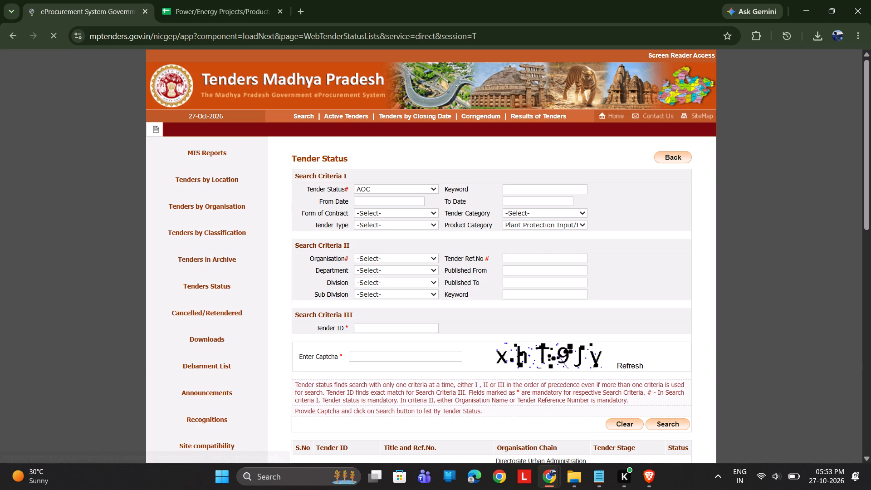
scroll(474, 380, "down", 3)
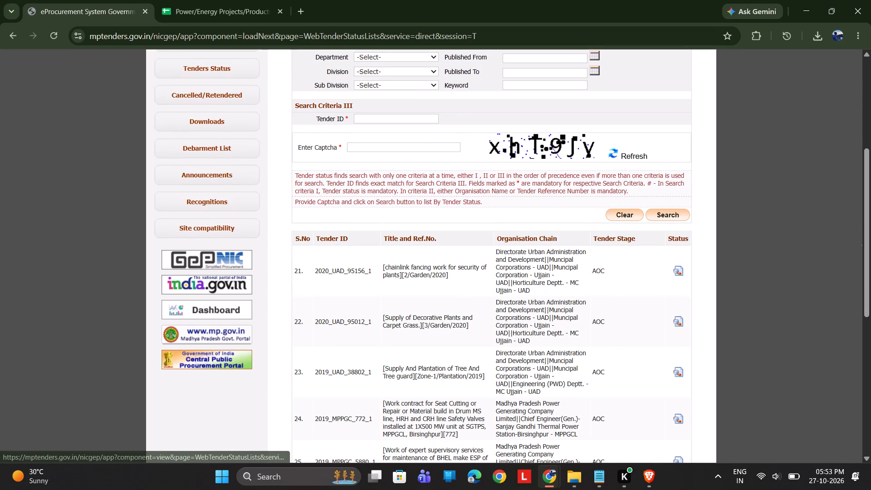
left_click(679, 274)
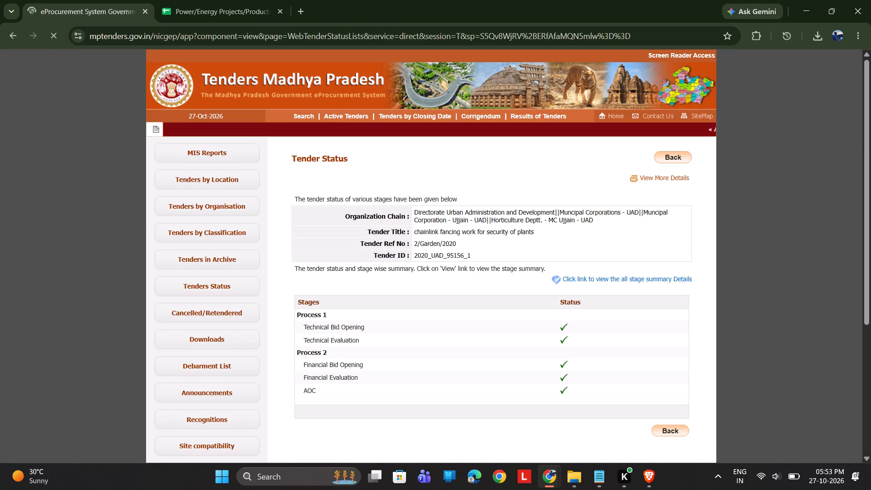
left_click(603, 277)
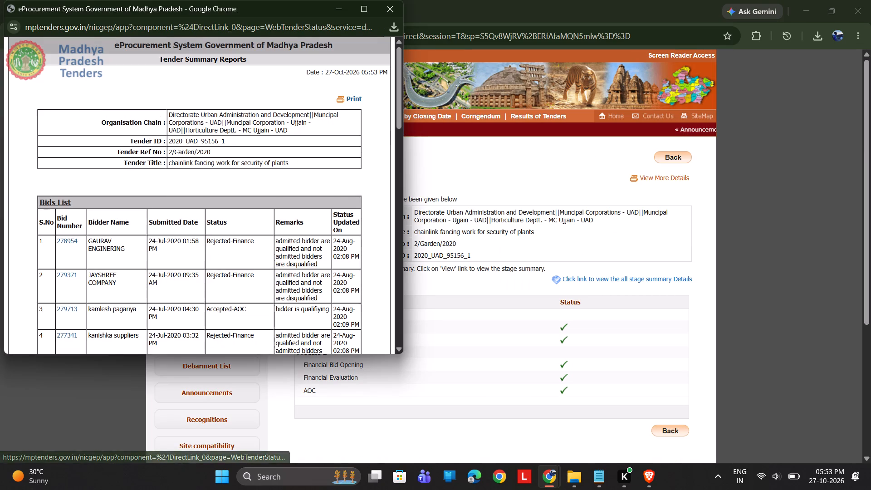
Copy the eight bid rows of tender 2020_UAD_95156_1 without the header and paste them on a new line in the Notepad document.
scroll(316, 305, "down", 6)
scroll(316, 305, "up", 1)
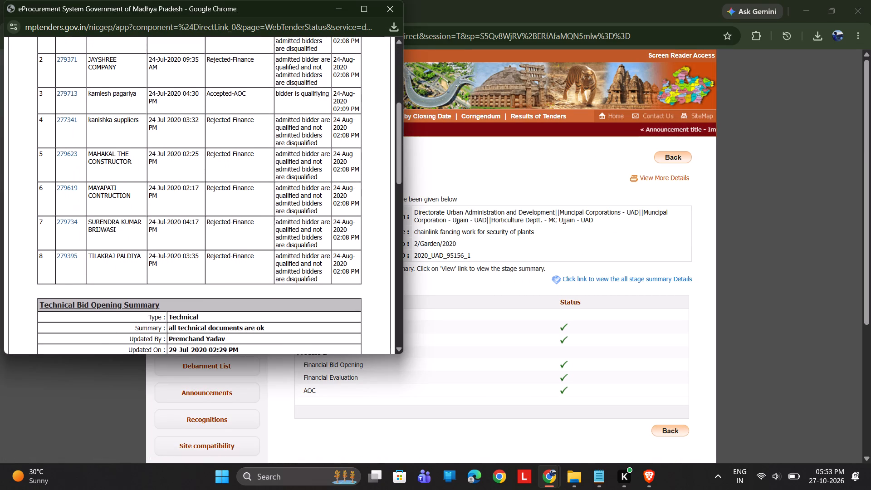
left_click_drag(357, 270, 106, 96)
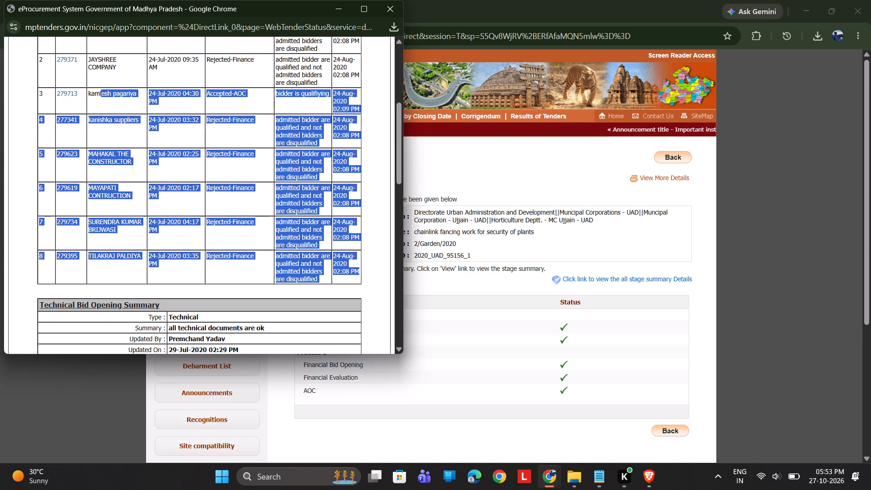
left_click_drag(106, 96, 37, 237)
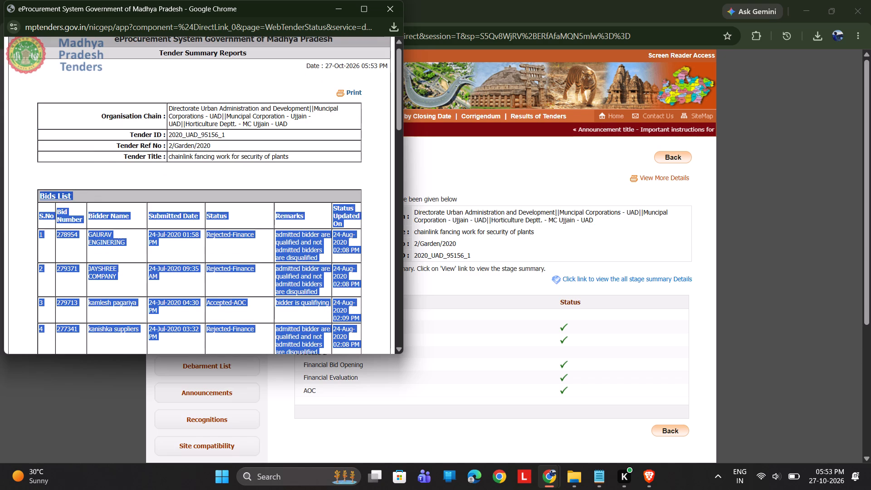
left_click_drag(37, 237, 40, 248)
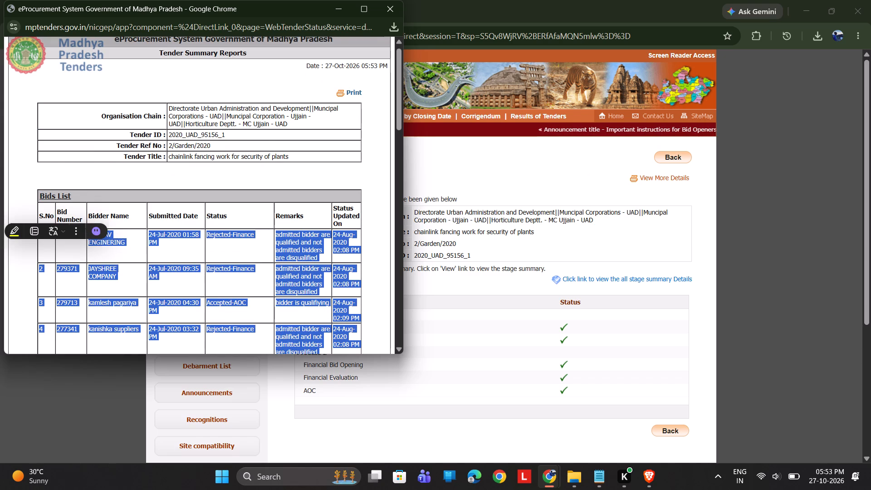
key("ctrl+c")
left_click(163, 256)
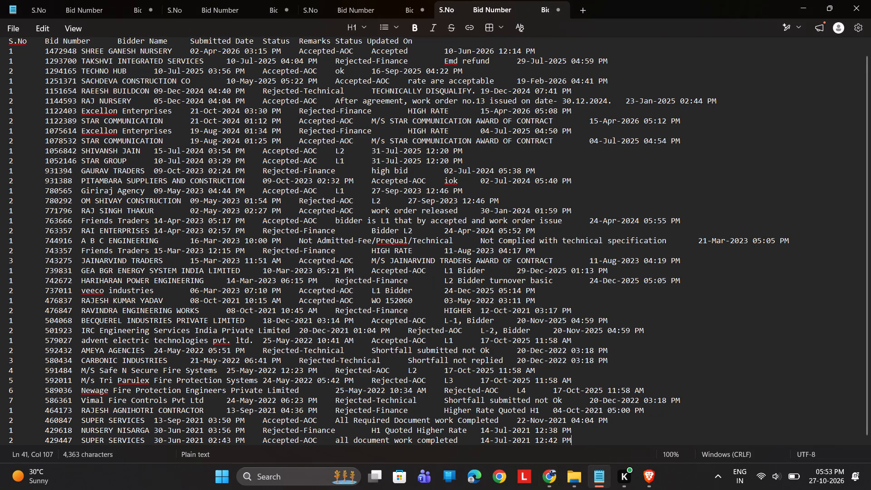
key("Return")
key("ctrl+v")
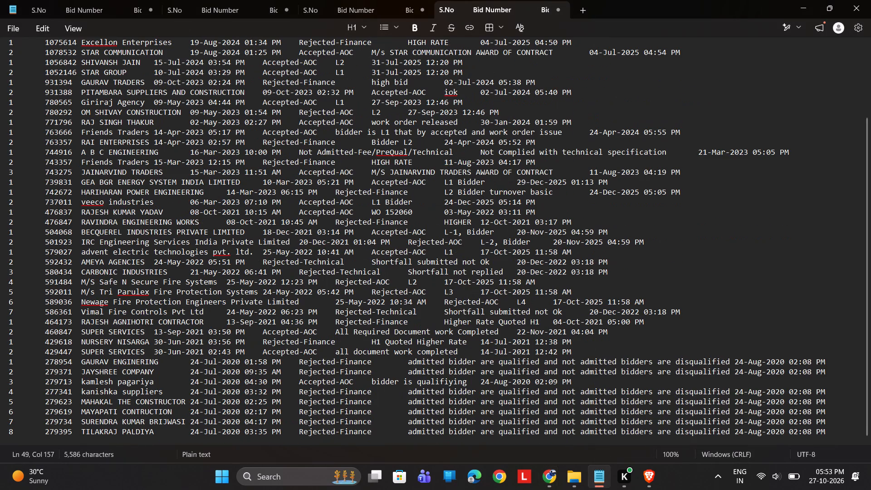
scroll(292, 249, "up", 9)
scroll(292, 249, "down", 8)
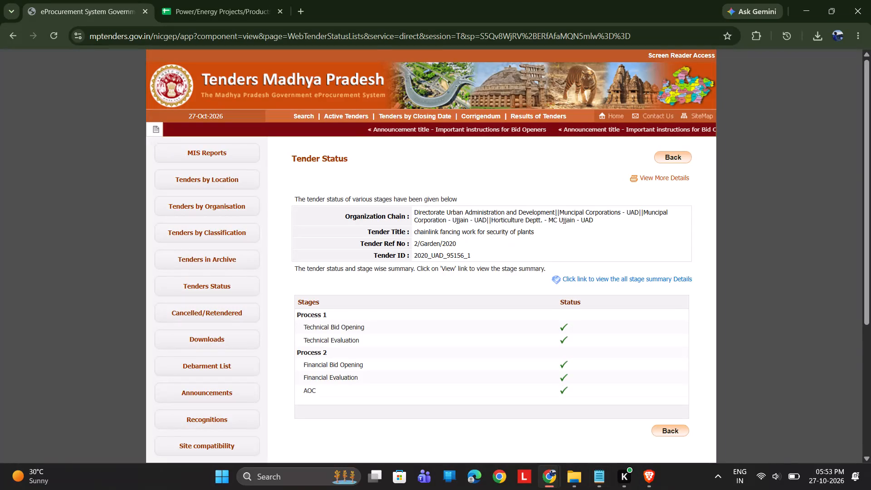
Return to the search results and open the all stage summary of the twenty-second tender, 2020_UAD_95012_1.
scroll(597, 390, "down", 7)
scroll(597, 390, "up", 2)
left_click(675, 382)
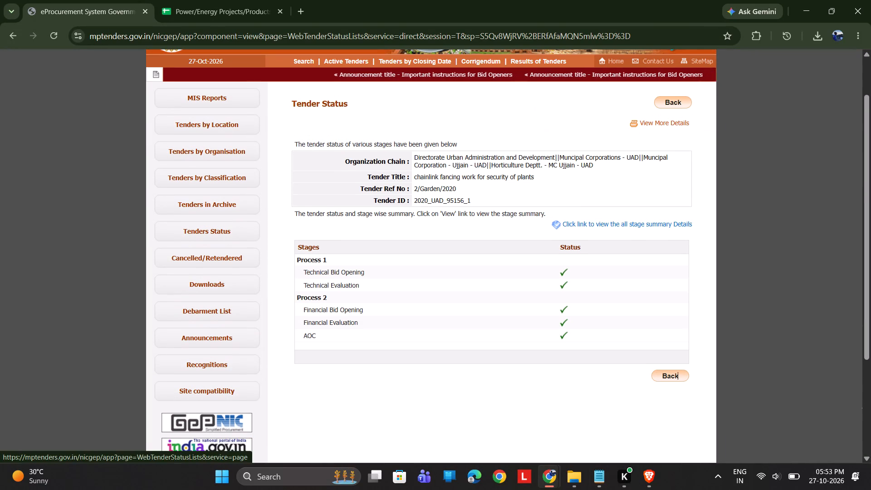
left_click(672, 377)
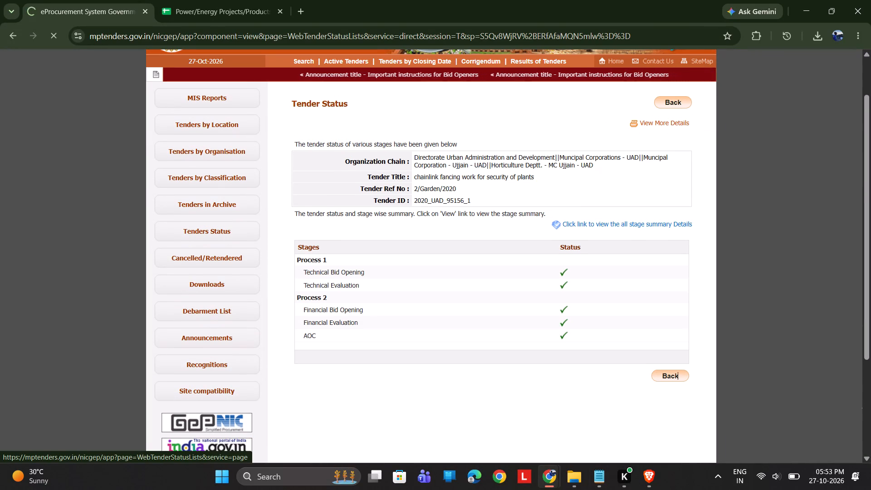
scroll(596, 404, "down", 5)
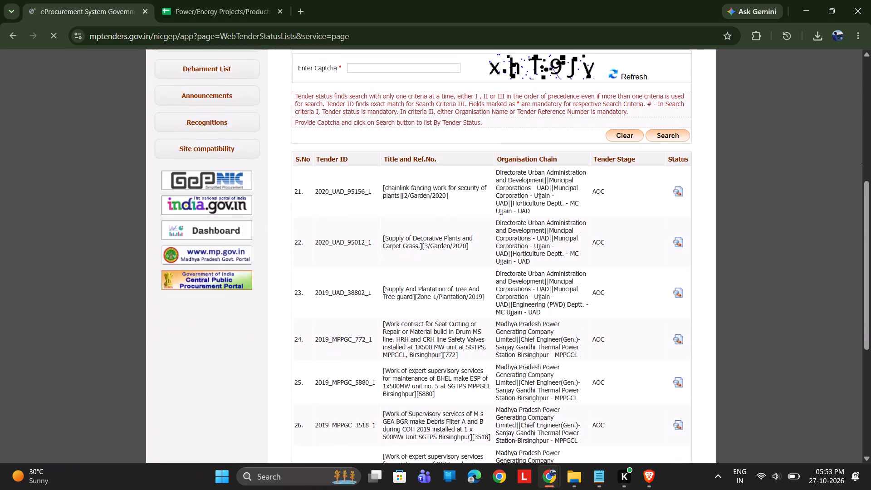
scroll(596, 404, "up", 1)
left_click(675, 259)
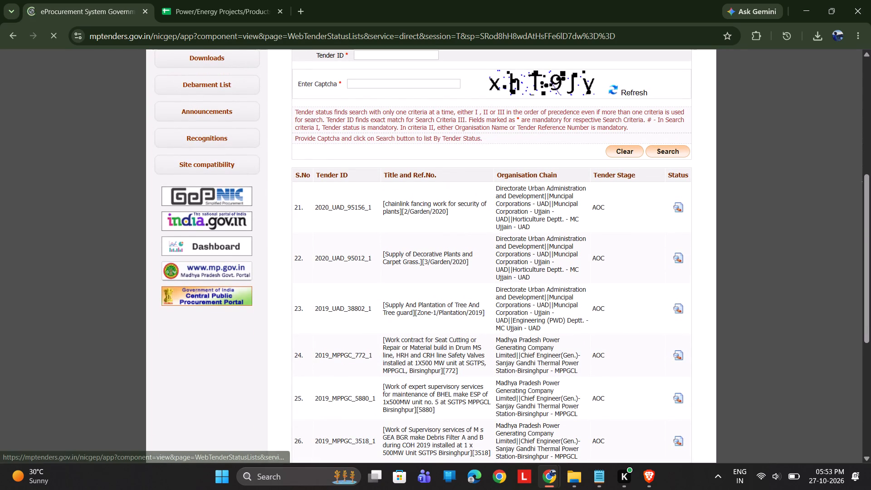
left_click(608, 278)
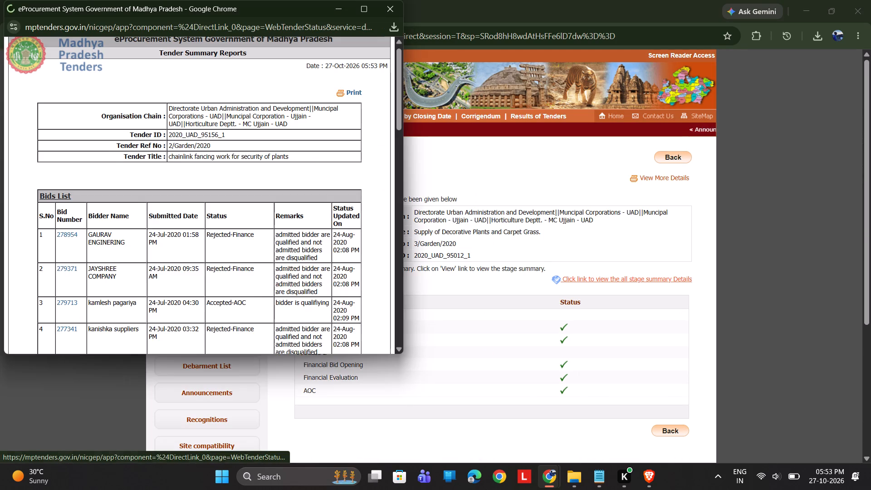
Copy the five bid rows of tender 2020_UAD_95012_1 without the header for the Notepad document.
scroll(302, 276, "down", 1)
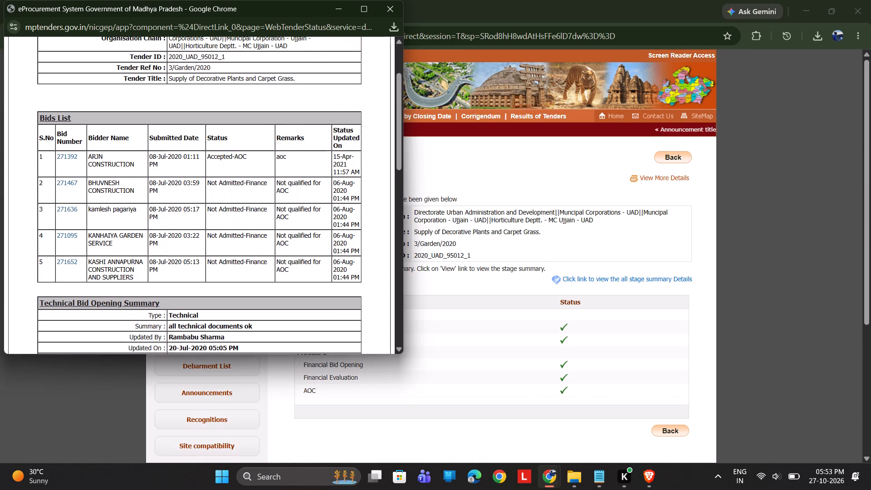
left_click_drag(359, 278, 35, 177)
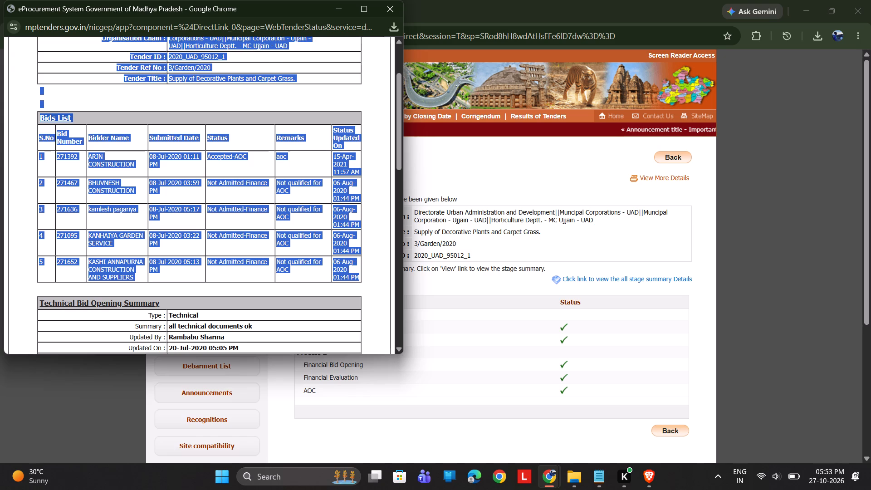
left_click_drag(35, 177, 40, 162)
key("ctrl+c")
left_click(200, 184)
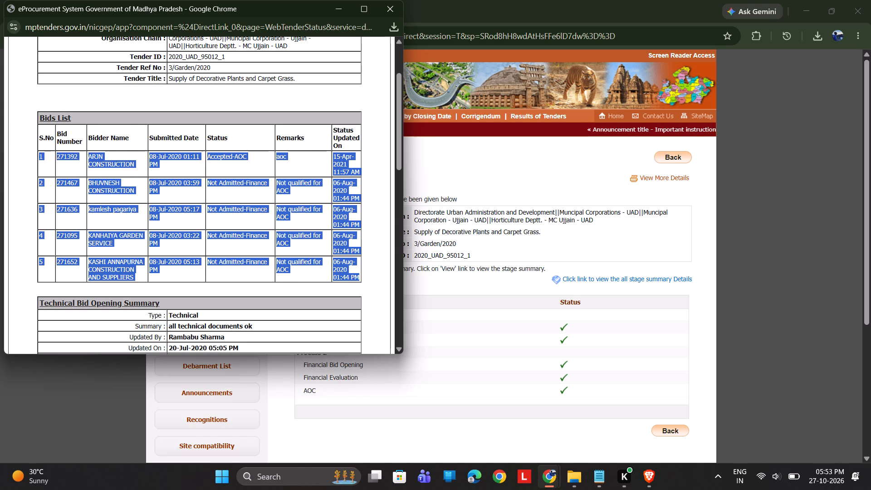
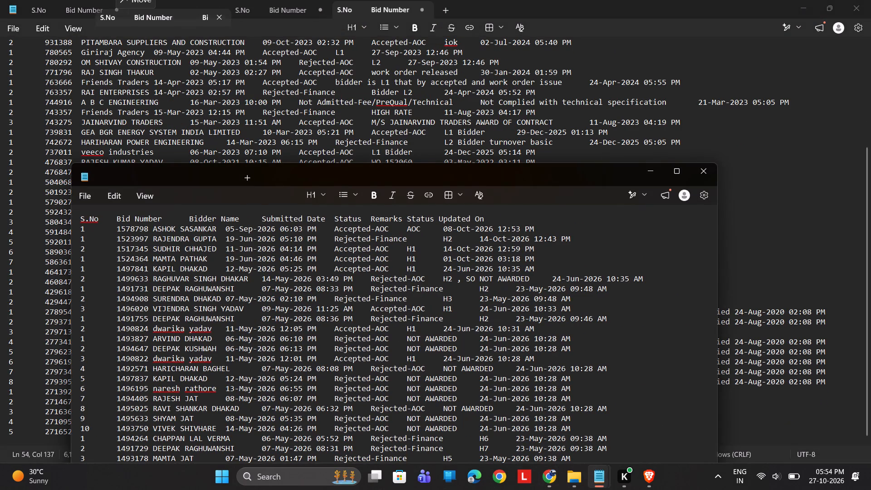
Merge the detached Notepad document back into the main Notepad window as a tab.
left_click_drag(136, 13, 136, 12)
Review the open Notepad documents and check the last collected rows against the bids list of tender 2020_UAD_95012_1.
scroll(313, 202, "up", 6)
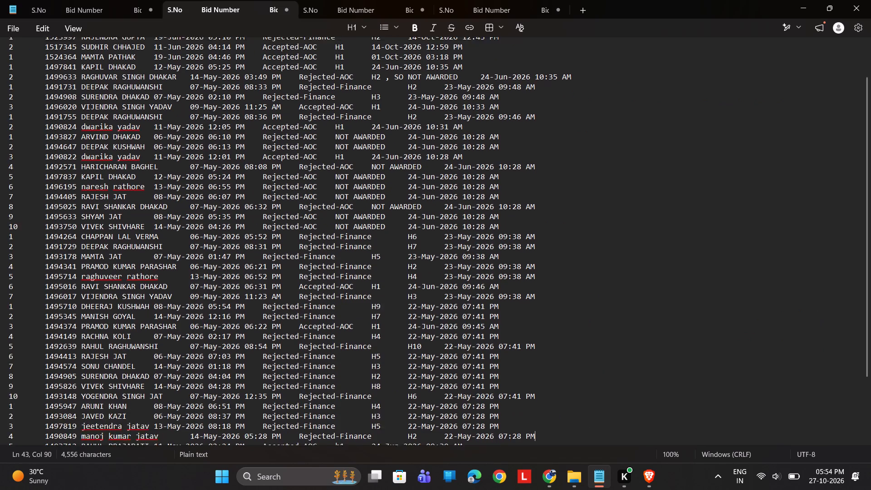
scroll(313, 202, "up", 7)
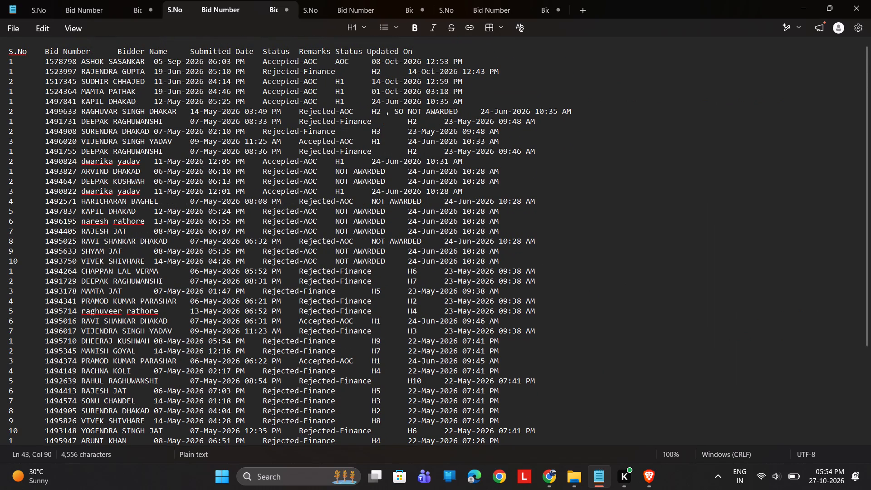
left_click(509, 0)
left_click(509, 0)
left_click(338, 0)
left_click(338, 11)
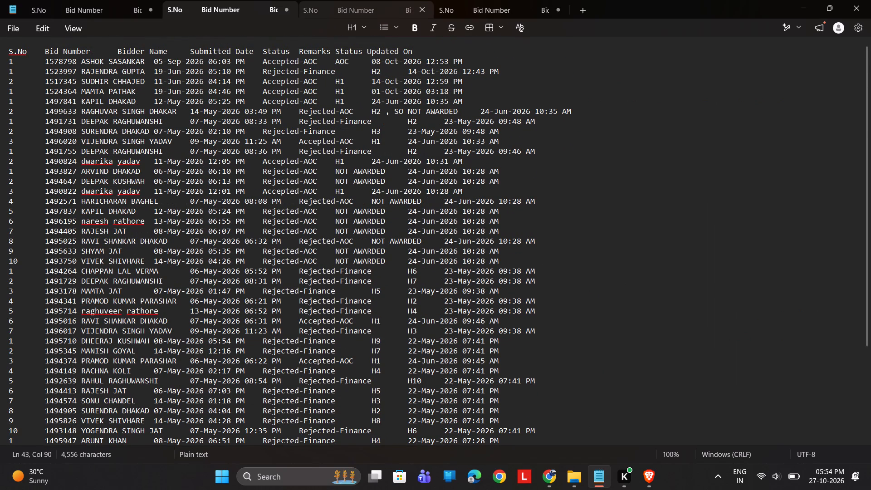
left_click(491, 11)
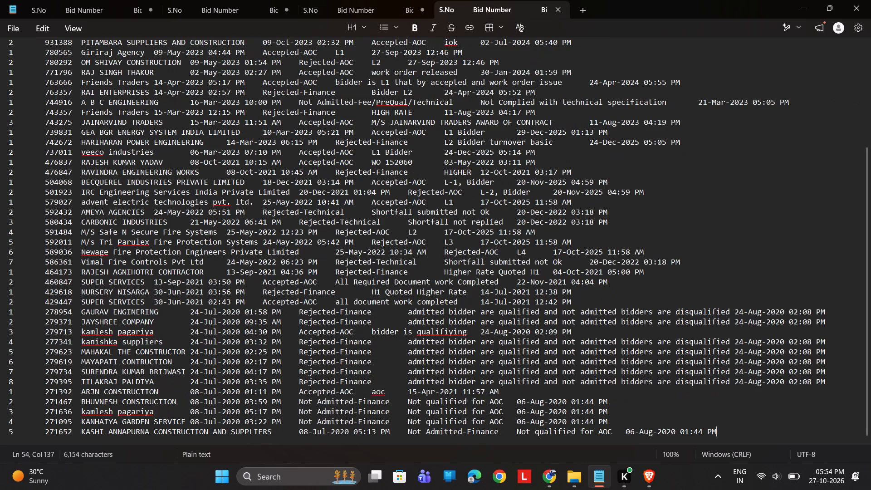
scroll(478, 268, "down", 6)
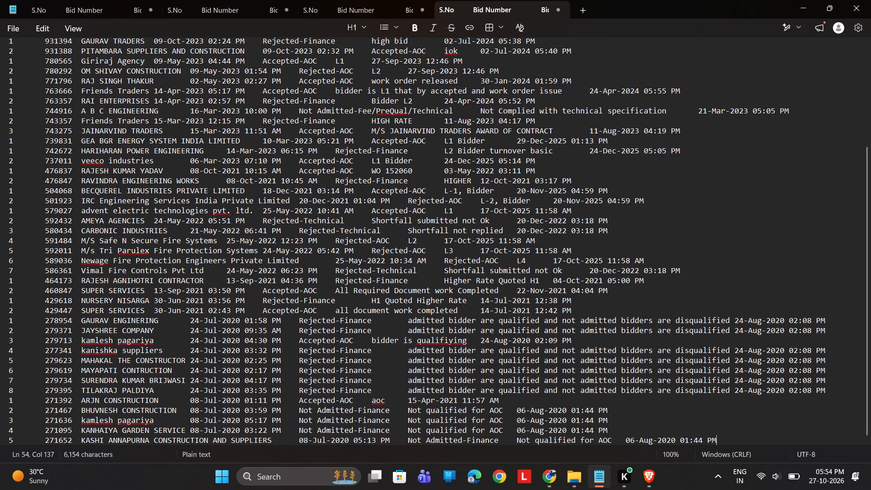
scroll(511, 377, "right", 1)
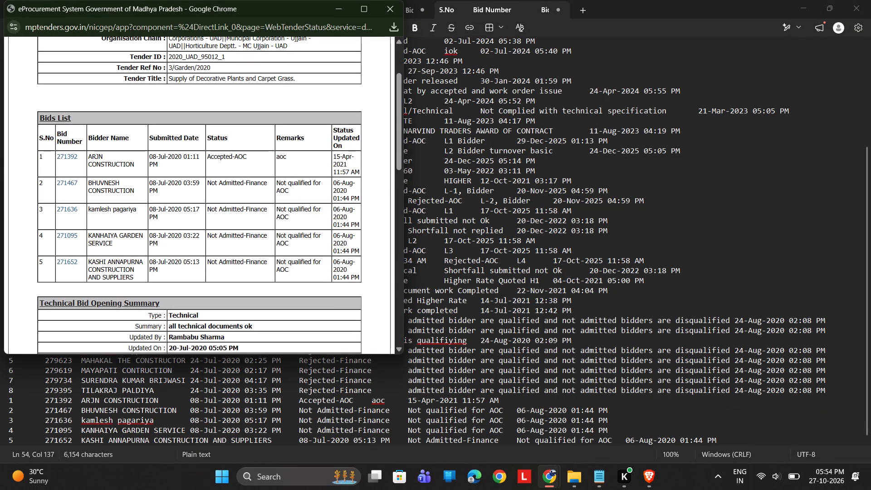
scroll(632, 351, "down", 3)
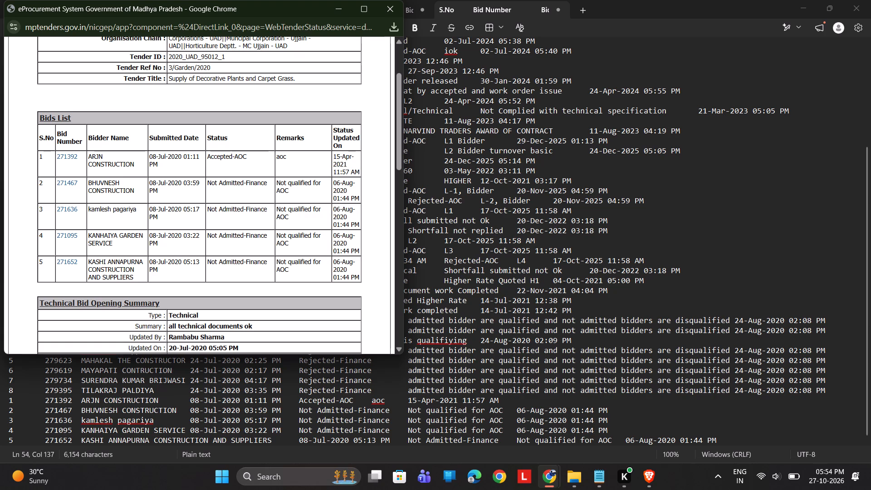
Copy all collected Plant Protection bid rows, including the header, from the Notepad document.
left_click(754, 309)
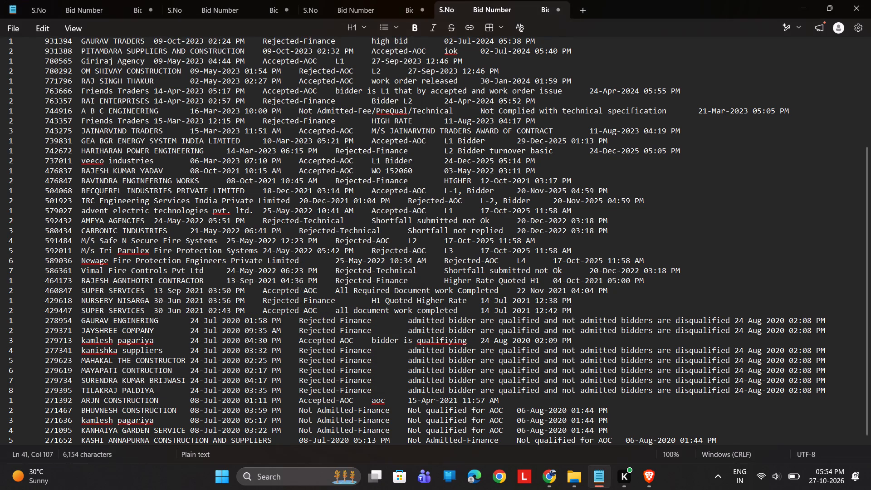
scroll(511, 315, "up", 17)
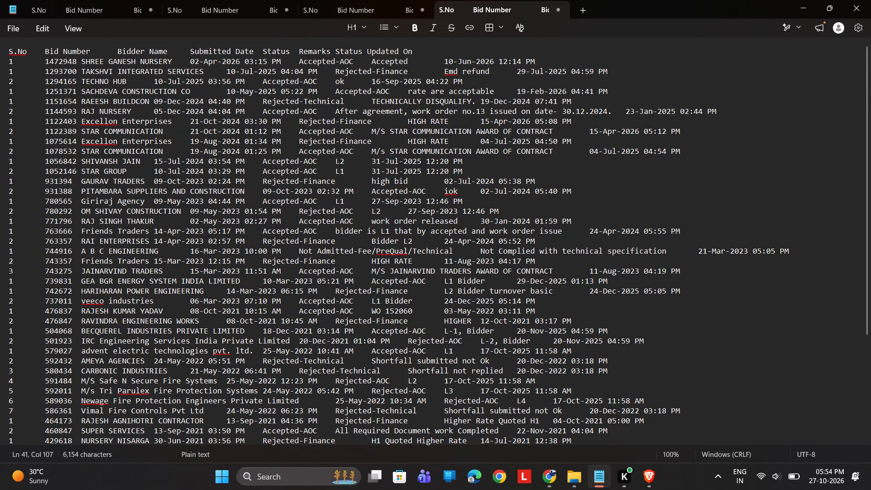
left_click_drag(10, 50, 249, 489)
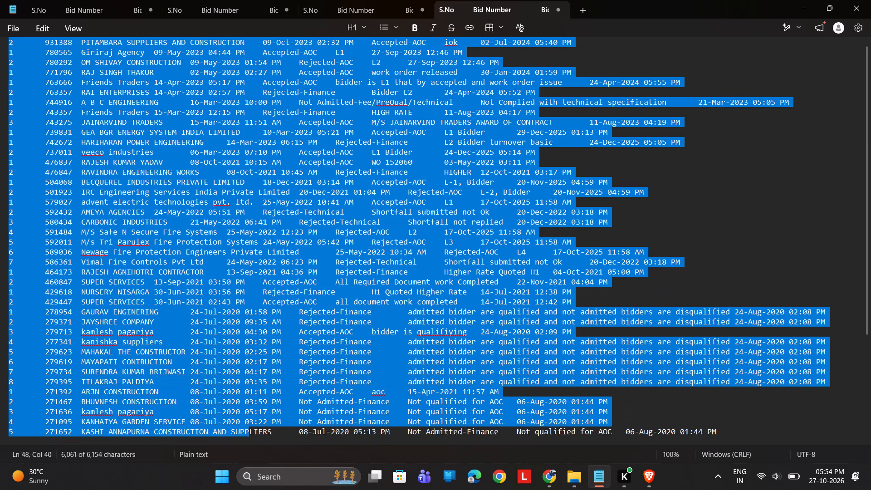
left_click_drag(249, 489, 700, 416)
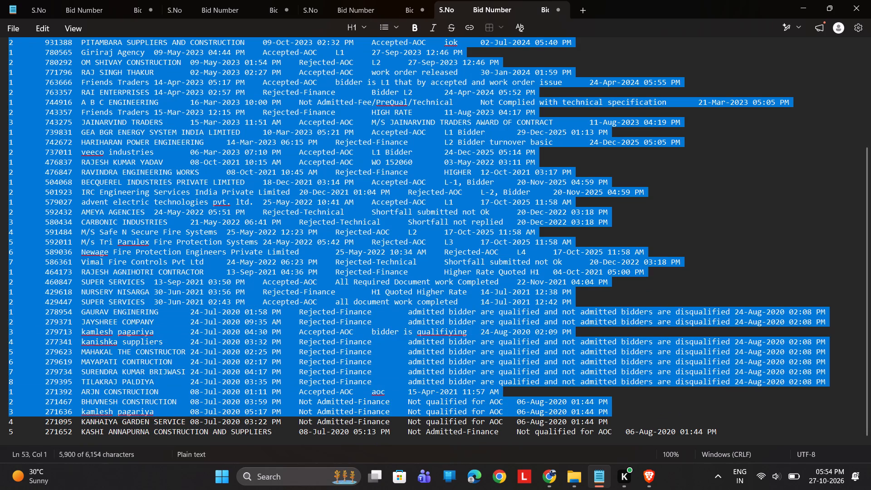
left_click_drag(700, 416, 731, 439)
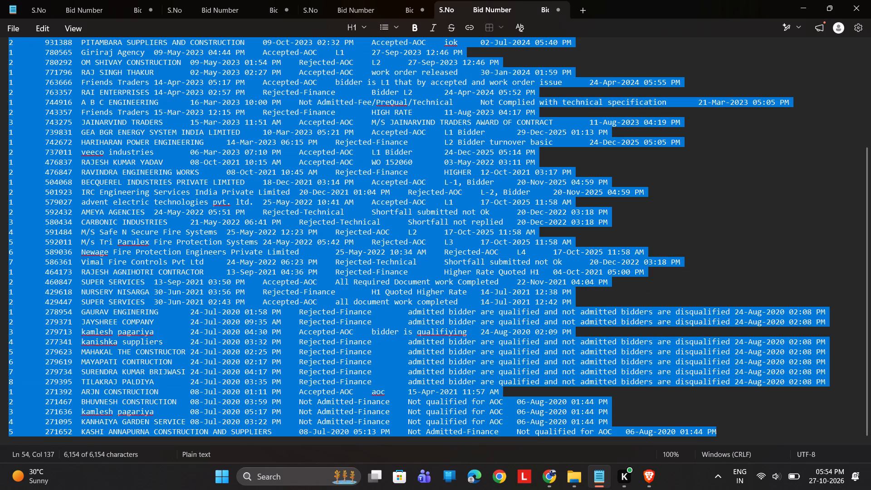
key("ctrl+c")
left_click(720, 328)
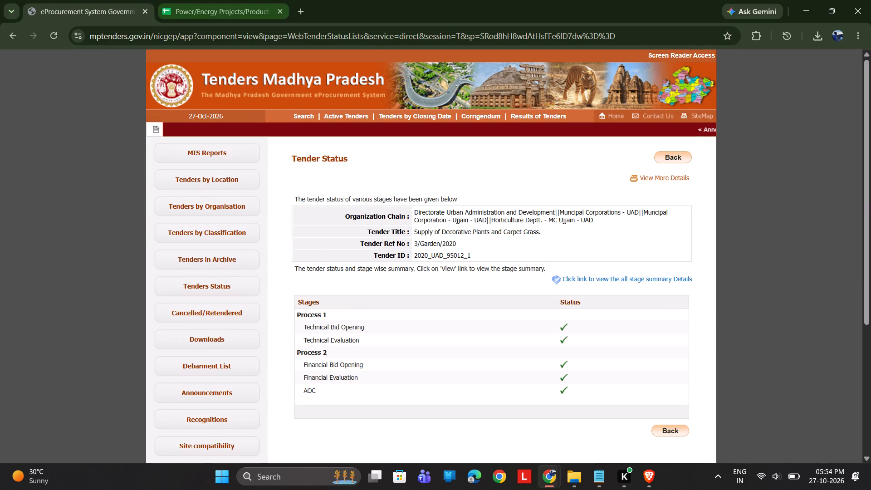
Switch to the Power/Energy Projects/Products spreadsheet and clear the old bid data in A1:F51.
left_click(199, 0)
scroll(317, 330, "down", 5)
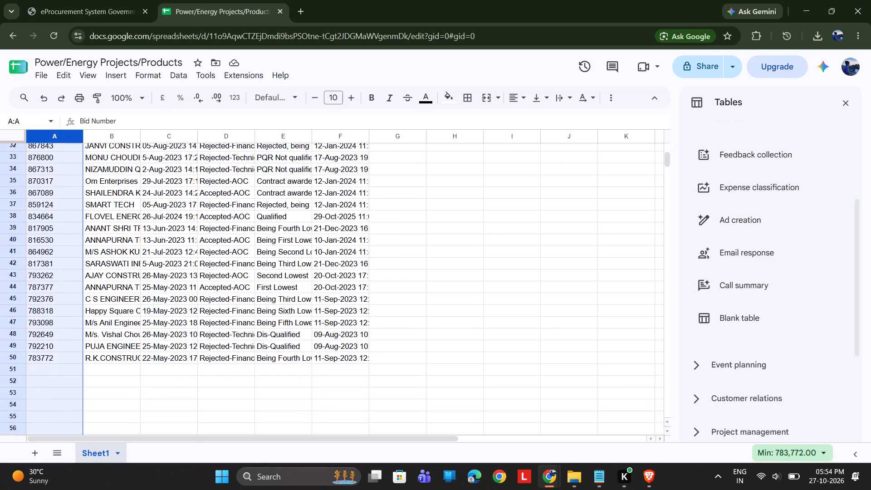
scroll(317, 330, "down", 1)
left_click_drag(369, 343, 102, 94)
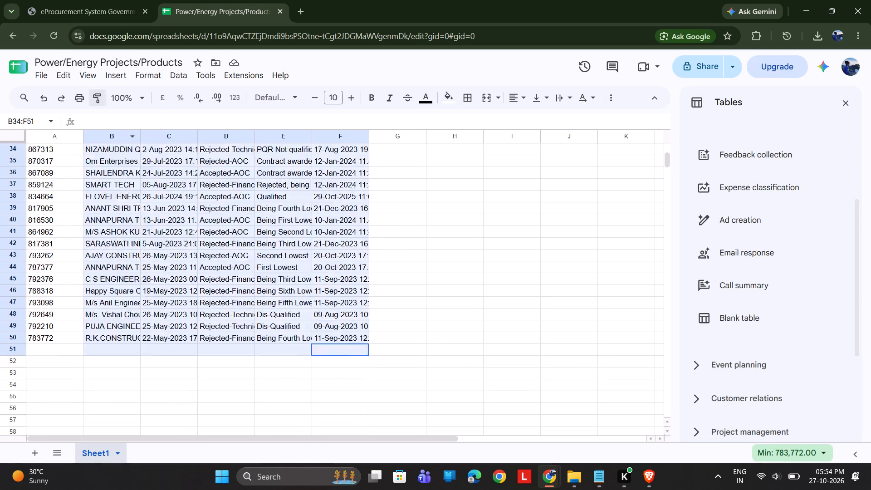
left_click_drag(102, 94, 41, 137)
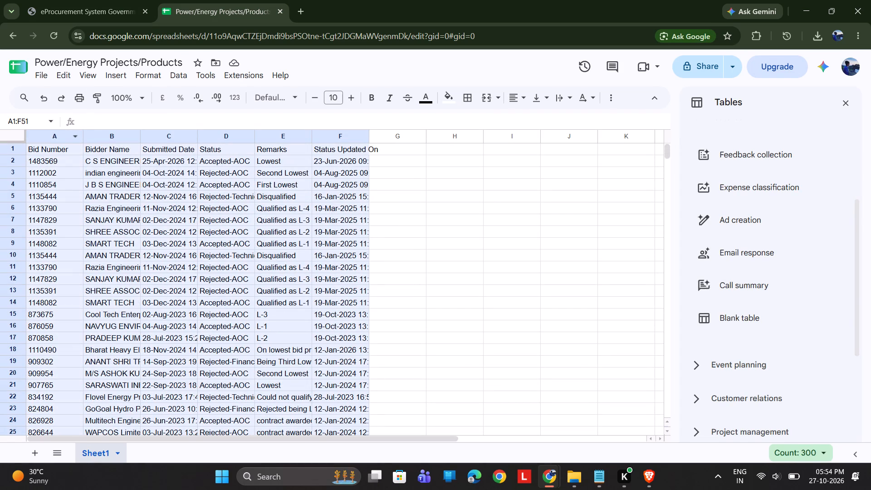
left_click_drag(41, 137, 33, 144)
key("BackSpace")
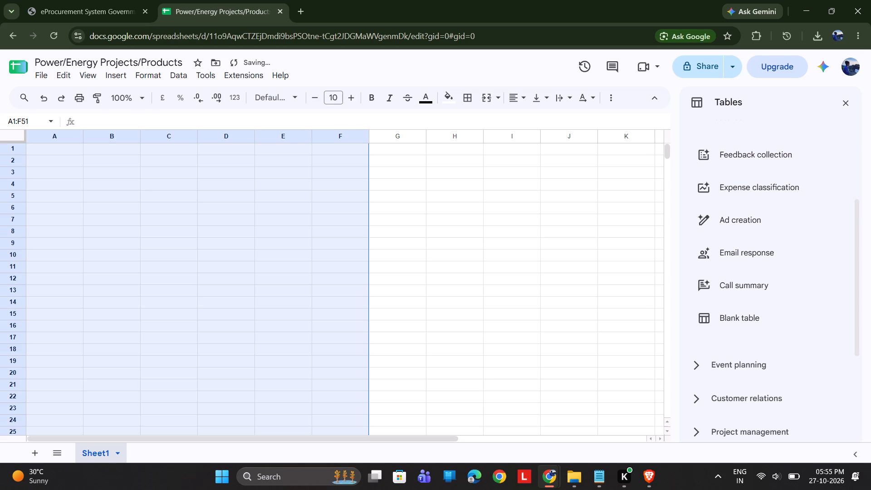
Paste the copied bid rows into the empty sheet starting at cell A1 and left-align them.
left_click(44, 144)
left_click(52, 147)
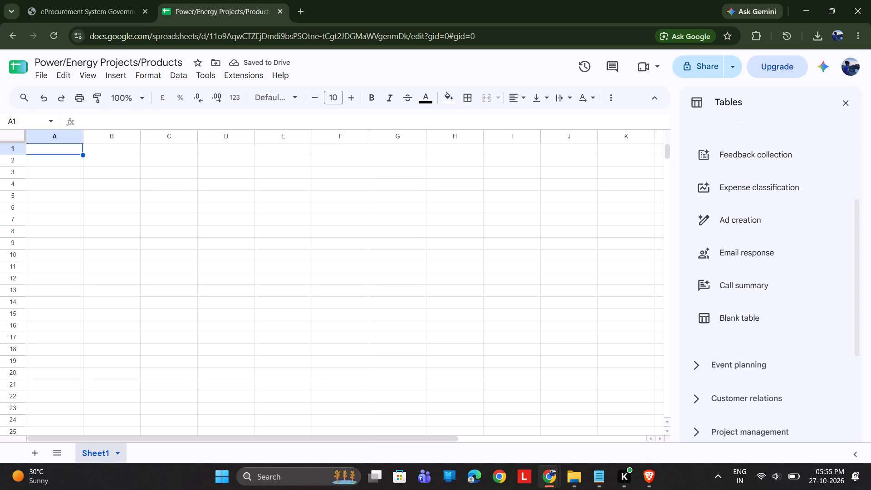
key("ctrl+v")
scroll(279, 300, "down", 2)
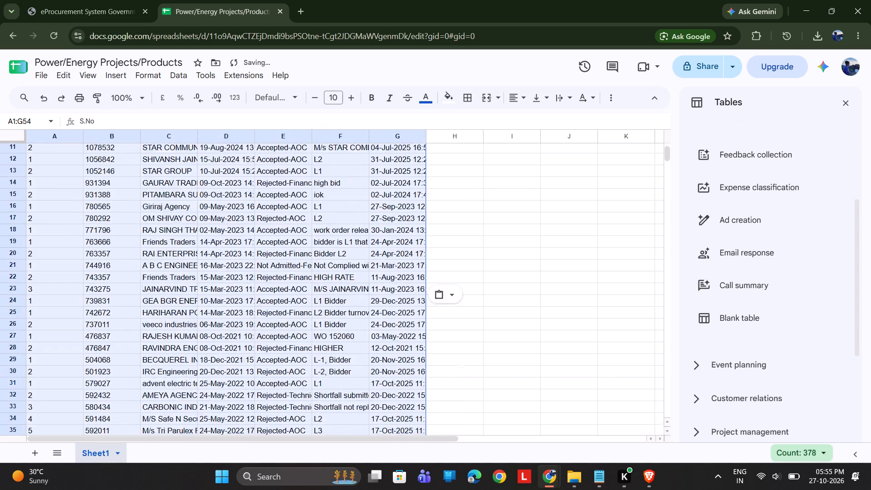
scroll(279, 300, "down", 2)
scroll(279, 300, "up", 3)
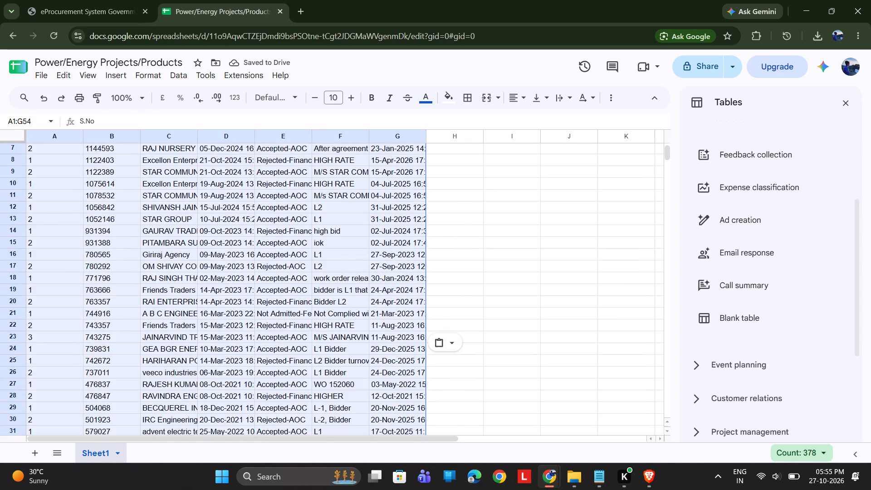
left_click(516, 98)
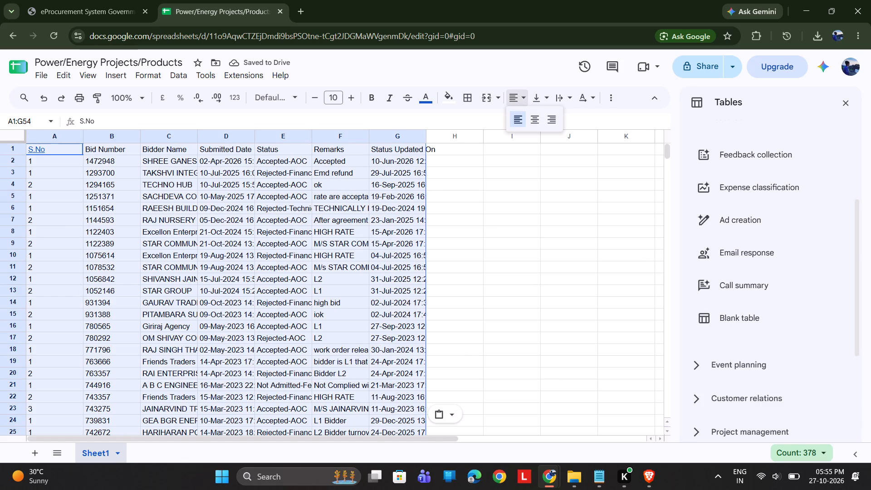
left_click(515, 111)
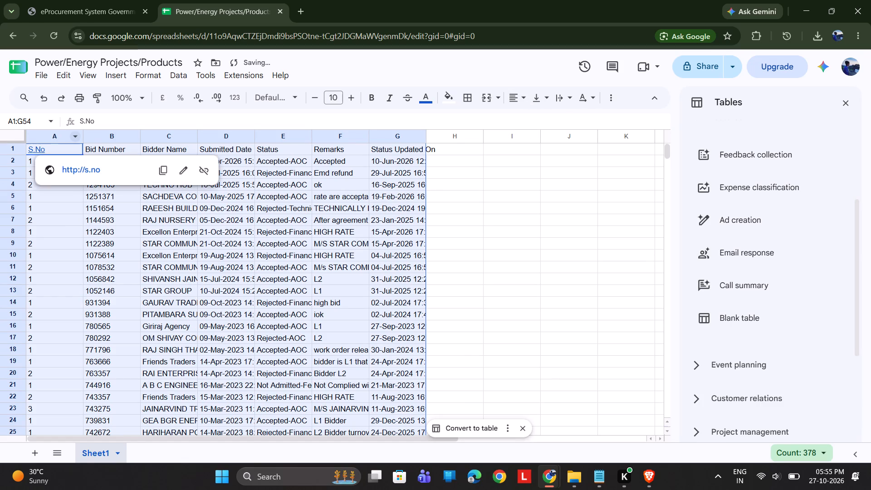
Delete the S.No column from the pasted bid data.
left_click(77, 136)
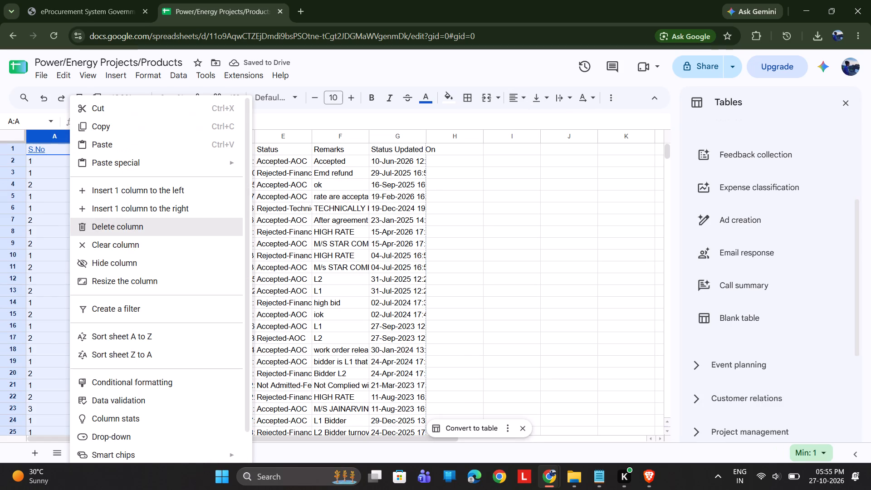
left_click(156, 225)
scroll(303, 299, "up", 1)
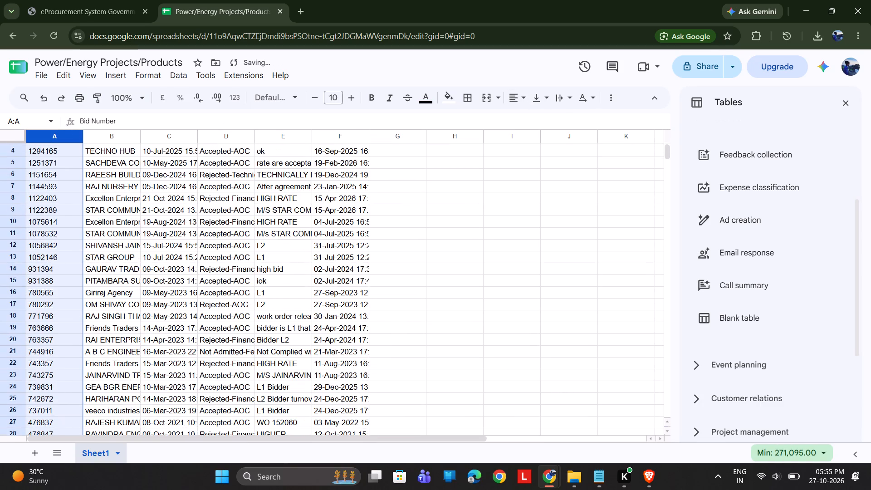
scroll(303, 299, "up", 1)
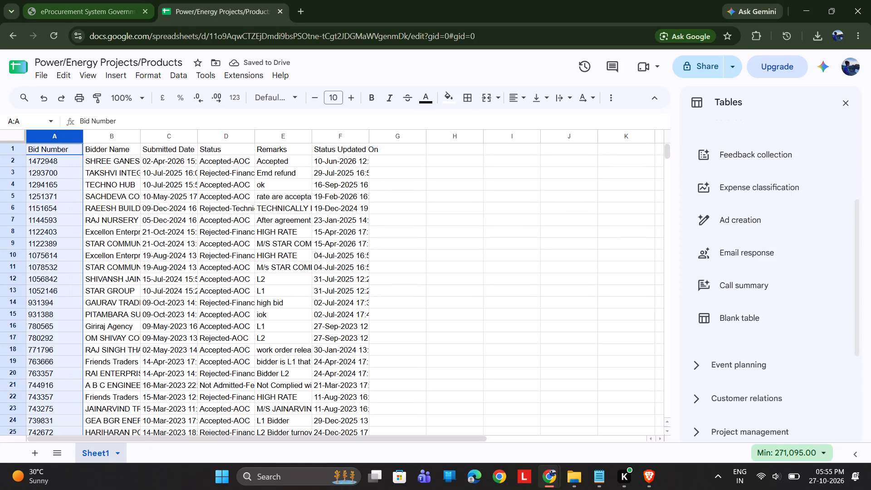
Return to the portal's tender status search page and copy the selected product category name, Plant Protection Input/Equipment Works.
left_click(34, 0)
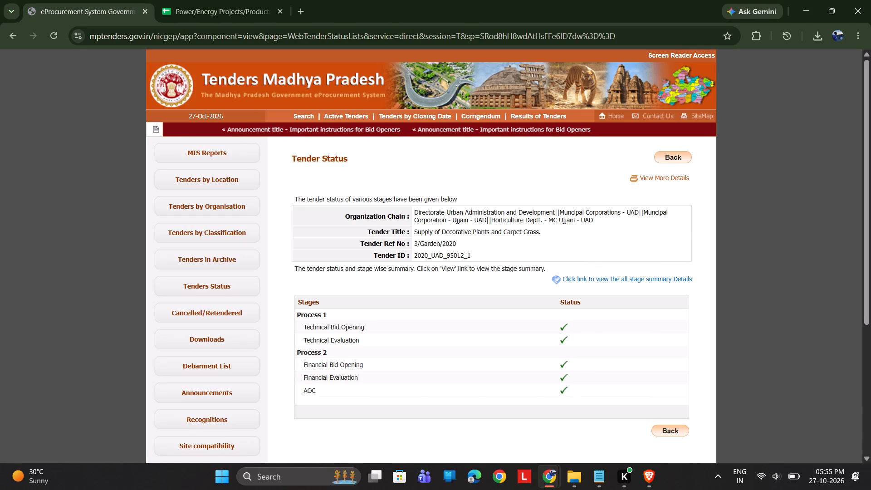
left_click(675, 429)
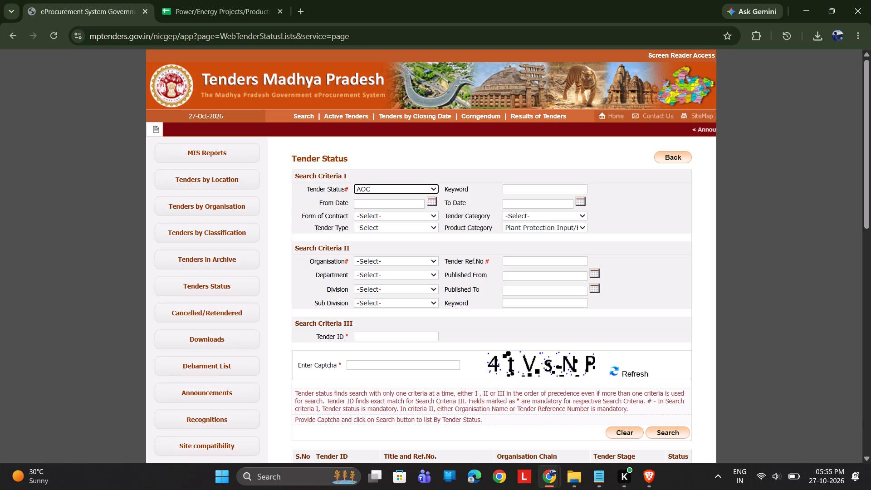
left_click_drag(589, 225, 499, 226)
key("ctrl+c")
left_click(648, 207)
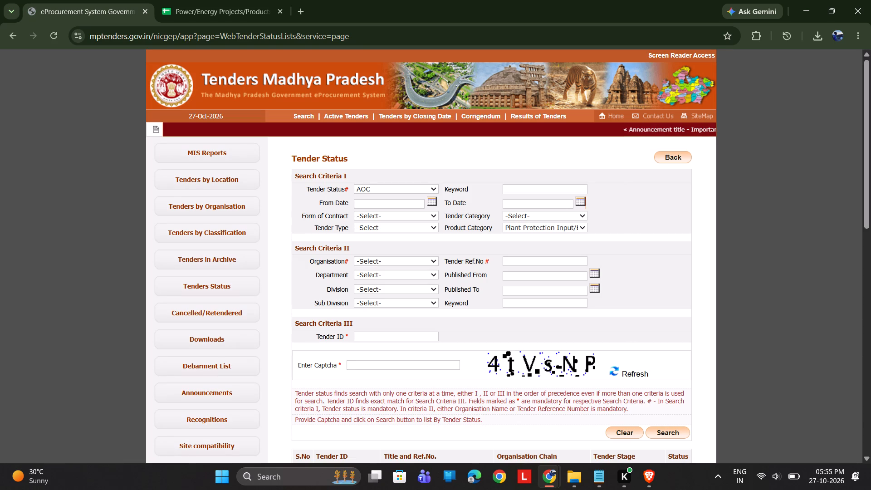
Rename the spreadsheet as Plant Protection Input/Equipment Works, without leading spaces.
left_click(165, 0)
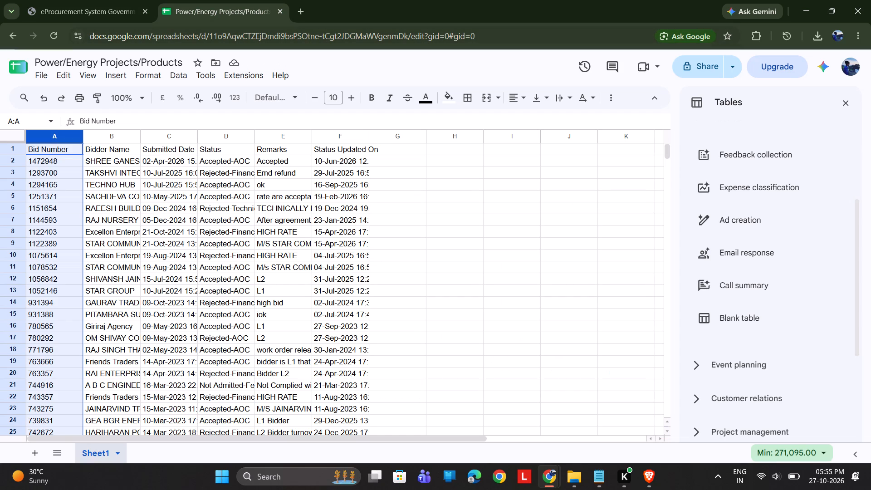
left_click_drag(181, 62, 25, 56)
key("ctrl+v")
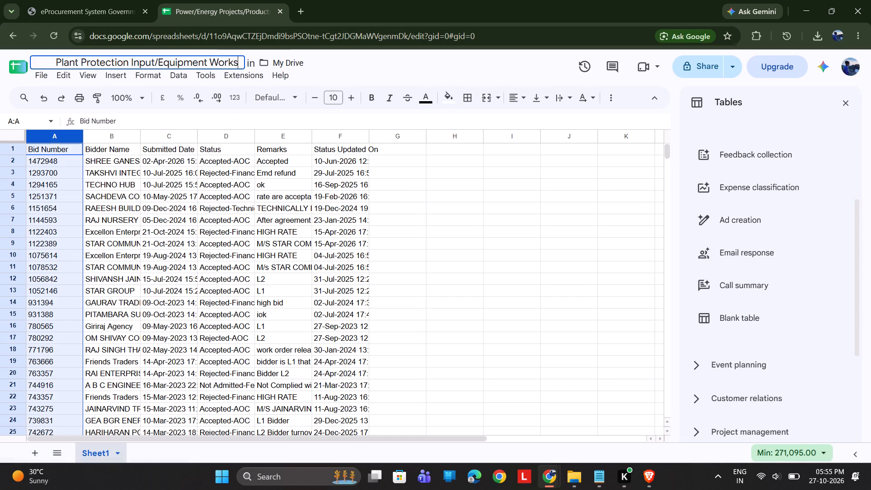
left_click(56, 61)
key("BackSpace")
key("BackSpace")
key("BackSpace")
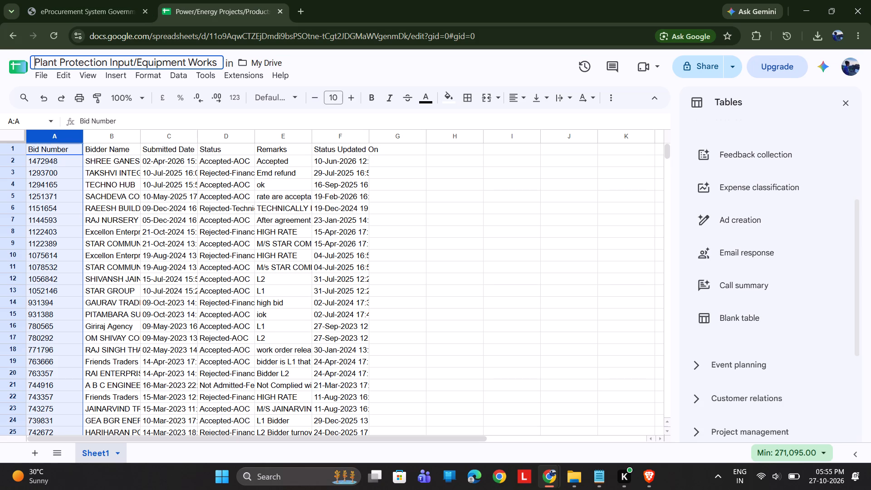
Download the Plant Protection Input/Equipment Works spreadsheet as a Microsoft Excel (.xlsx) file.
left_click(40, 76)
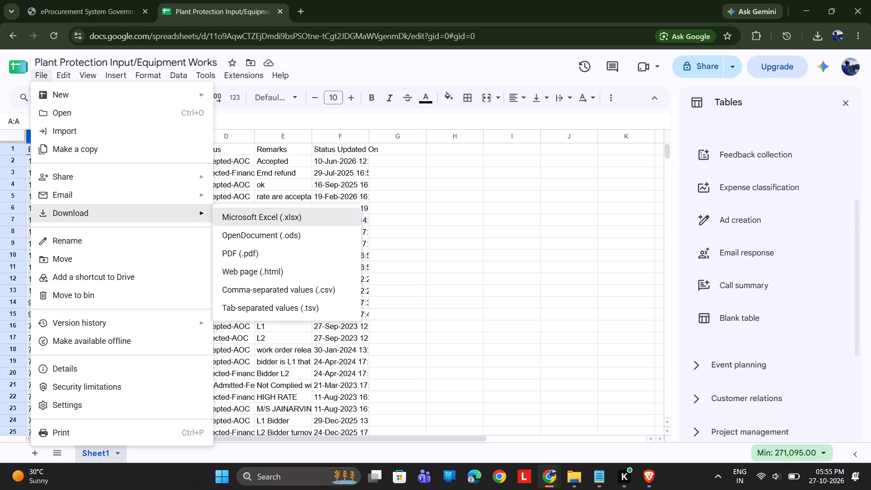
left_click(268, 214)
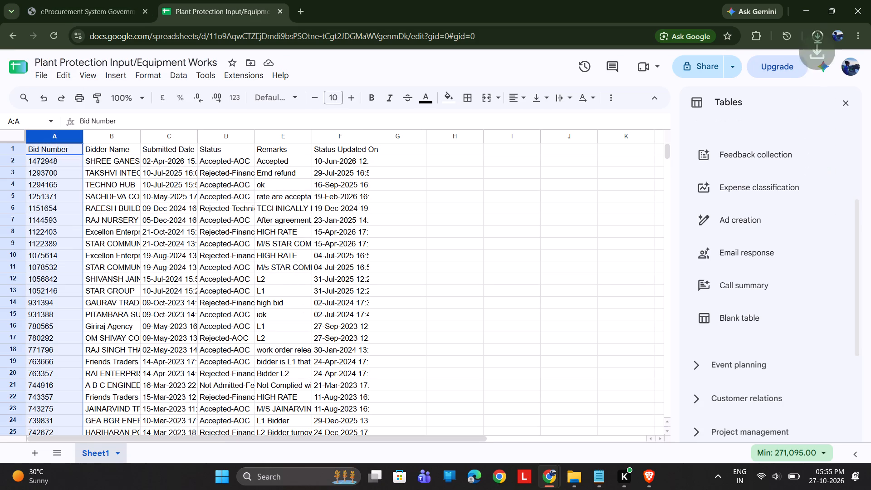
On the tender status page, search AOC tenders with product category Pipe Laying Works, entering the displayed captcha.
left_click(80, 0)
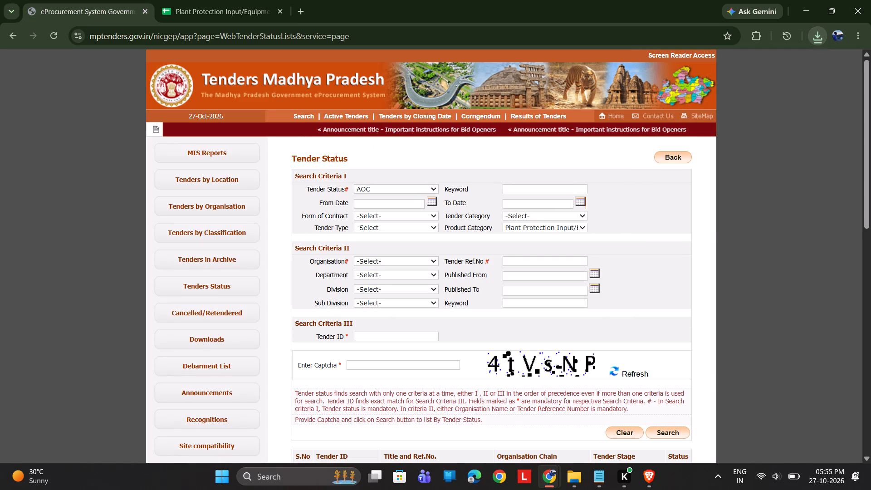
scroll(470, 333, "down", 1)
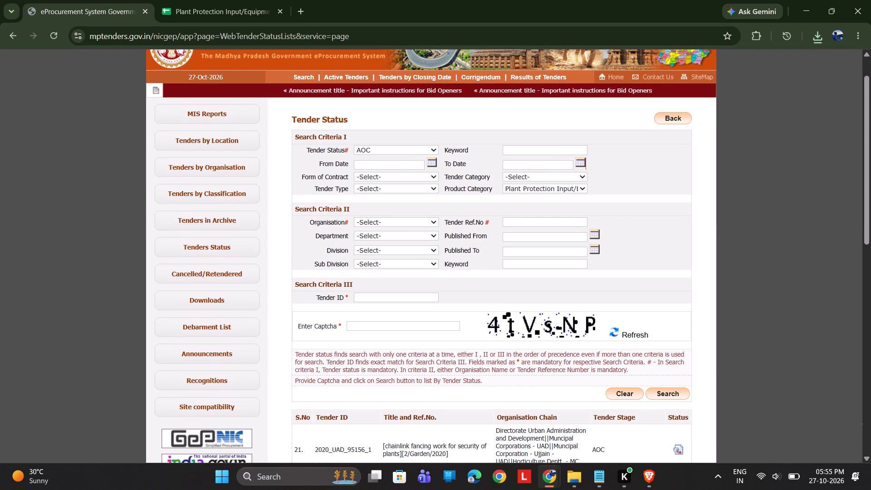
left_click(555, 185)
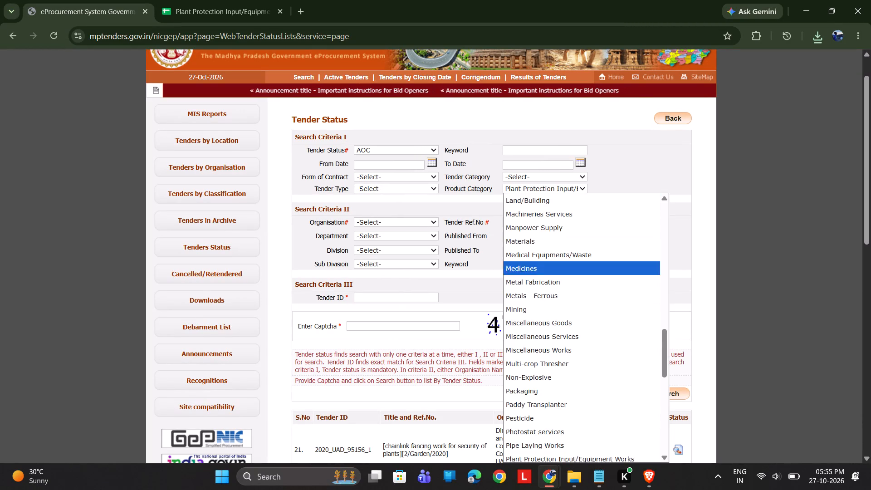
scroll(573, 353, "down", 2)
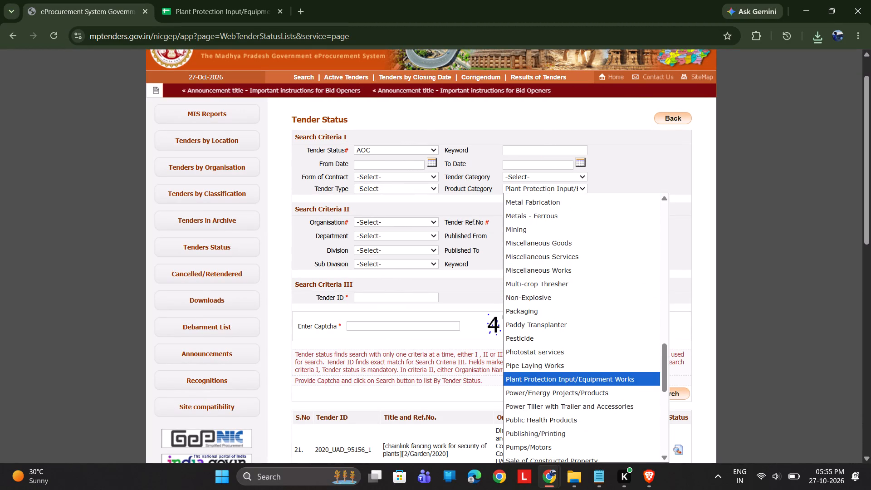
left_click(548, 367)
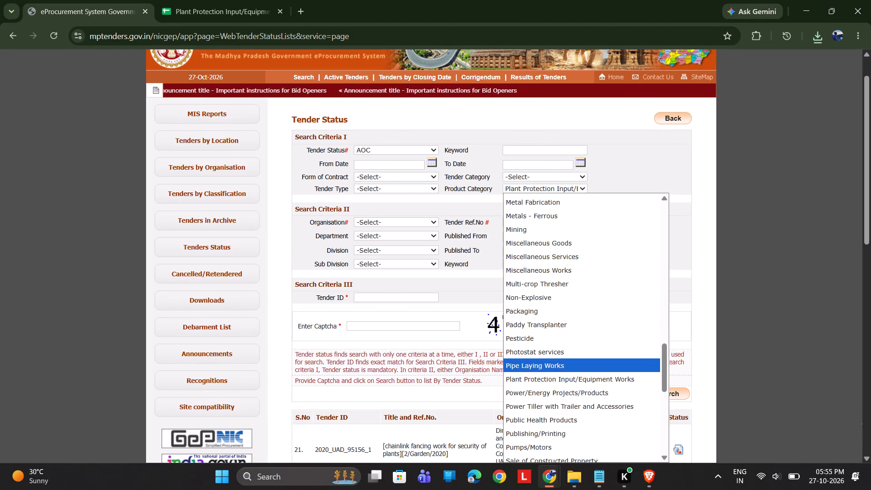
left_click(386, 325)
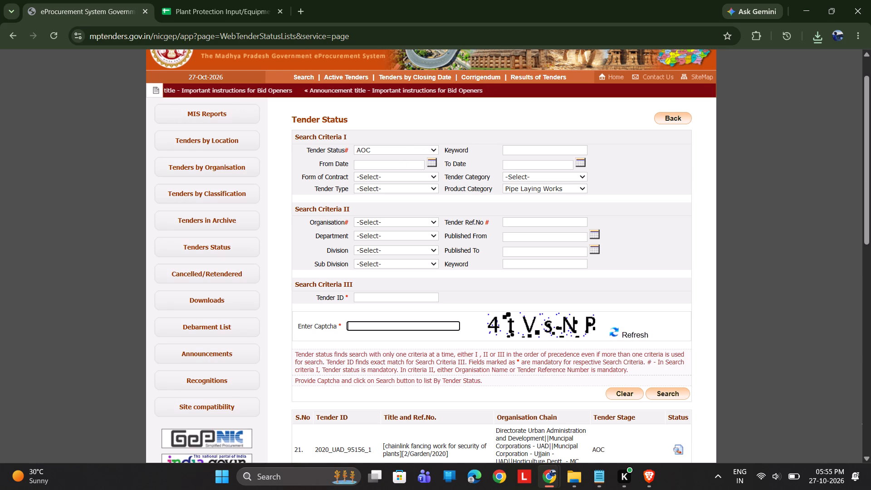
key("4")
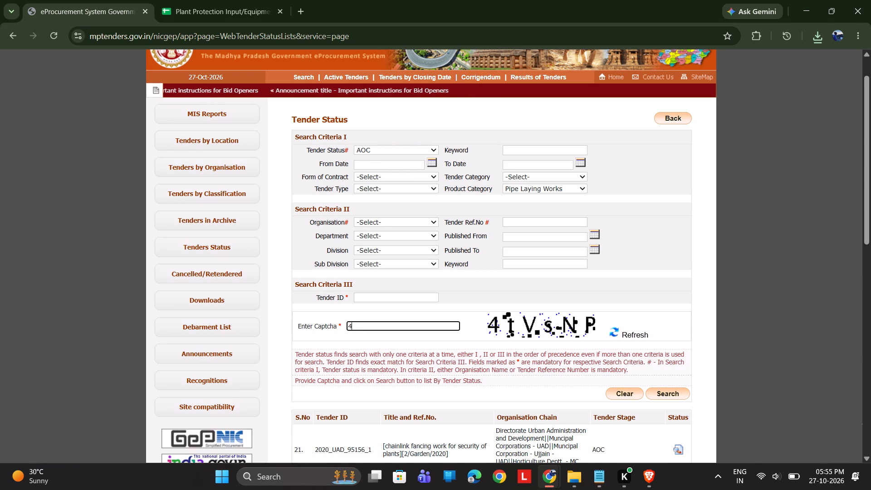
key("t")
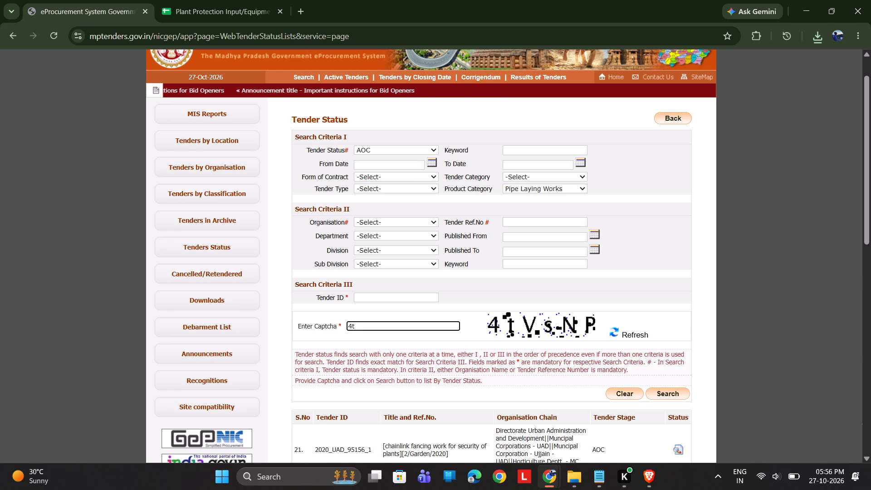
key("shift+v")
key("s")
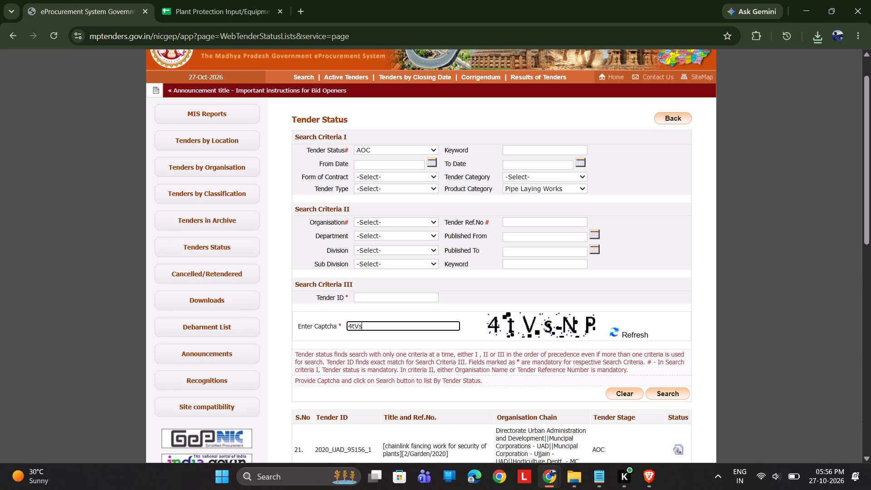
key("shift+n")
key("shift+p")
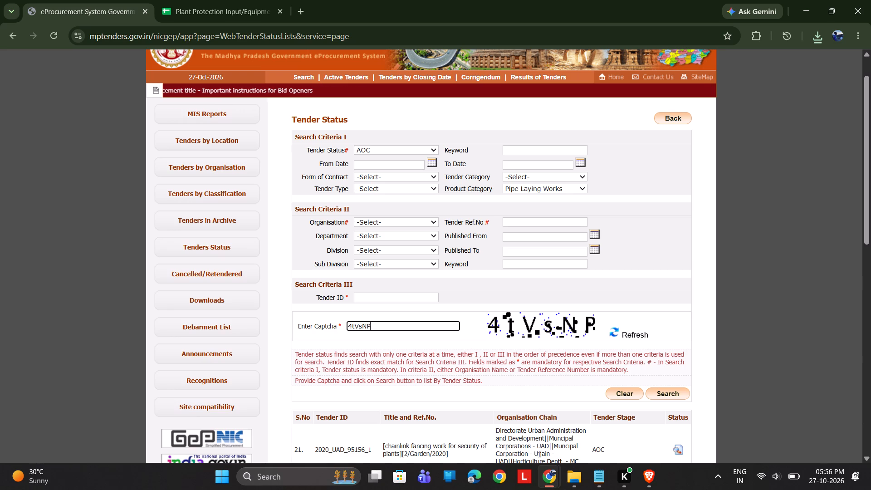
scroll(502, 359, "down", 1)
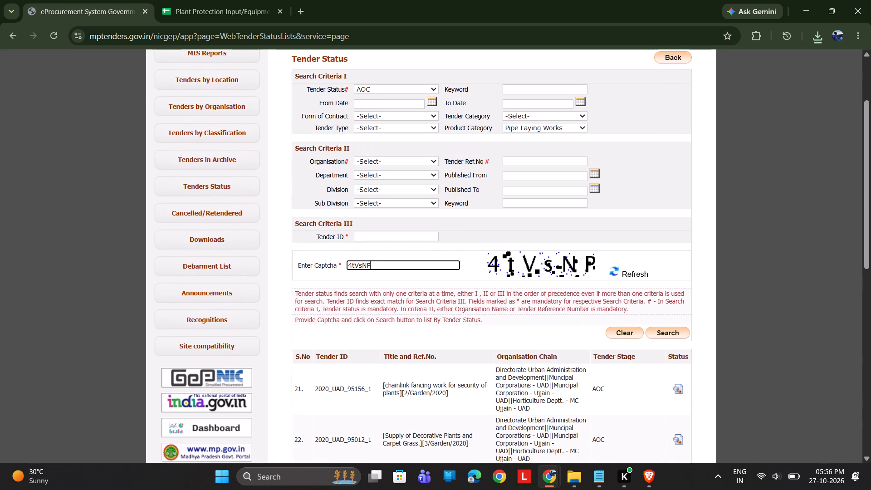
left_click(668, 331)
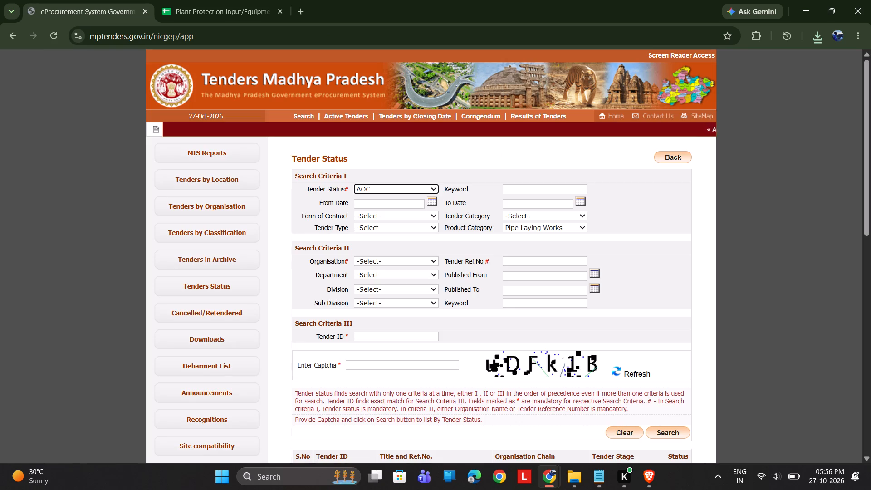
Open the all-stage summary details of the first listed tender, 2026_UAD_526429_1.
scroll(533, 323, "down", 4)
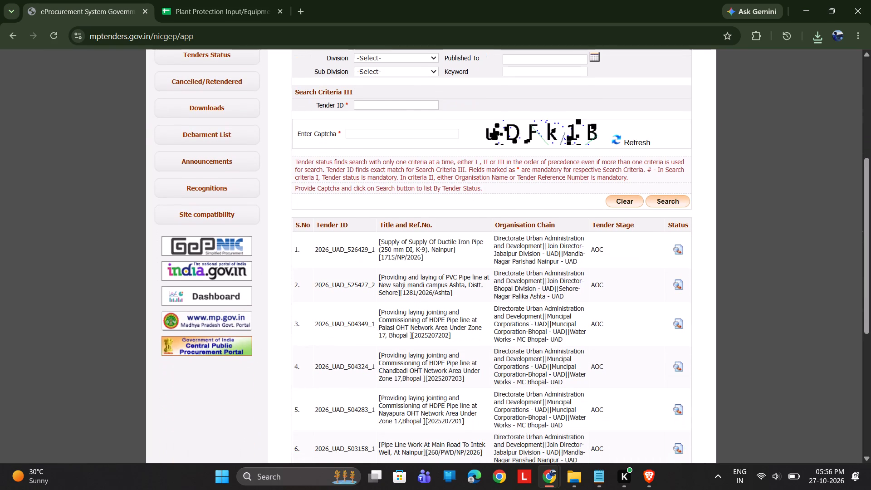
left_click(680, 252)
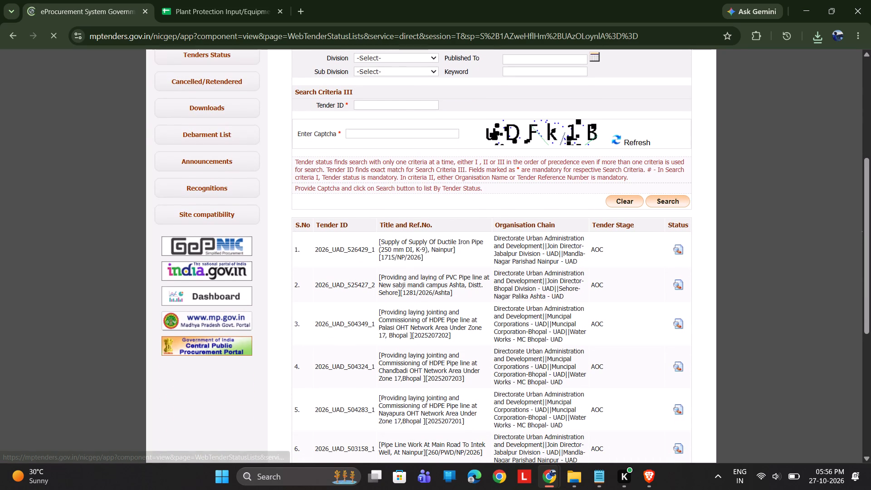
left_click(607, 279)
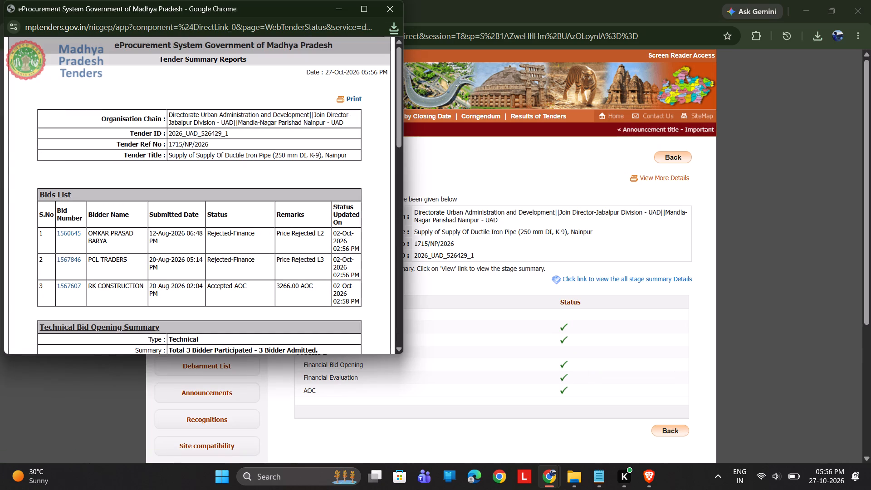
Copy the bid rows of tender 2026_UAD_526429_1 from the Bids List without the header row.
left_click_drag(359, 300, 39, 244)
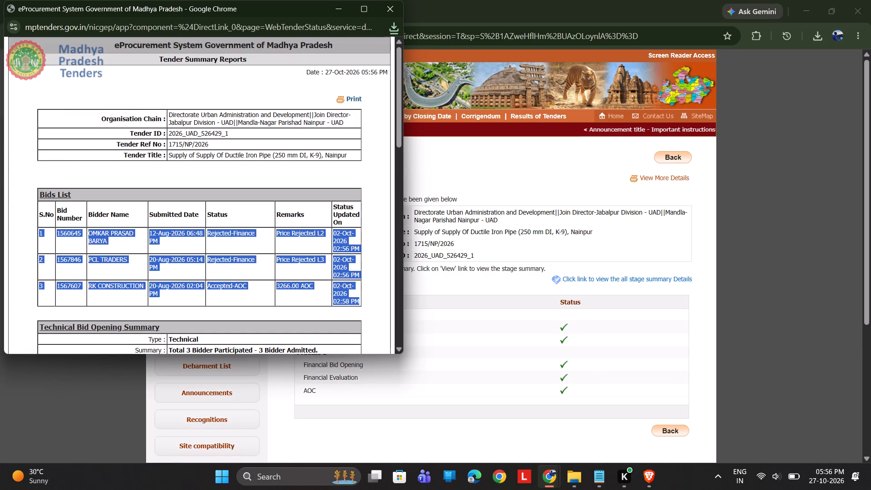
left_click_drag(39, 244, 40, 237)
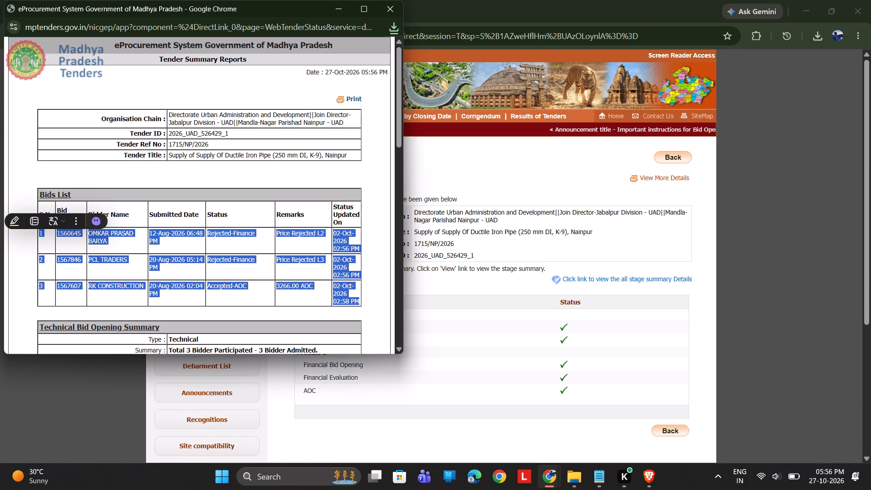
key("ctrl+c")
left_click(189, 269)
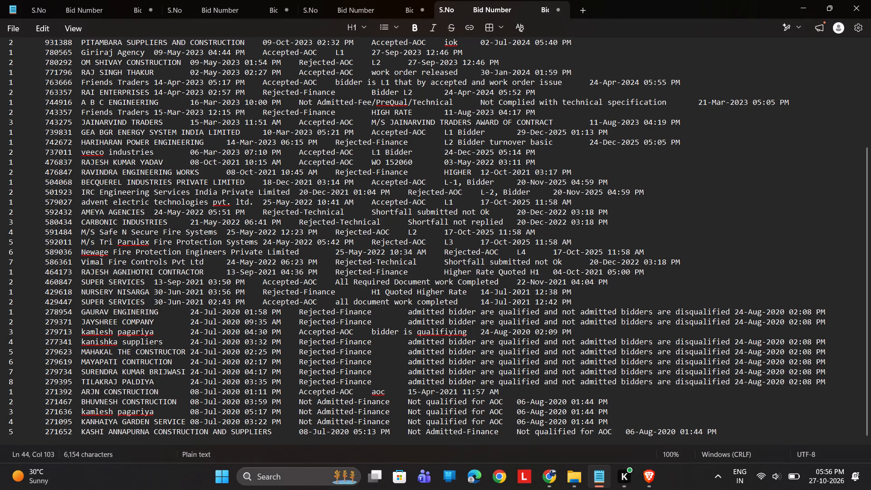
In Notepad, close the three most recent bid data documents without saving, keeping only the oldest one open.
left_click(557, 7)
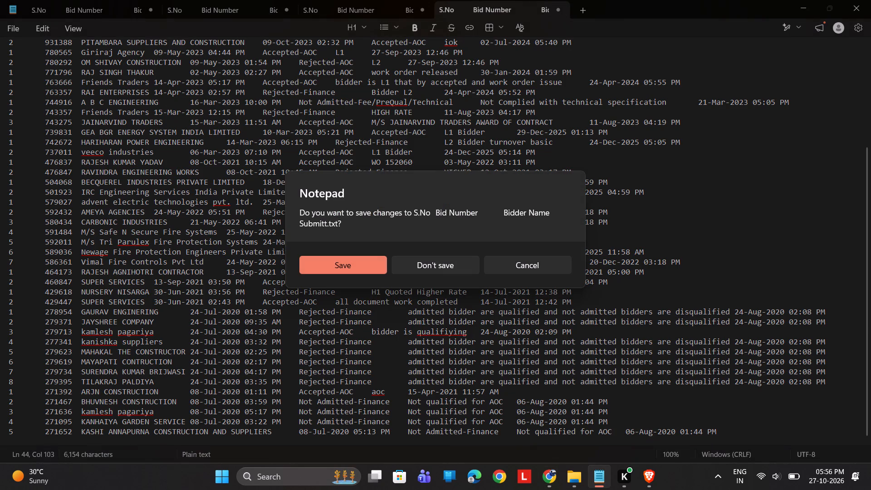
left_click(425, 264)
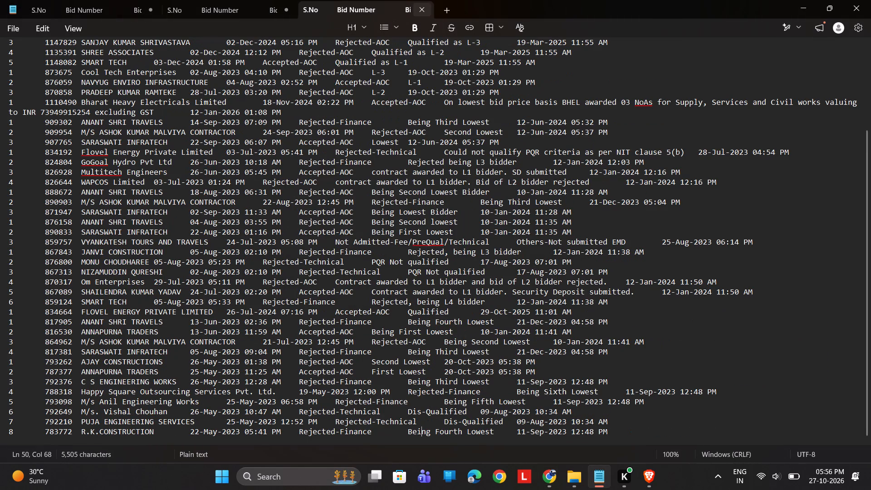
left_click(421, 8)
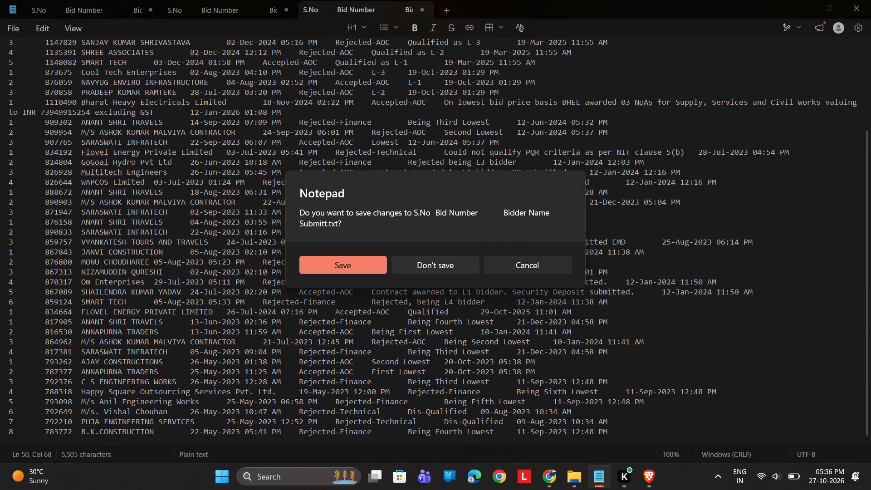
left_click(422, 265)
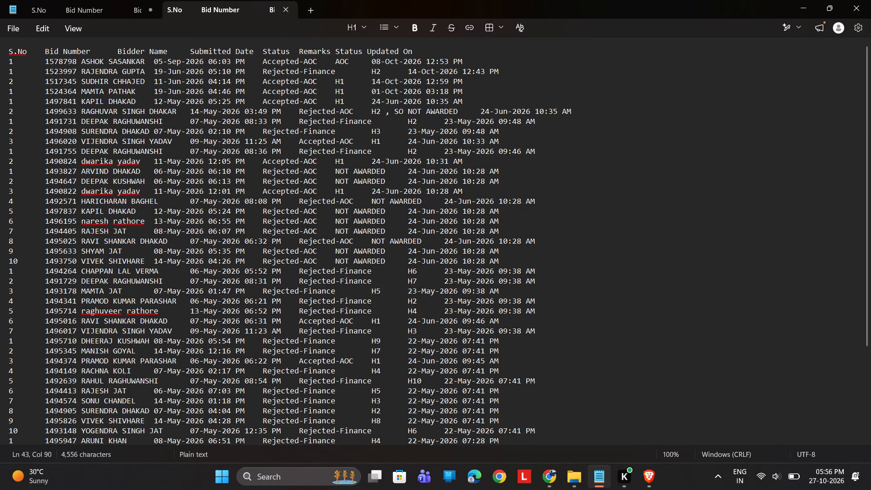
left_click(286, 6)
left_click(427, 264)
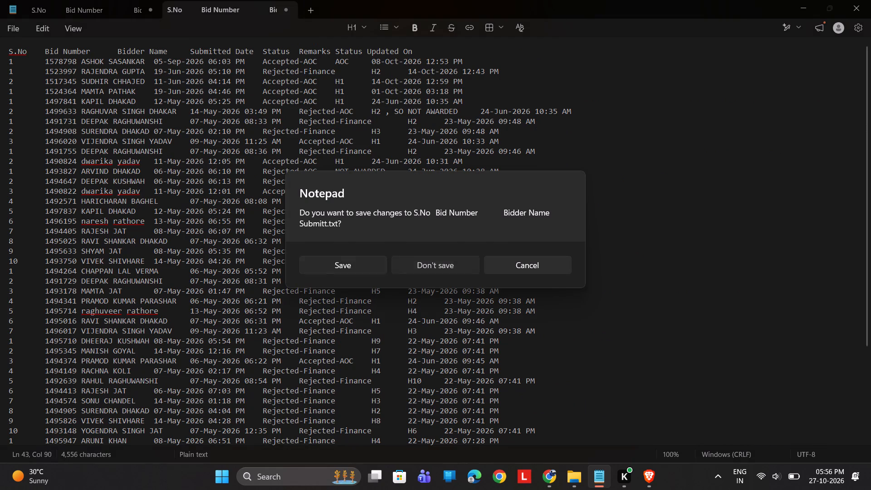
Copy tender 2026_UAD_526429_1's bid rows with their header row into a blank Notepad document, and return to the portal's tender list.
left_click(178, 11)
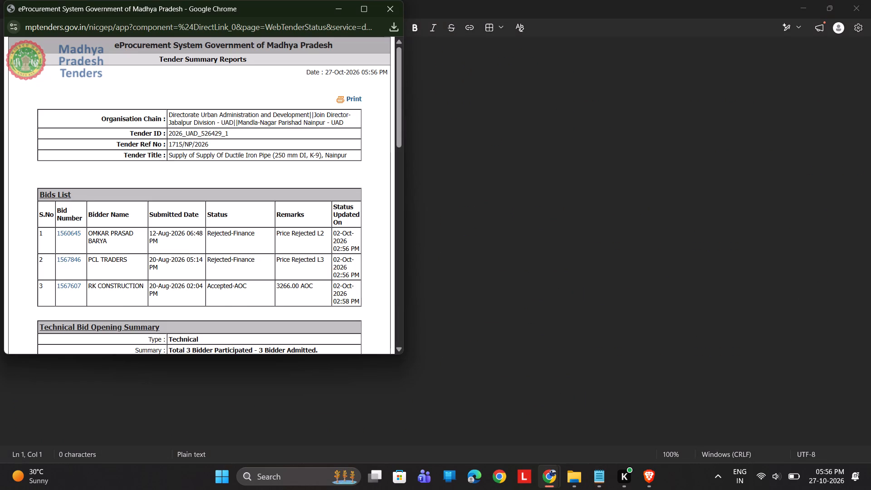
left_click_drag(359, 299, 104, 236)
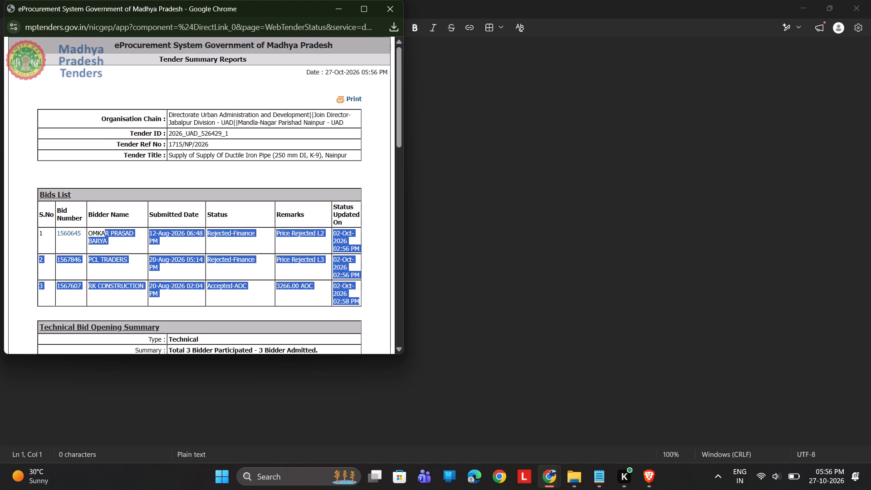
left_click_drag(104, 236, 39, 219)
key("ctrl+c")
left_click(162, 255)
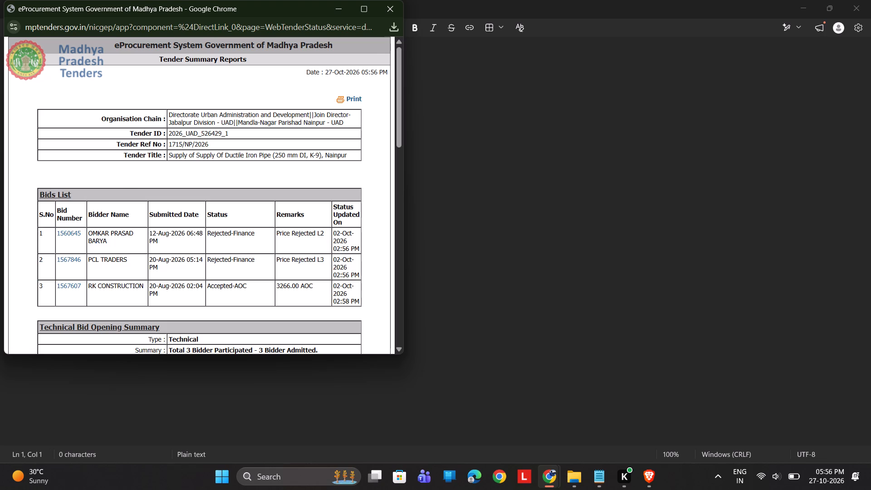
left_click(514, 185)
key("ctrl+v")
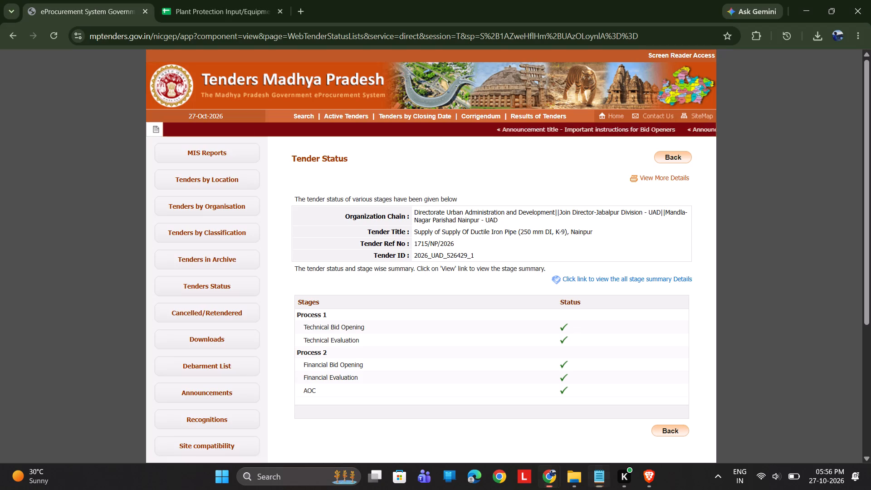
left_click(668, 436)
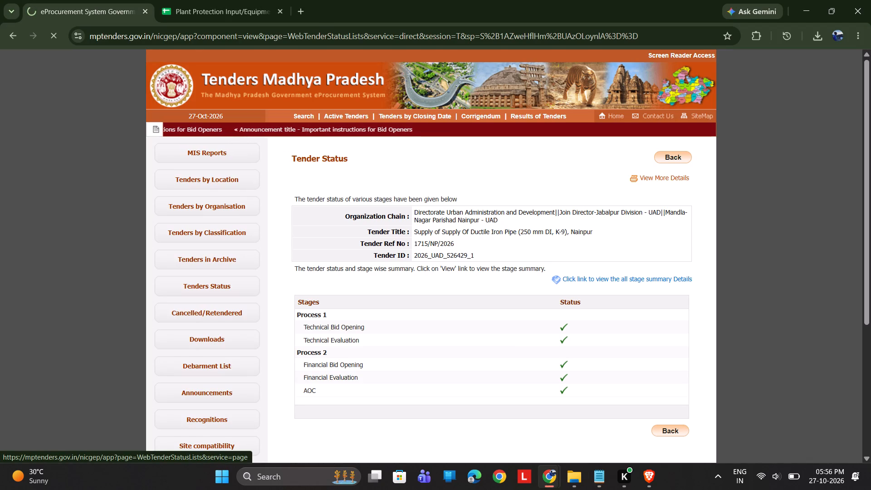
Copy the bid rows of tender 2026_UAD_525427_2 from its stage summary onto a new line in Notepad, and return to the tender list.
scroll(642, 363, "down", 3)
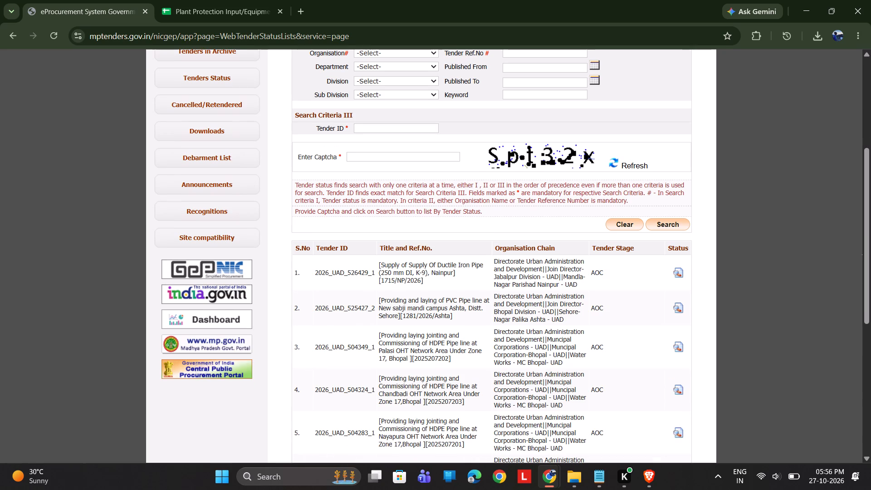
left_click(680, 306)
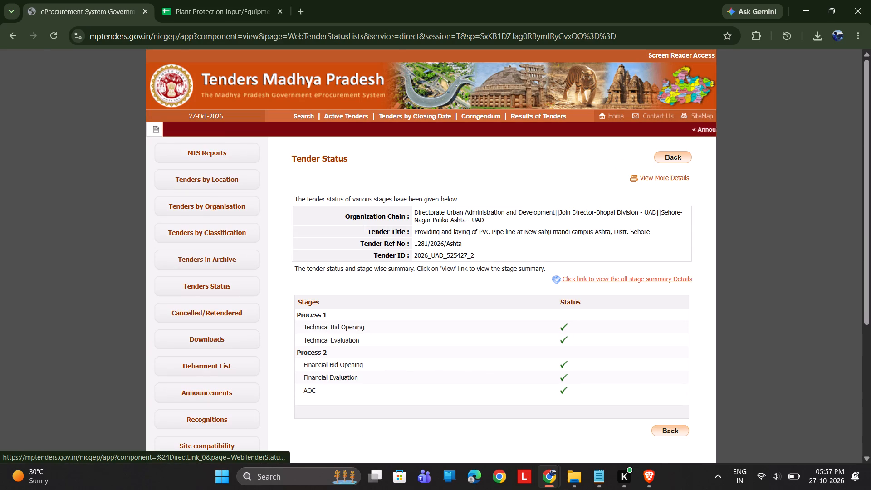
left_click(625, 278)
scroll(340, 316, "right", 1)
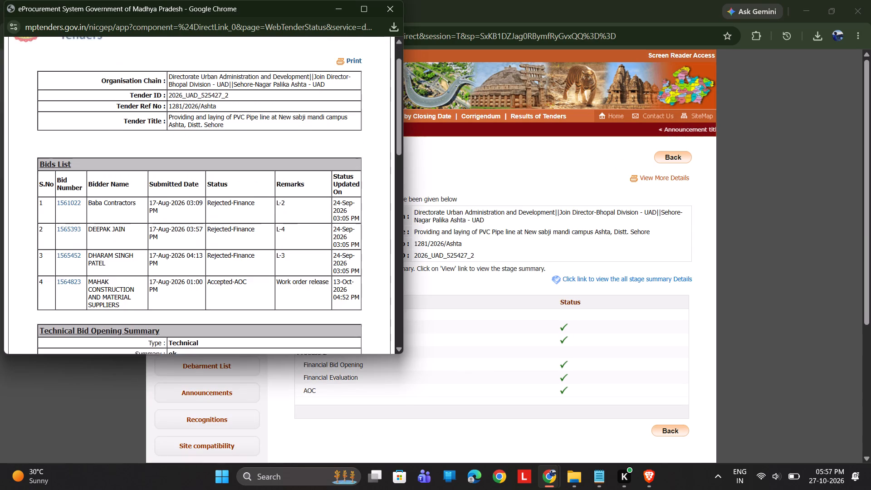
scroll(340, 316, "right", 1)
left_click_drag(358, 301, 38, 210)
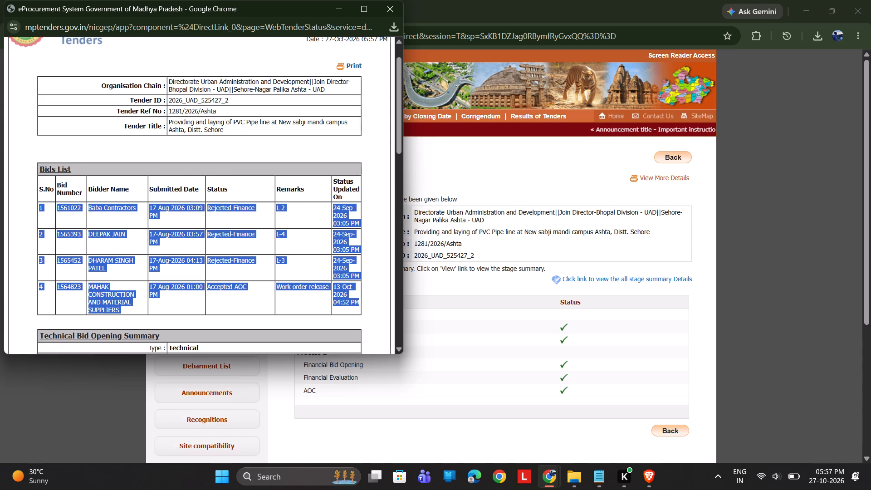
left_click_drag(38, 210, 39, 210)
key("ctrl+c")
left_click(149, 239)
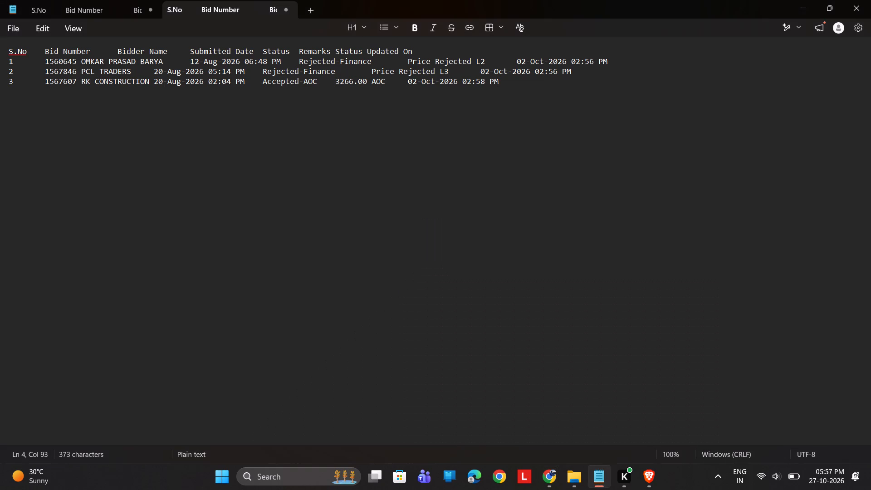
key("Return")
key("ctrl+v")
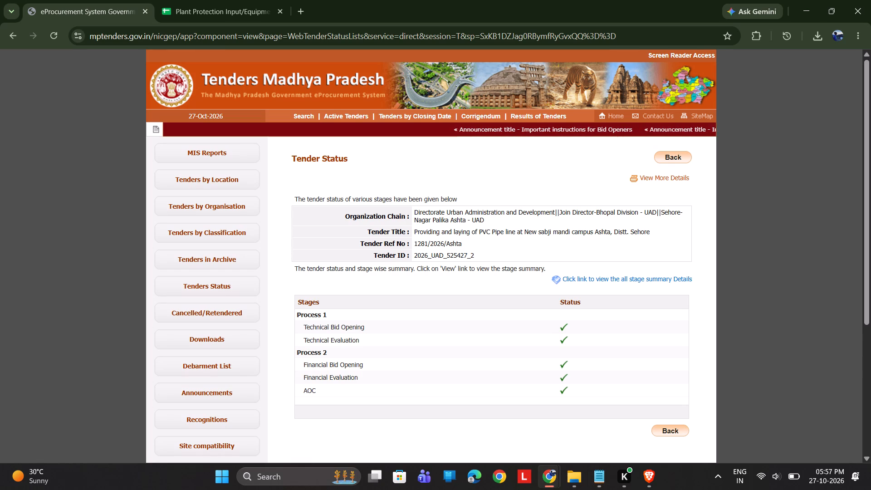
left_click(666, 430)
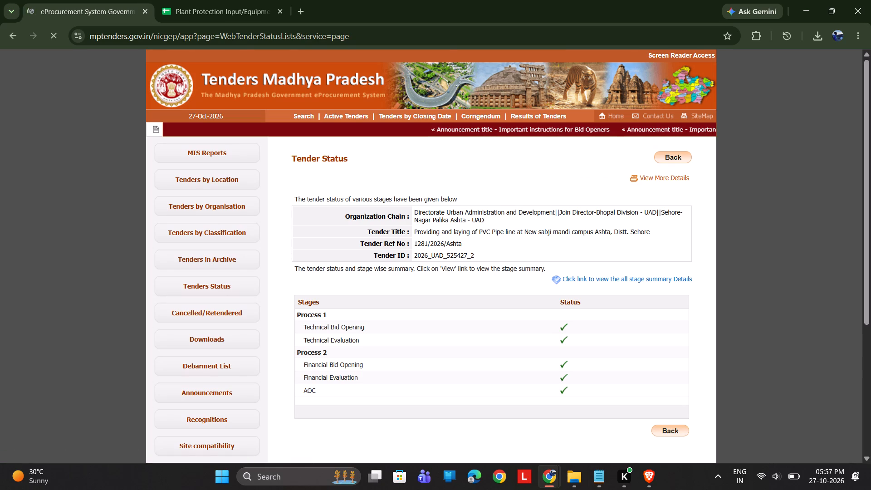
Copy the bid rows of tender 2026_UAD_504349_1 from its stage summary onto a new line in Notepad, and return to the tender list.
scroll(618, 371, "down", 3)
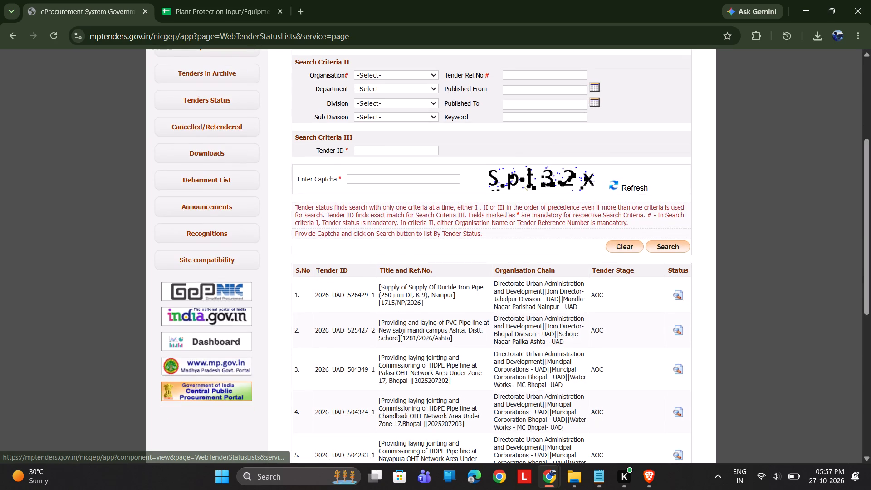
left_click(678, 367)
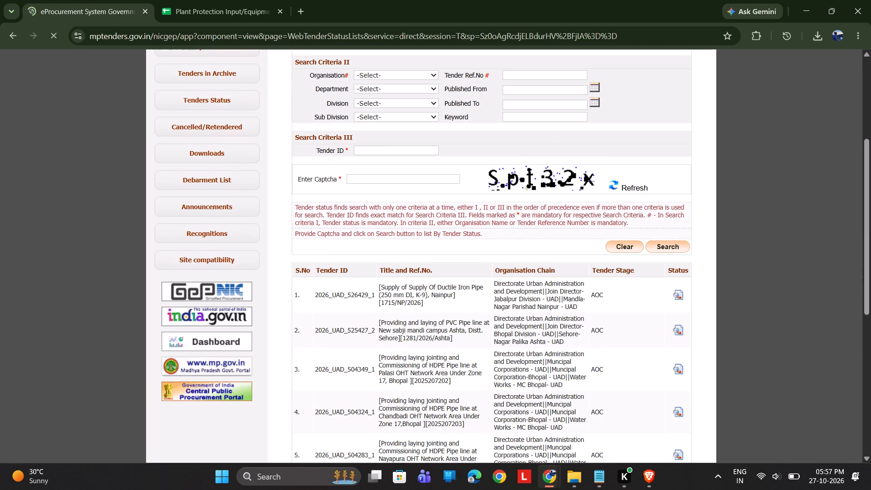
left_click(592, 283)
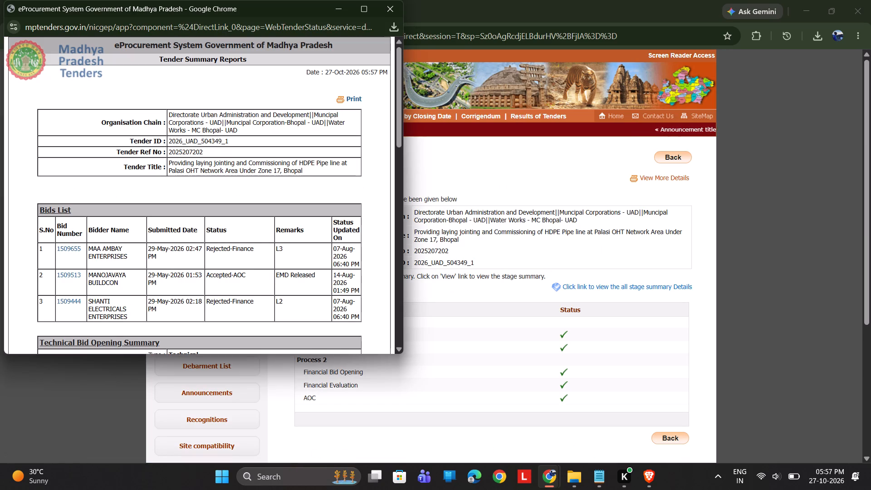
left_click_drag(360, 318, 37, 250)
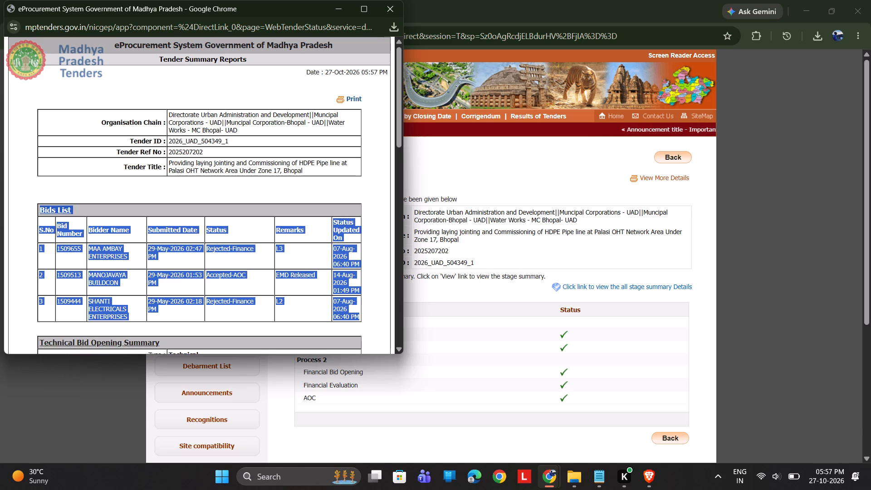
left_click_drag(37, 250, 40, 252)
key("ctrl+c")
left_click(209, 260)
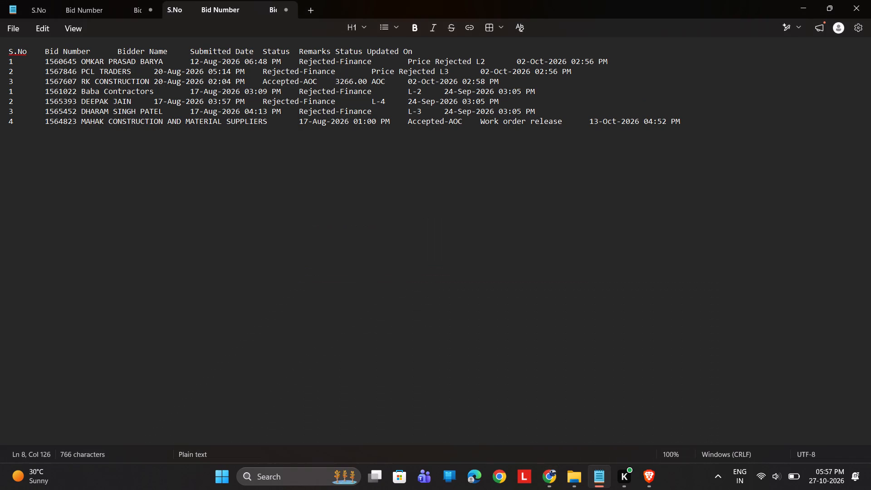
key("Return")
key("ctrl+v")
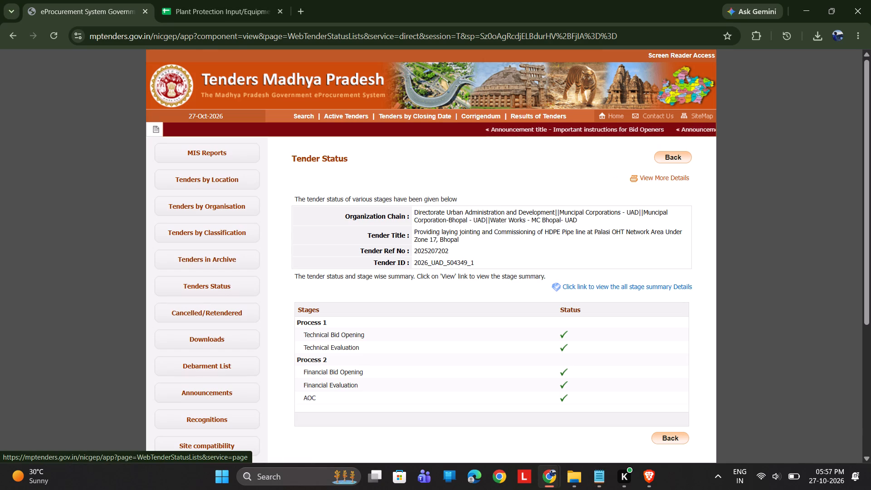
left_click(666, 442)
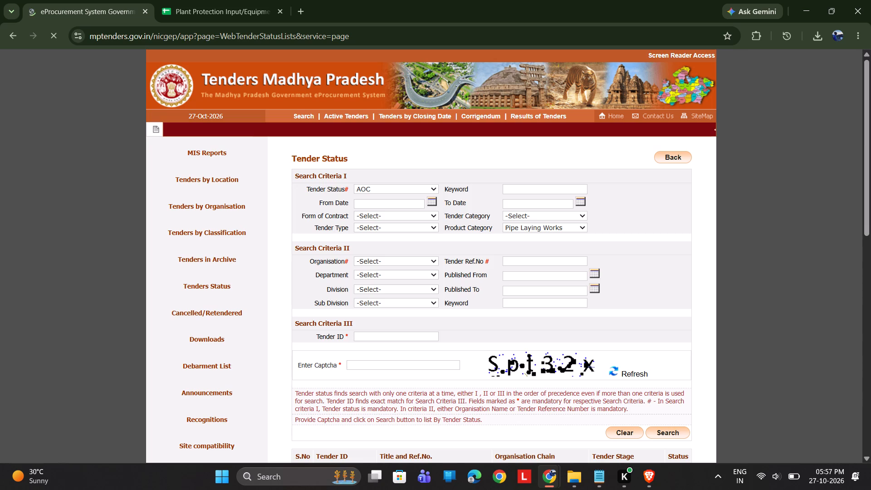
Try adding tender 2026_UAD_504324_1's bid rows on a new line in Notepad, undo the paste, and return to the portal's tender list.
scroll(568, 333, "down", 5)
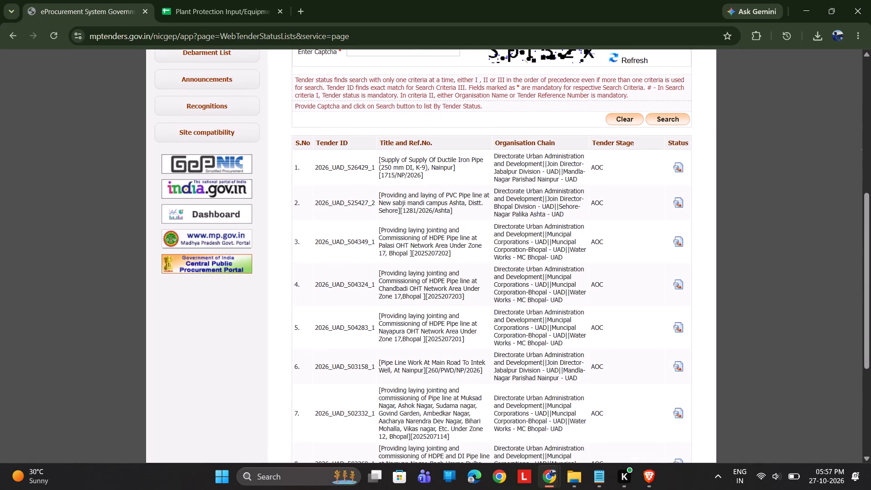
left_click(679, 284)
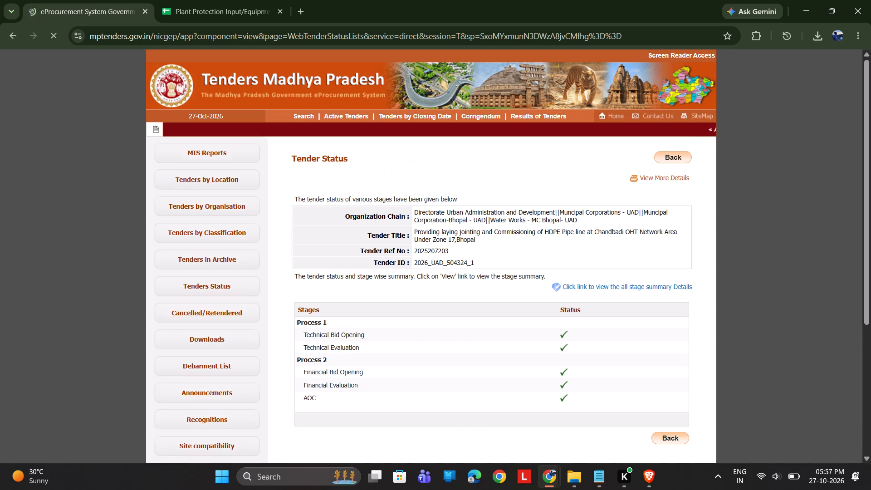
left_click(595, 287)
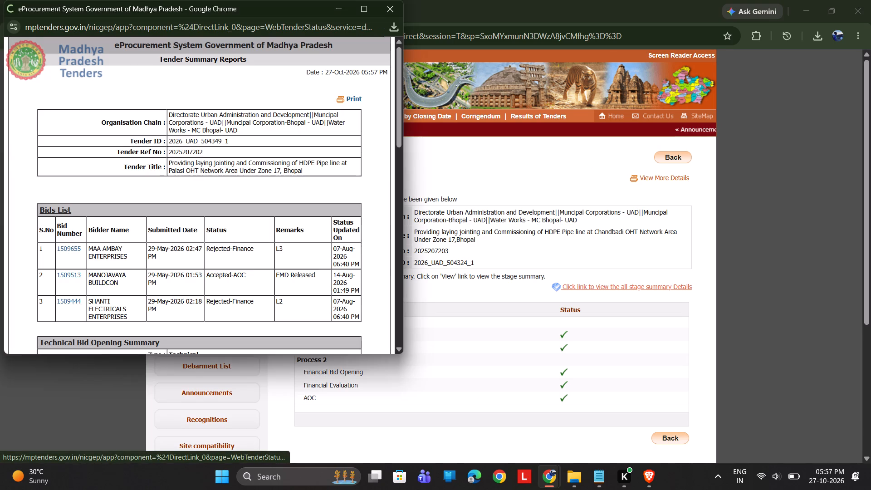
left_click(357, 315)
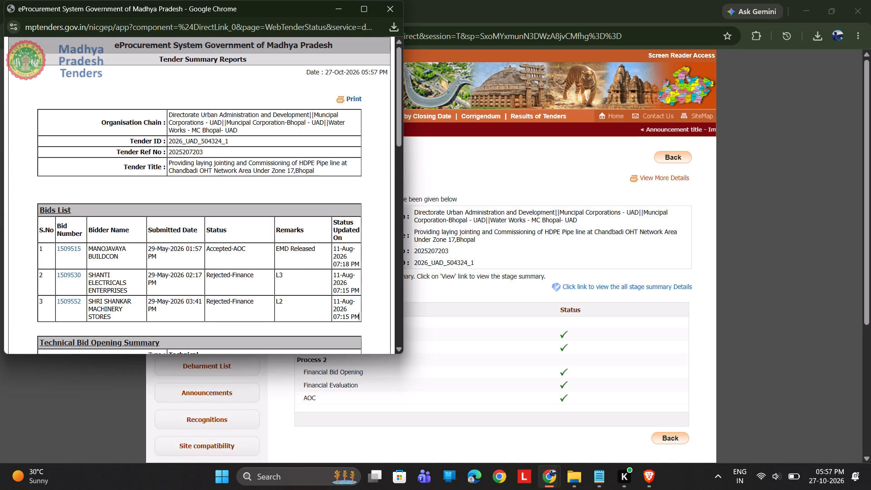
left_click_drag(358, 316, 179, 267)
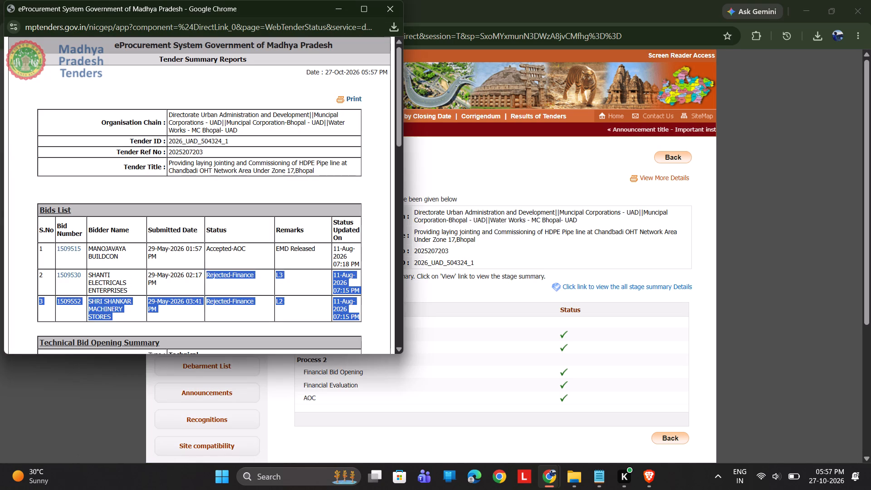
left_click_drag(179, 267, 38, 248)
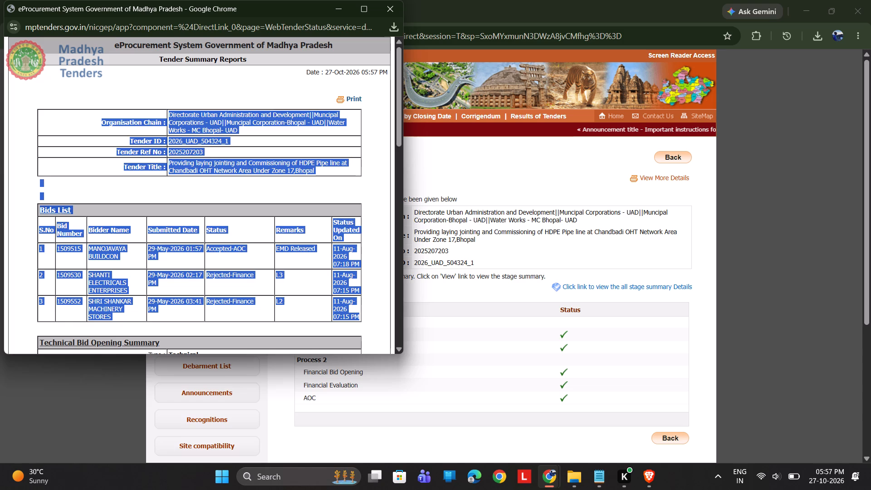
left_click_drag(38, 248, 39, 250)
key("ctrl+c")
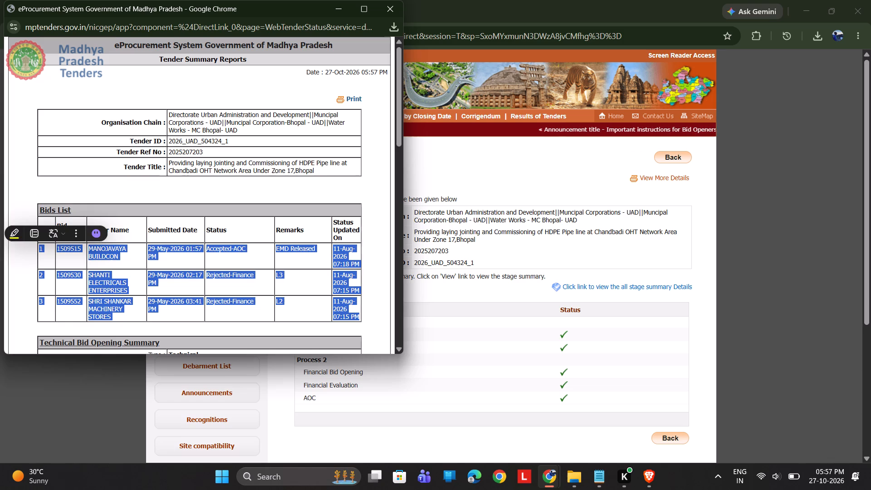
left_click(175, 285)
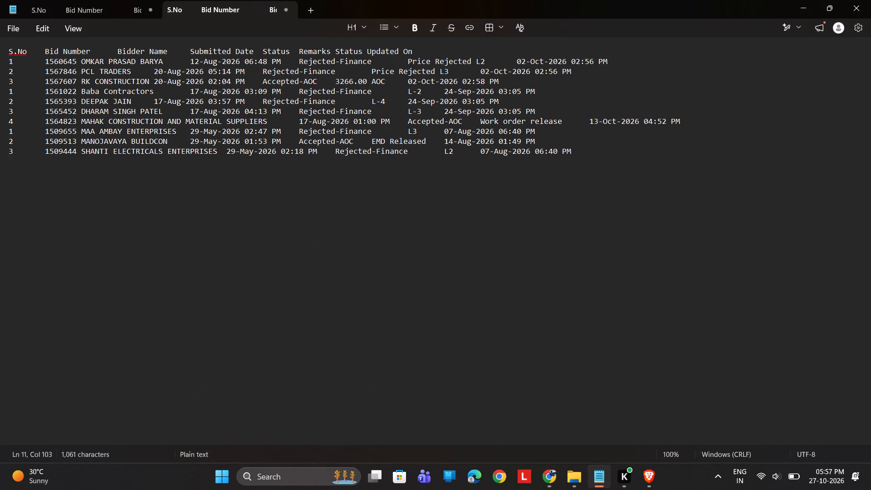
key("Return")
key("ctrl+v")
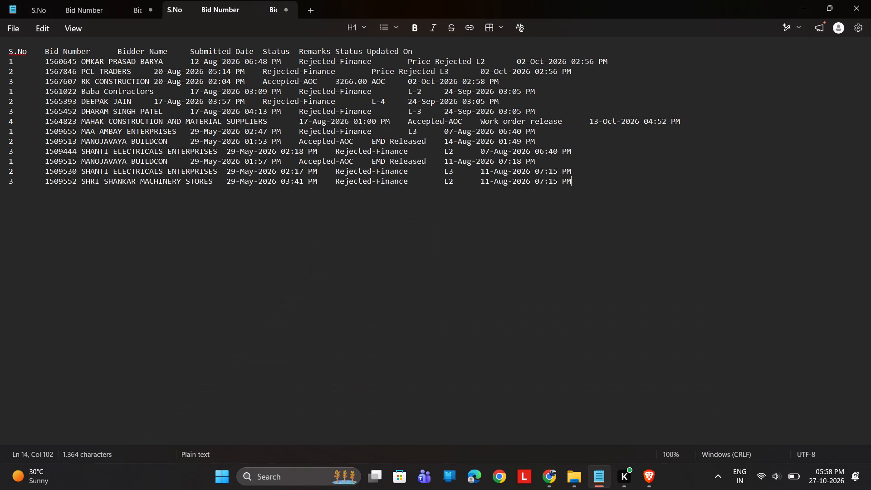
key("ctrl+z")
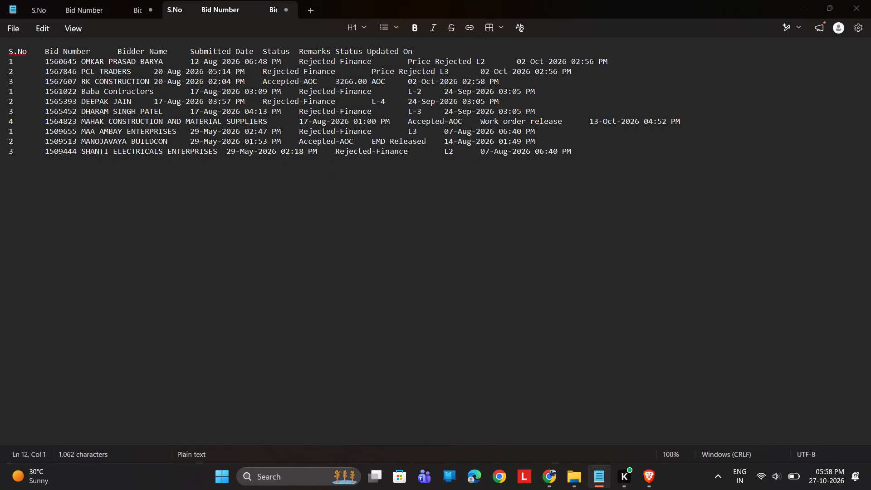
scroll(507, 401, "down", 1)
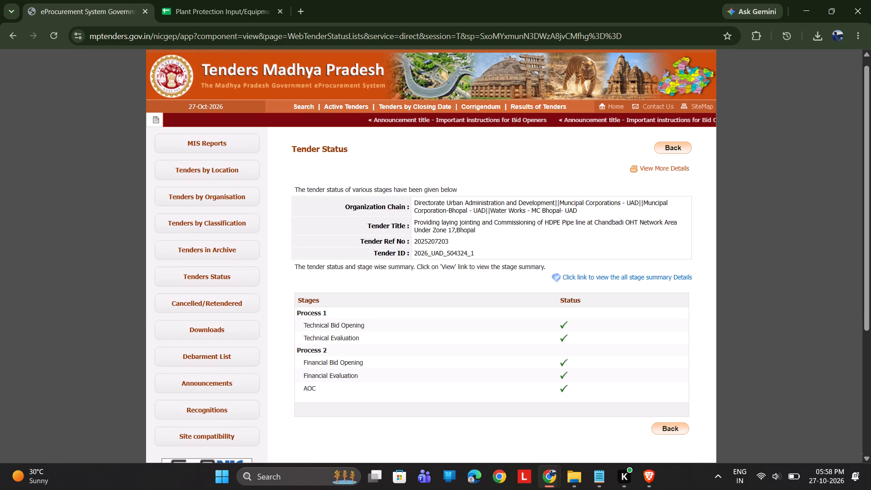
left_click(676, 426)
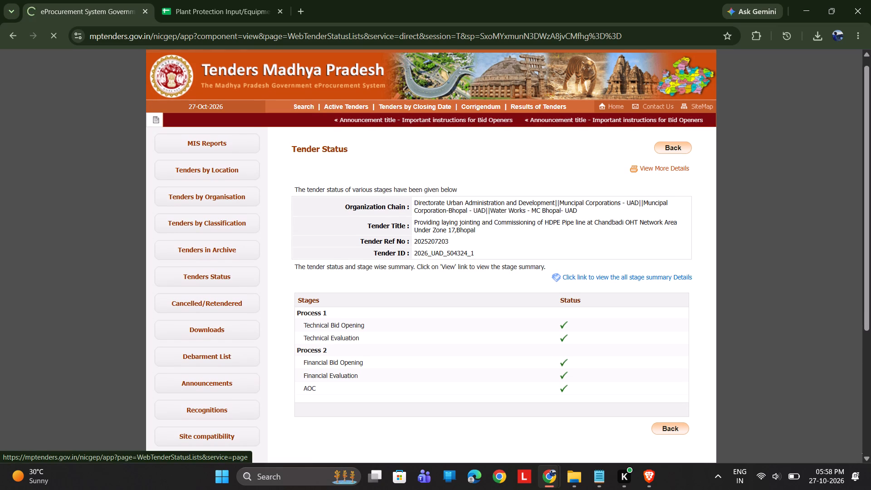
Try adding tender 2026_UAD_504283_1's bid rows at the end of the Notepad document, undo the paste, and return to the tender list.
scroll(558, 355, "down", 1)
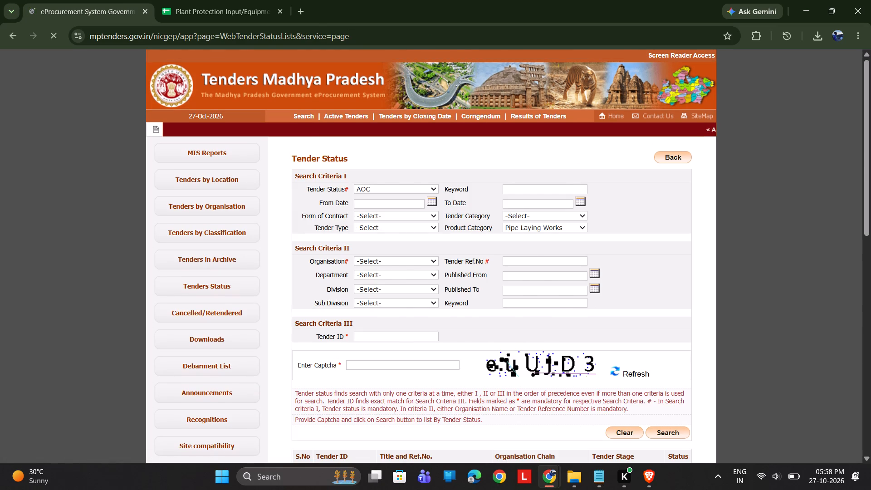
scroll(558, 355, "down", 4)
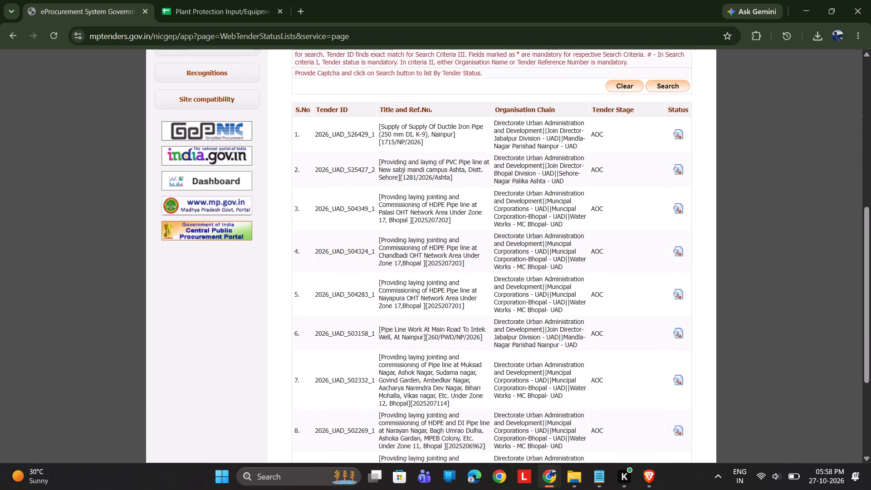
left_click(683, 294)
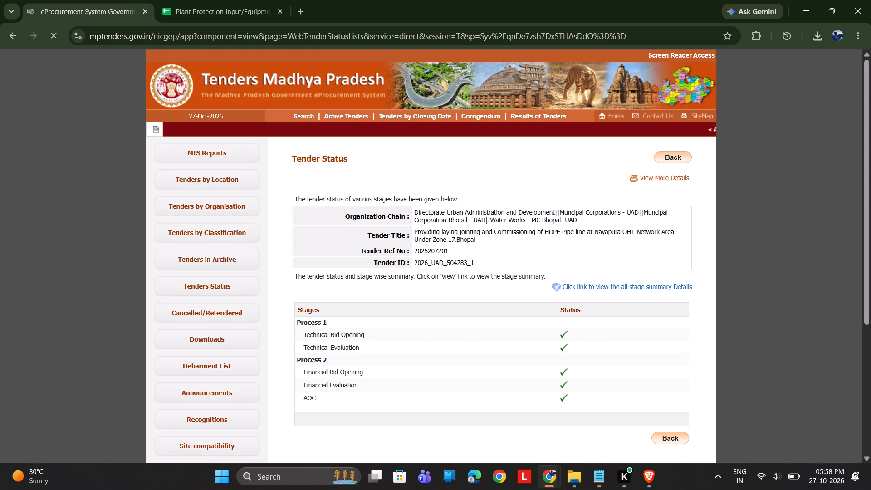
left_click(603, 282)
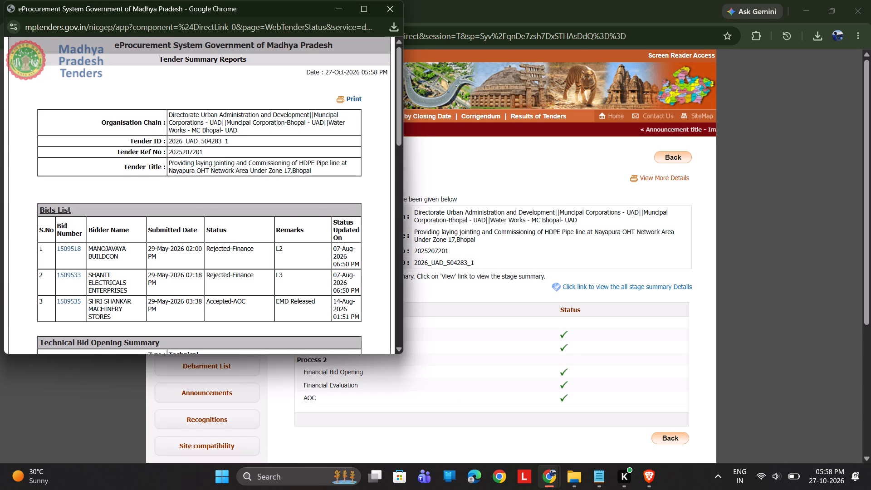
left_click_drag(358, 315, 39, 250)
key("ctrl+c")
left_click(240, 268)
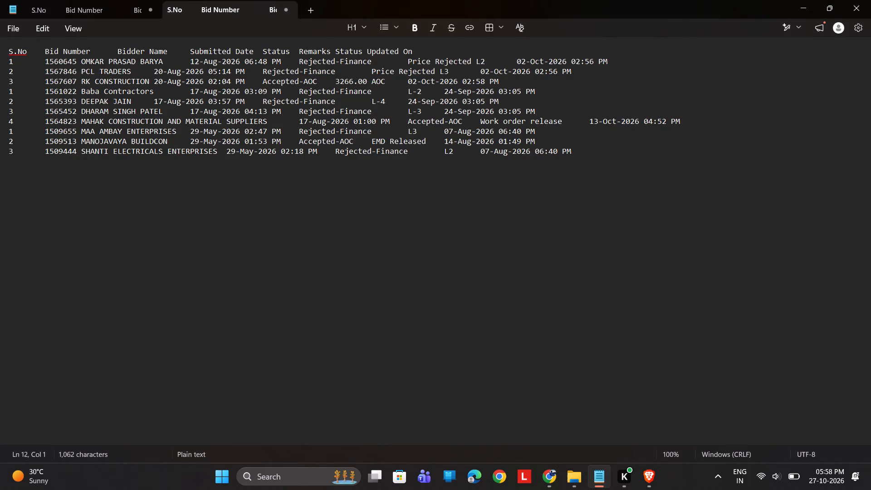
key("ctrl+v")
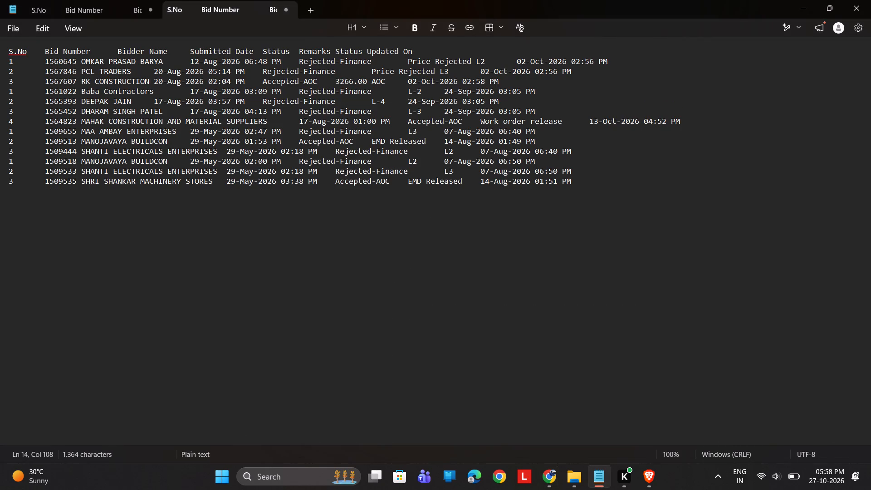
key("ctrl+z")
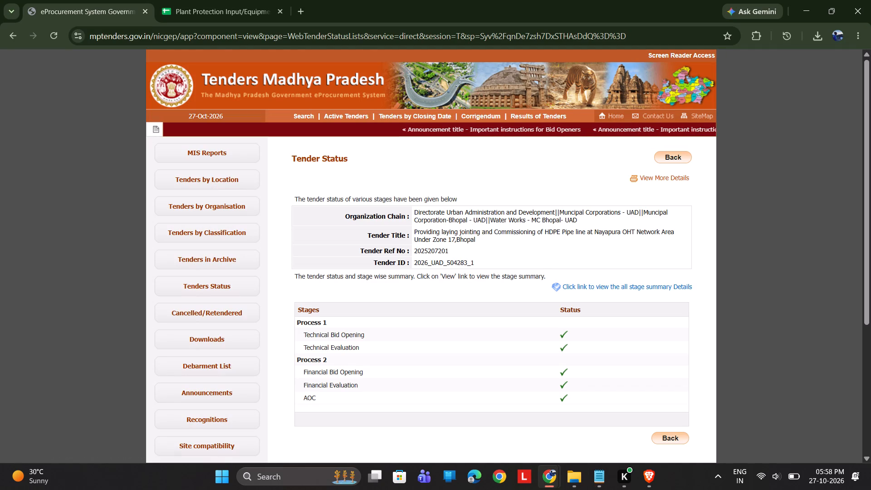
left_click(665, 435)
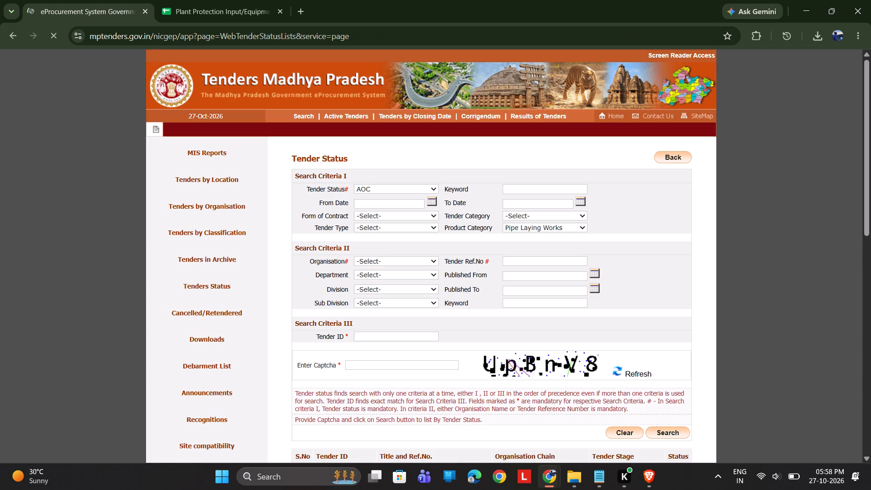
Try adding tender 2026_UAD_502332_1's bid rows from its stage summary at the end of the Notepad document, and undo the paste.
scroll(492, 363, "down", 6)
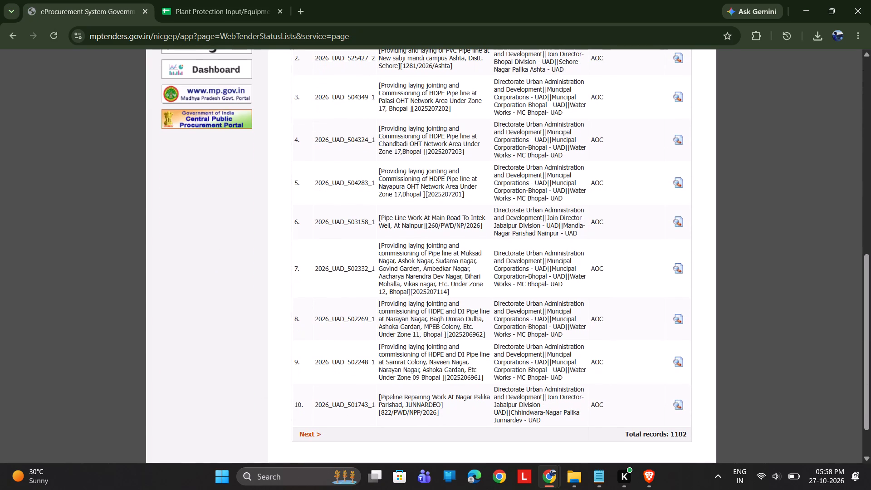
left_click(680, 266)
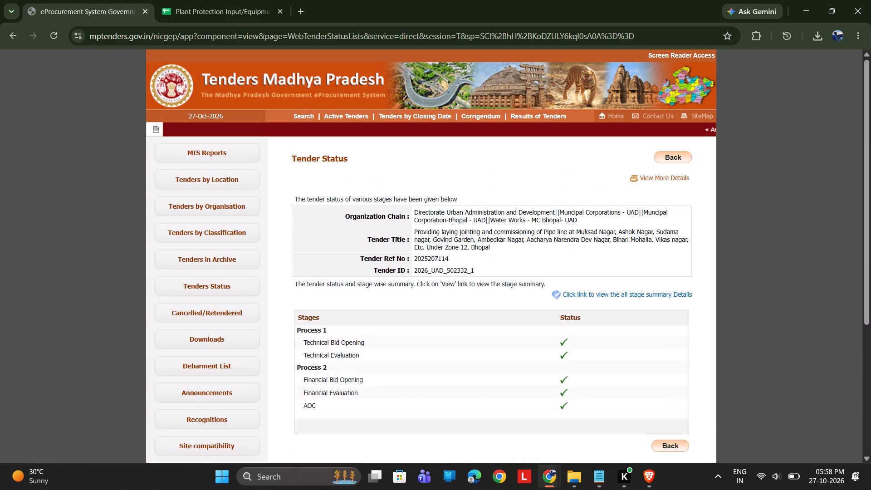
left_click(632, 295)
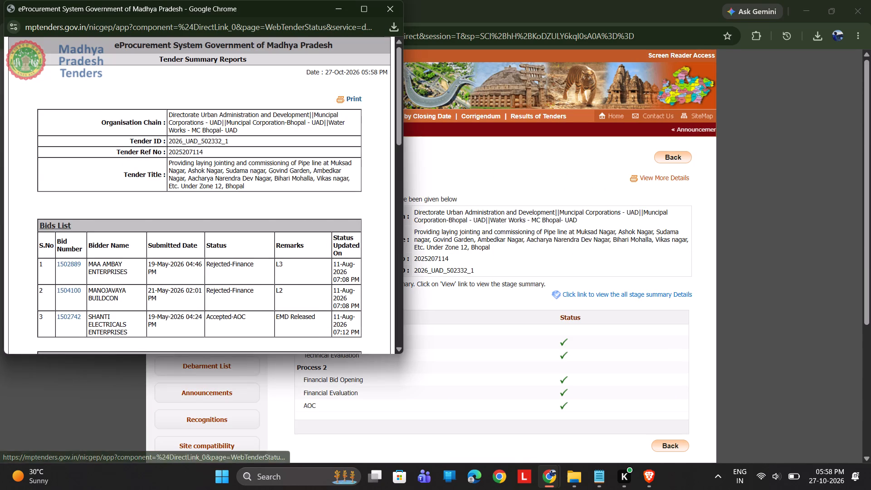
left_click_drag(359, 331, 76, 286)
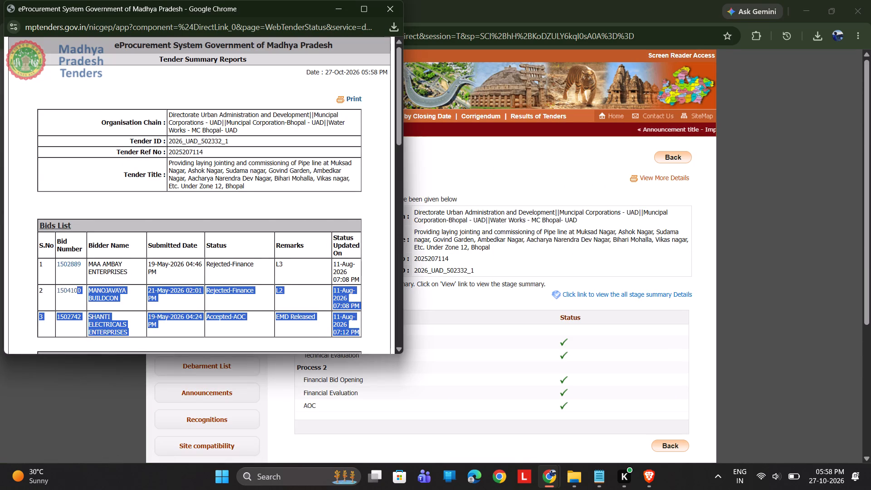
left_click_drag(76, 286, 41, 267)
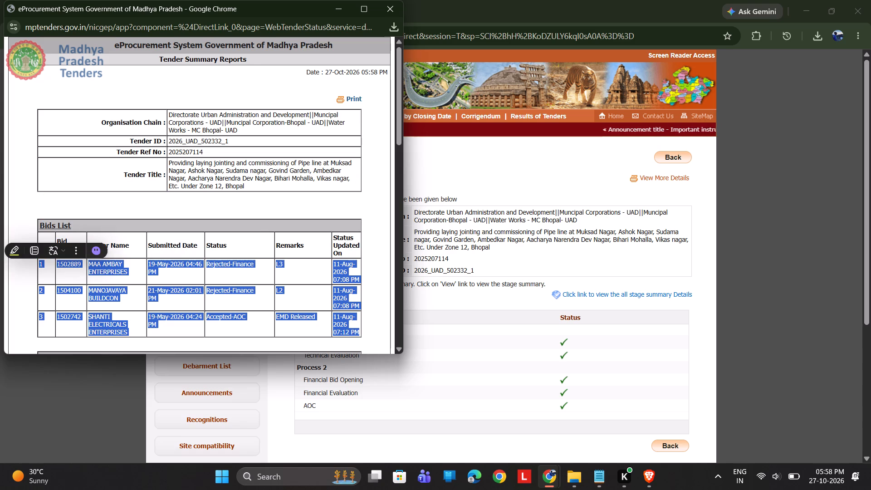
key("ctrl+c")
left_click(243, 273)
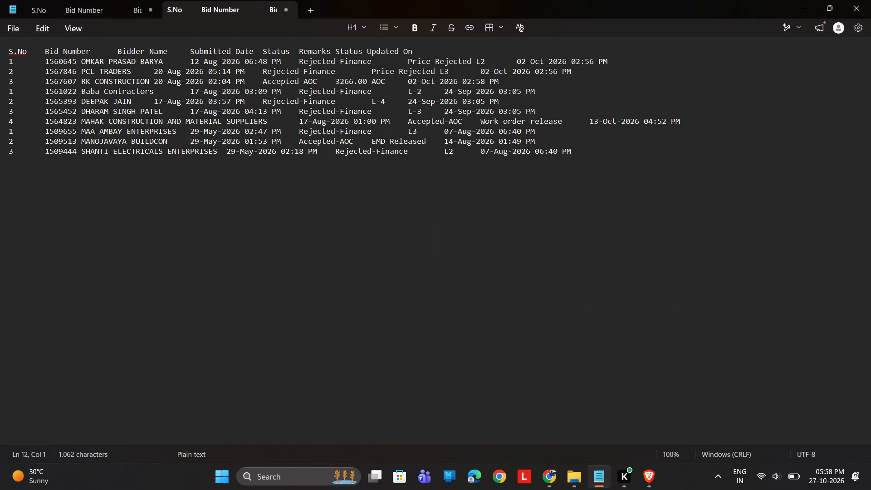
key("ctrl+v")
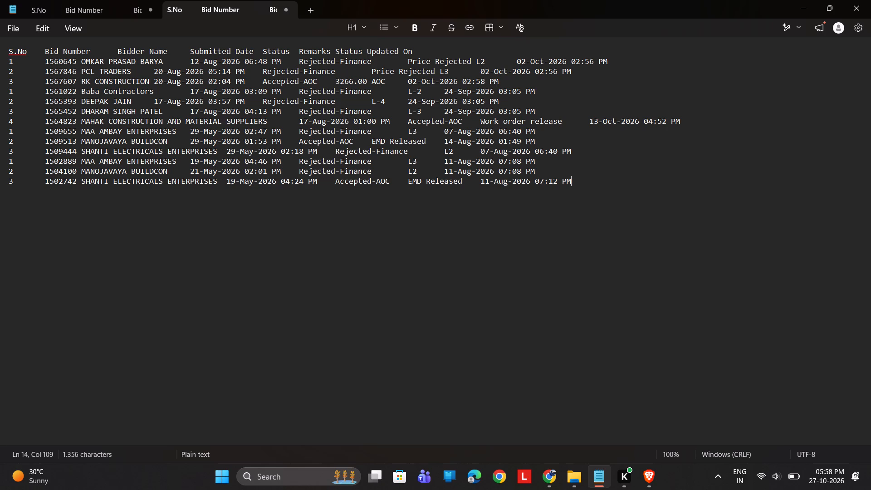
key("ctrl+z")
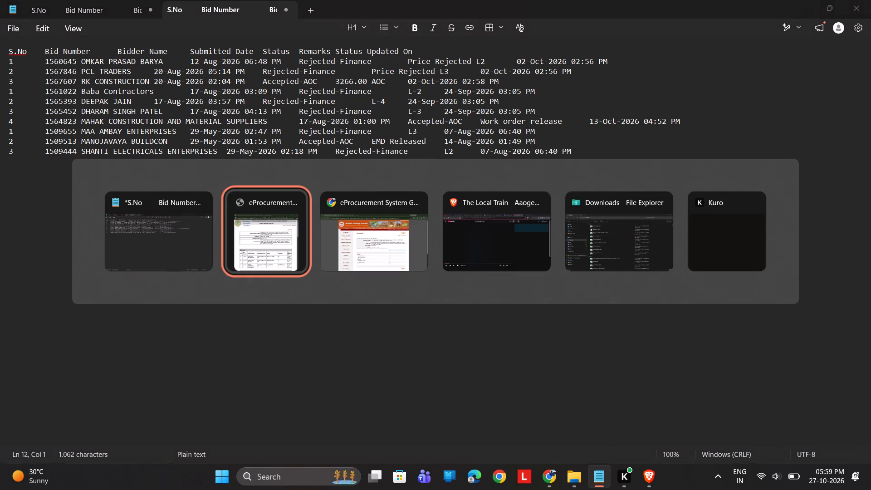
Examine the bid lists in the stage summaries of tenders 2026_UAD_502269_1 and 2026_UAD_502248_1, returning to the tender list after each.
left_click(663, 445)
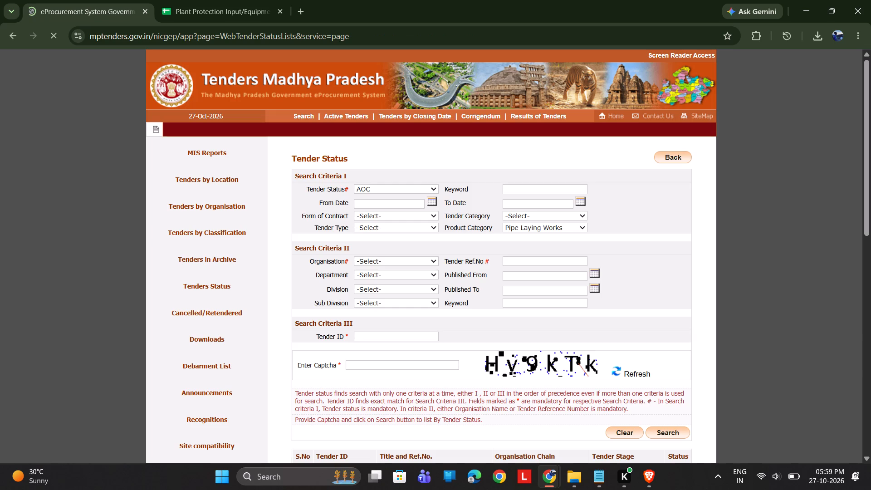
scroll(474, 376, "down", 5)
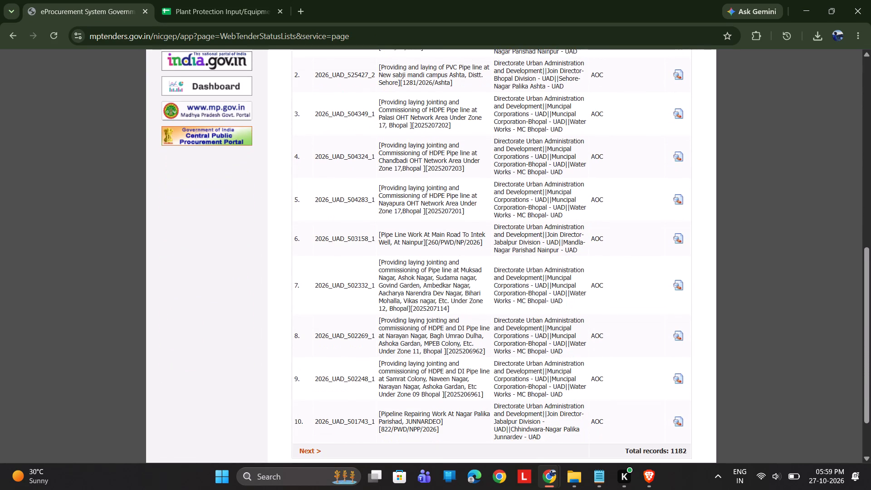
left_click(676, 334)
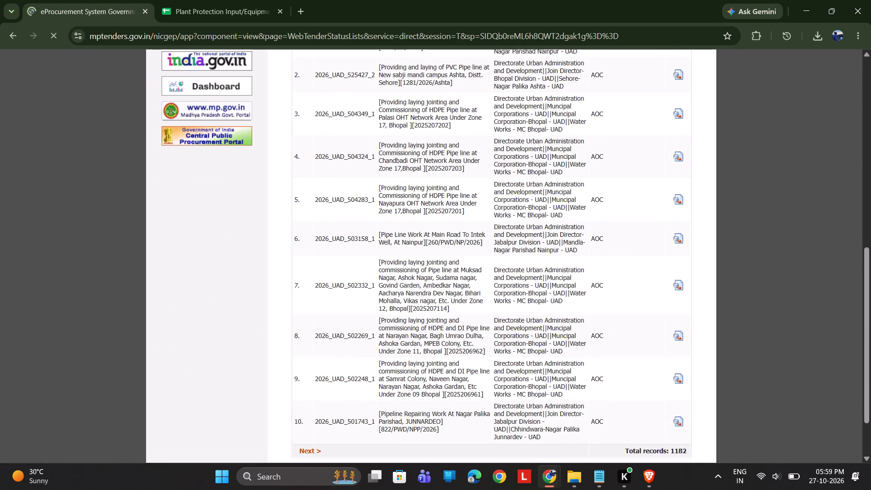
left_click(591, 283)
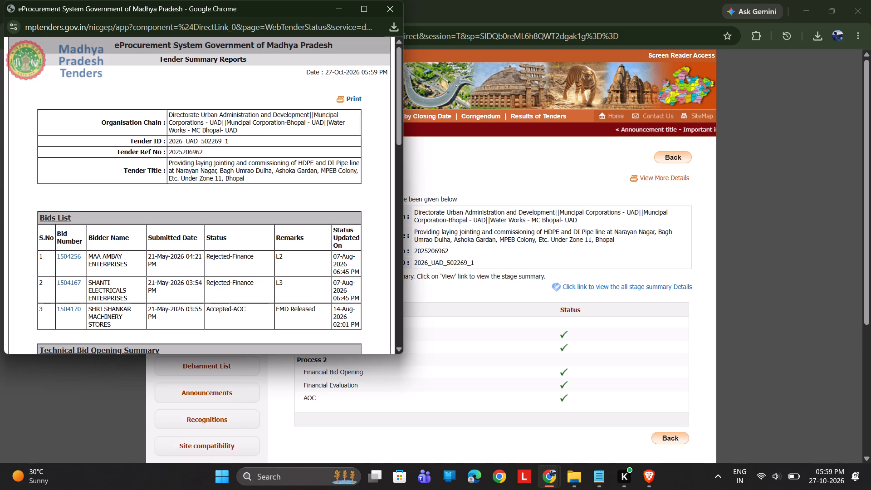
left_click(591, 378)
left_click(675, 440)
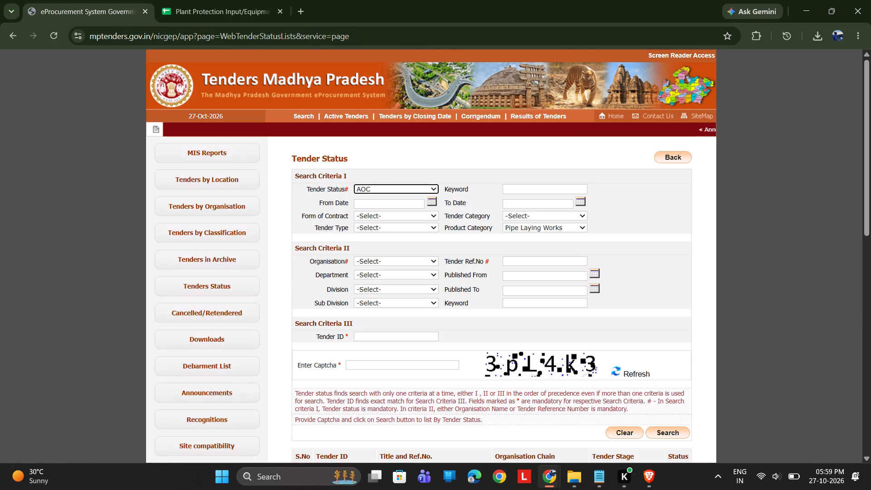
scroll(558, 361, "down", 6)
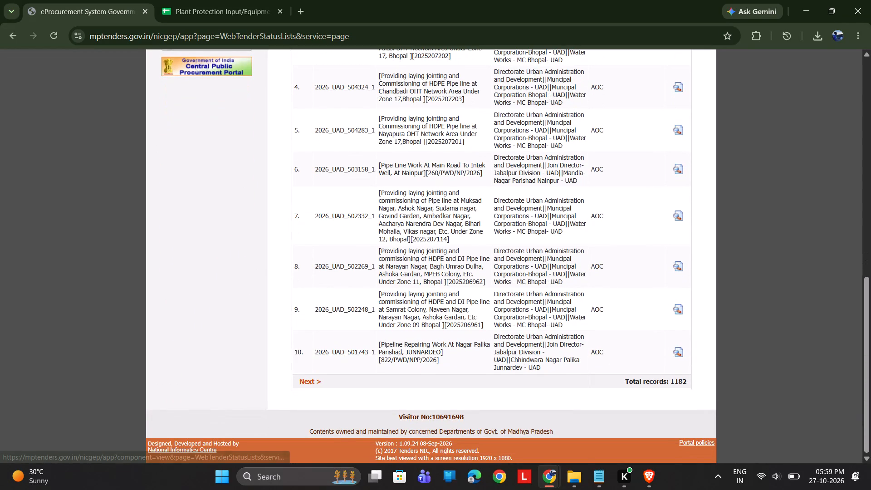
left_click(680, 309)
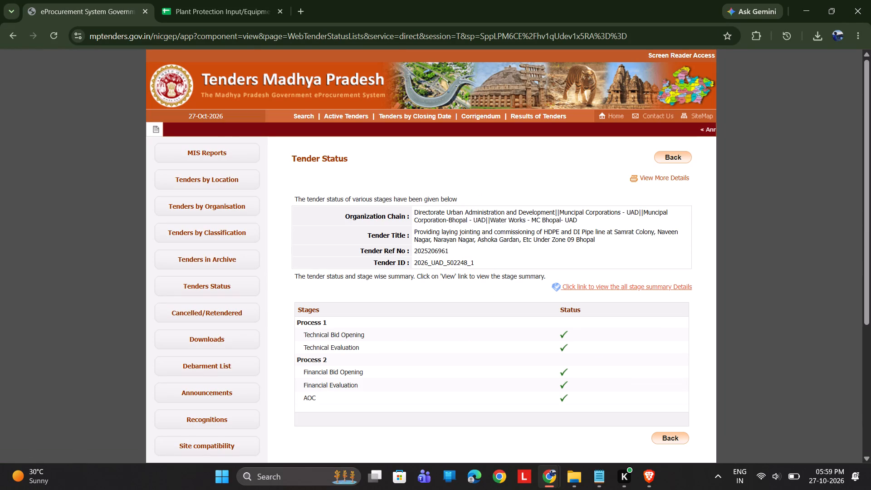
left_click(603, 284)
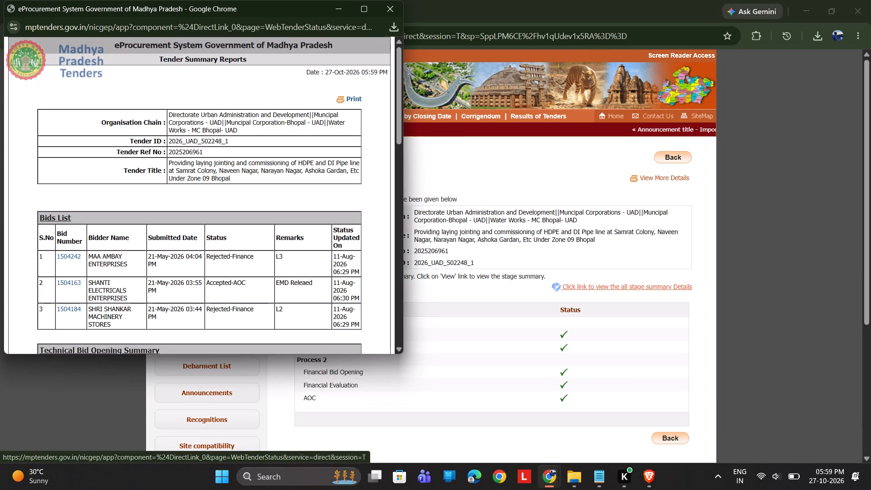
left_click(659, 435)
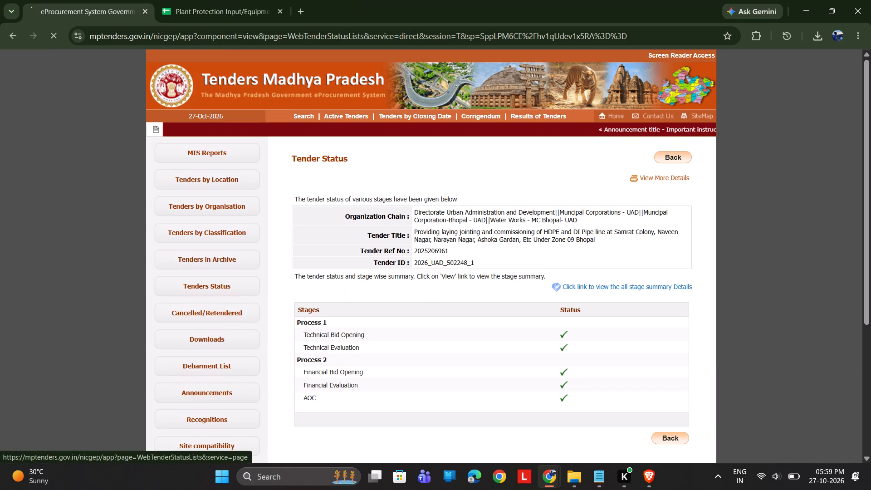
Copy tender 2026_UAD_501743_1's bid rows from its stage summary to the end of the Notepad document, and return to the tender list.
scroll(574, 357, "down", 6)
left_click(678, 355)
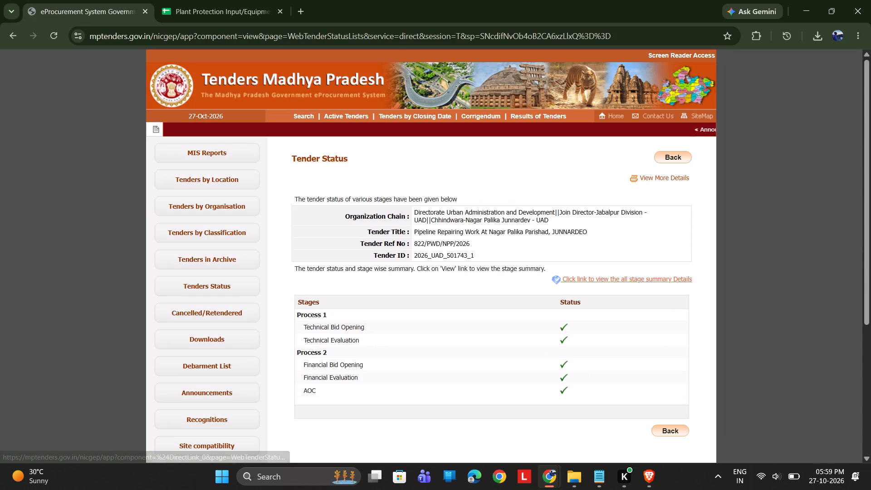
left_click(615, 280)
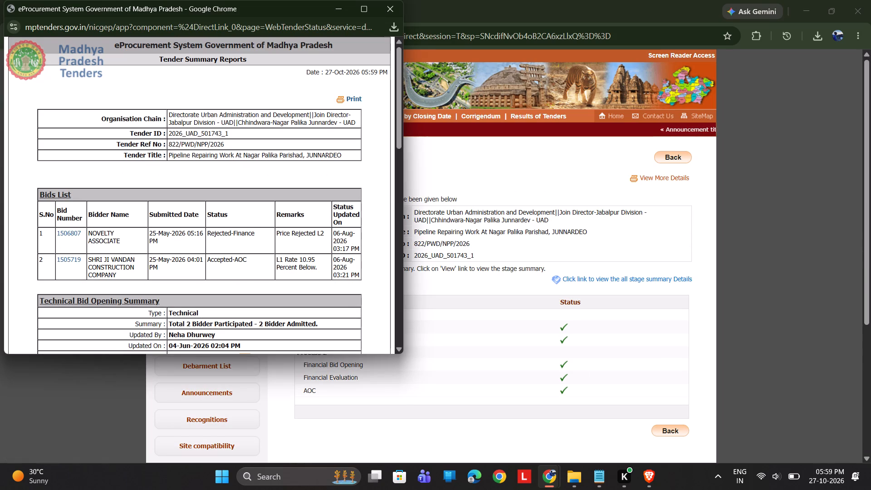
left_click_drag(359, 274, 41, 239)
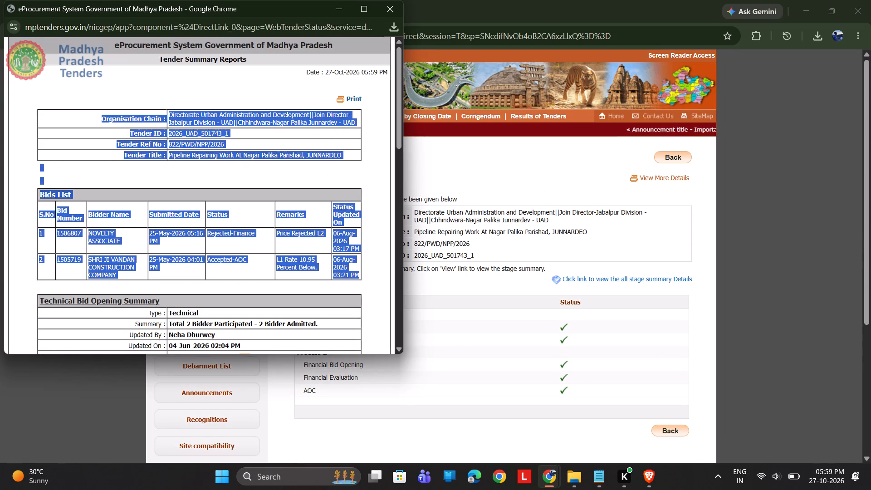
left_click_drag(41, 239, 39, 237)
key("ctrl+c")
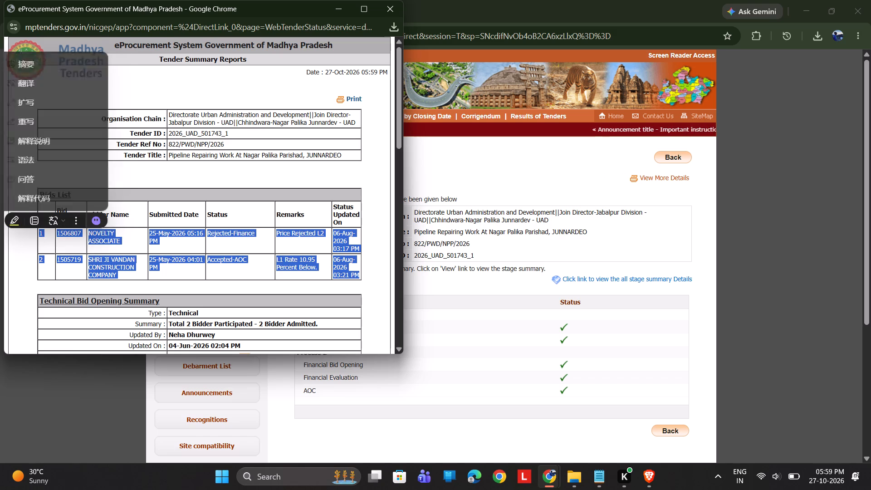
left_click(206, 214)
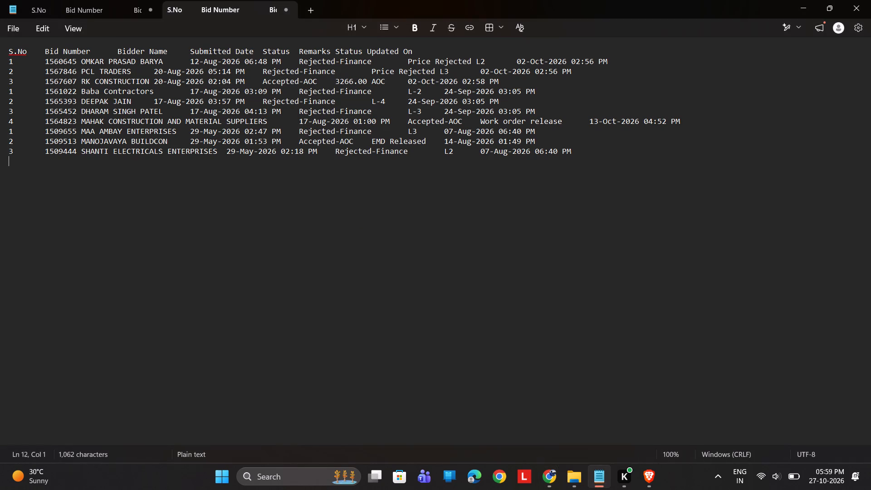
key("ctrl+v")
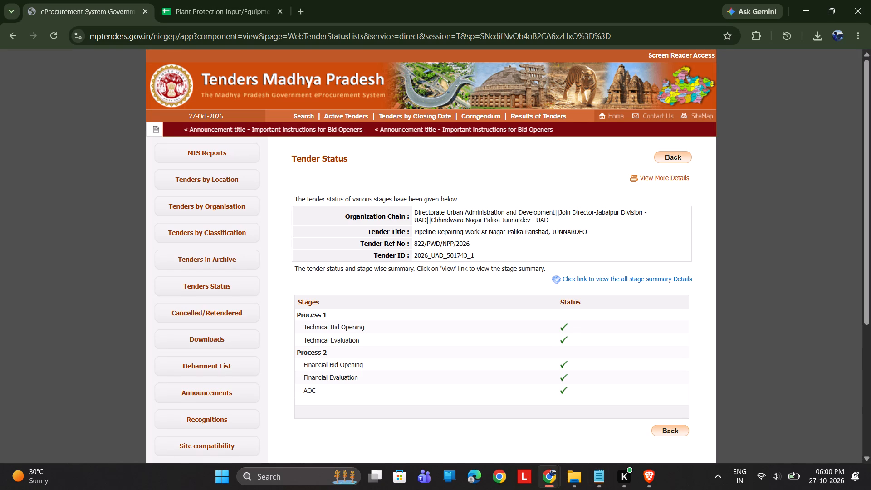
left_click(669, 435)
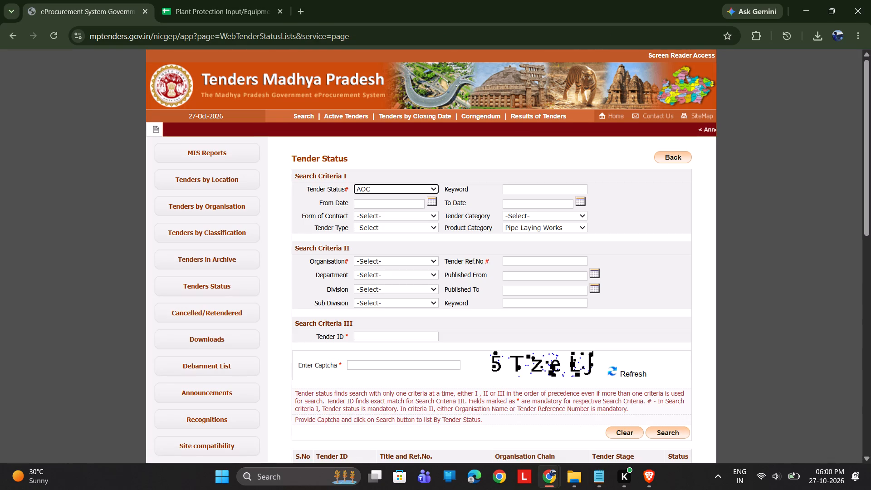
Advance to the following page of AOC tenders for Pipe Laying Works.
scroll(636, 407, "down", 7)
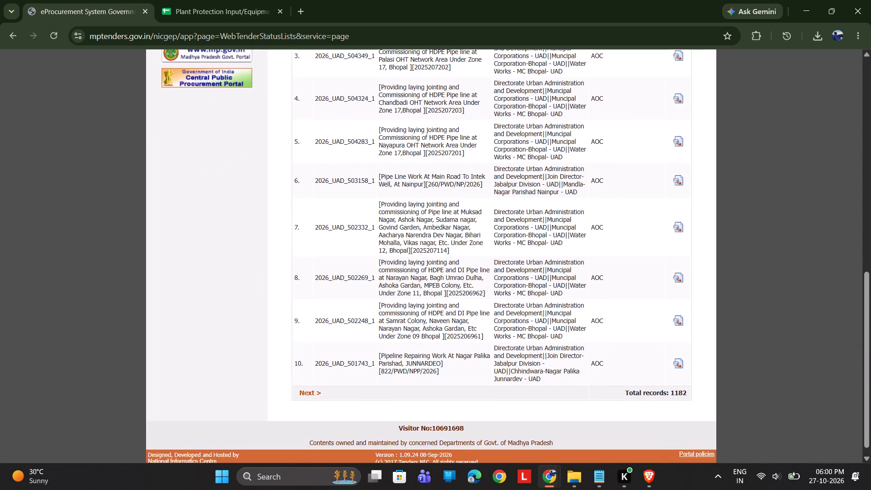
left_click(306, 381)
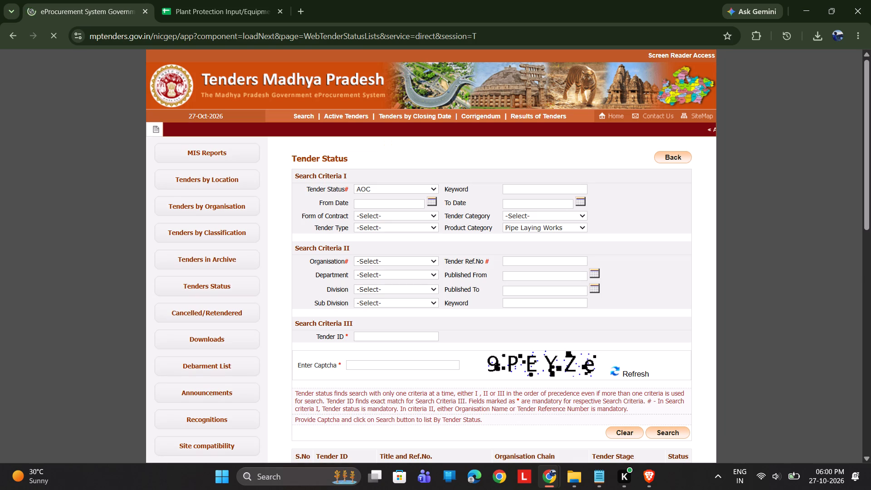
Copy tender 2026_UAD_501526_1's bid rows from its stage summary onto a new line in Notepad, and return to the tender list.
scroll(459, 348, "down", 5)
scroll(459, 348, "up", 1)
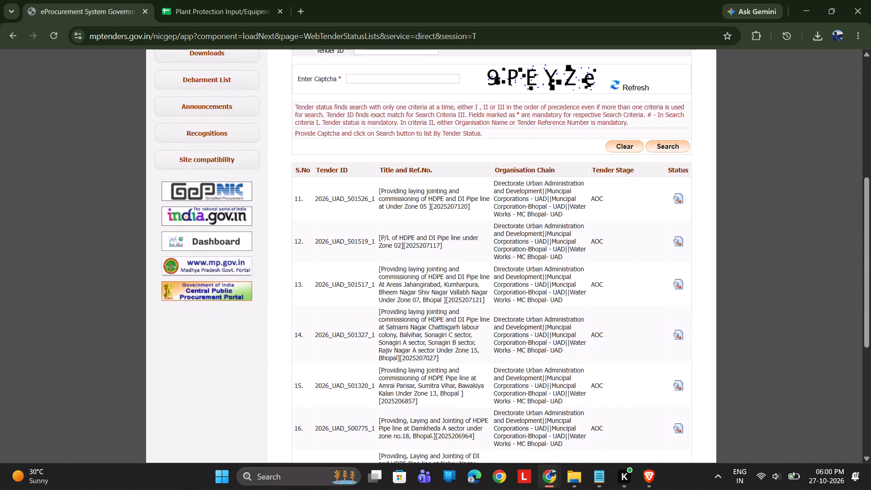
left_click(676, 196)
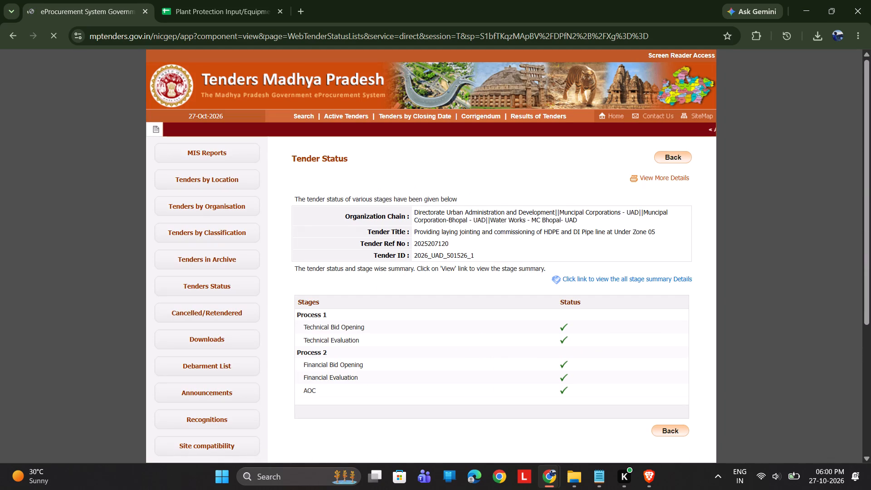
left_click(617, 279)
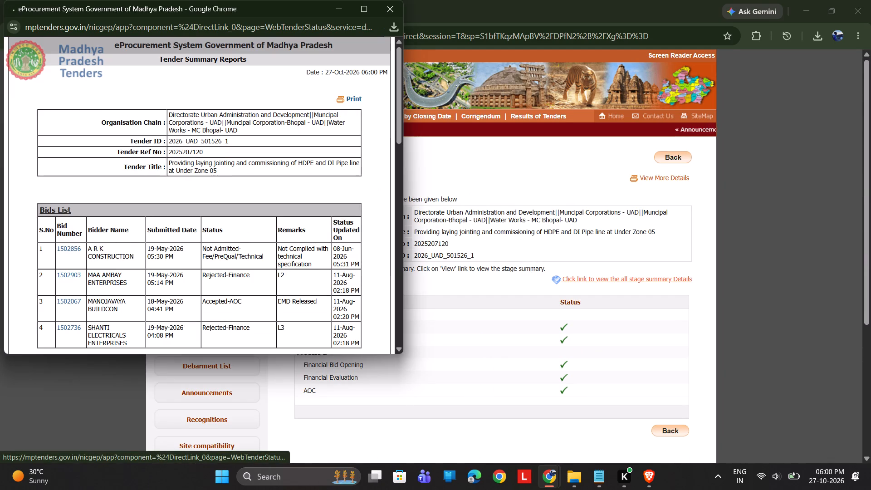
scroll(313, 270, "down", 1)
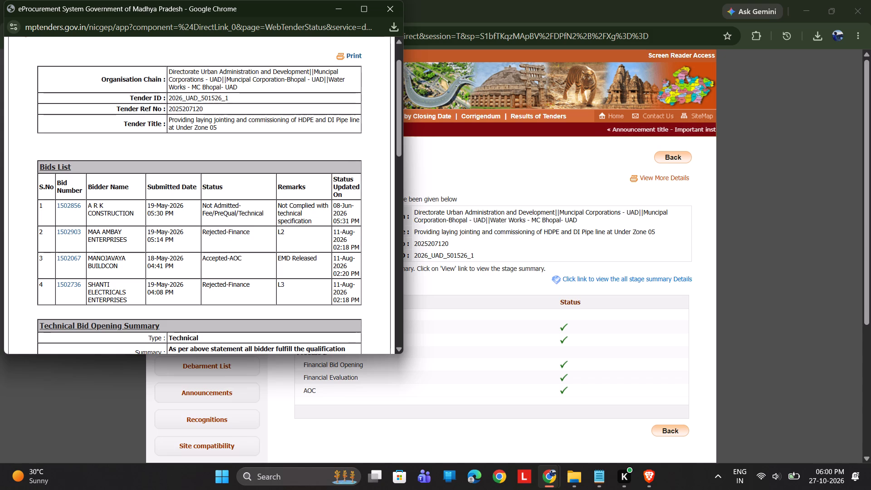
left_click(359, 300)
left_click_drag(359, 300, 40, 205)
key("ctrl+c")
left_click(241, 268)
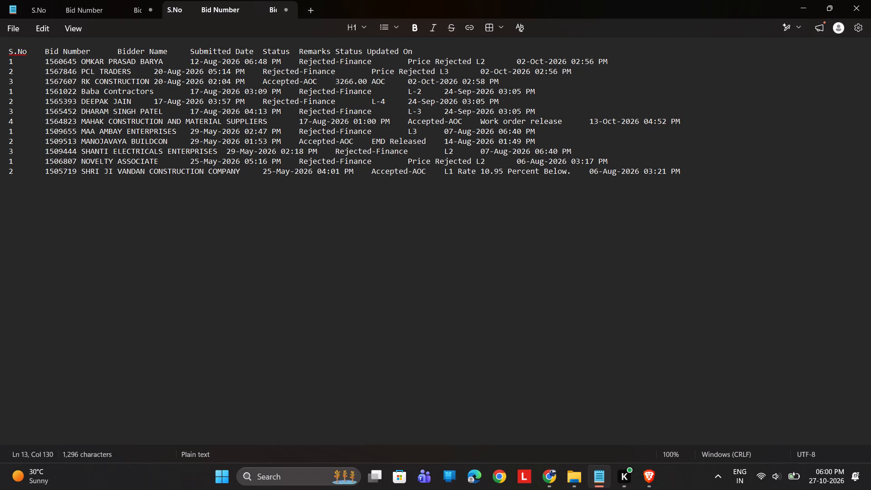
left_click(691, 171)
key("Return")
key("ctrl+v")
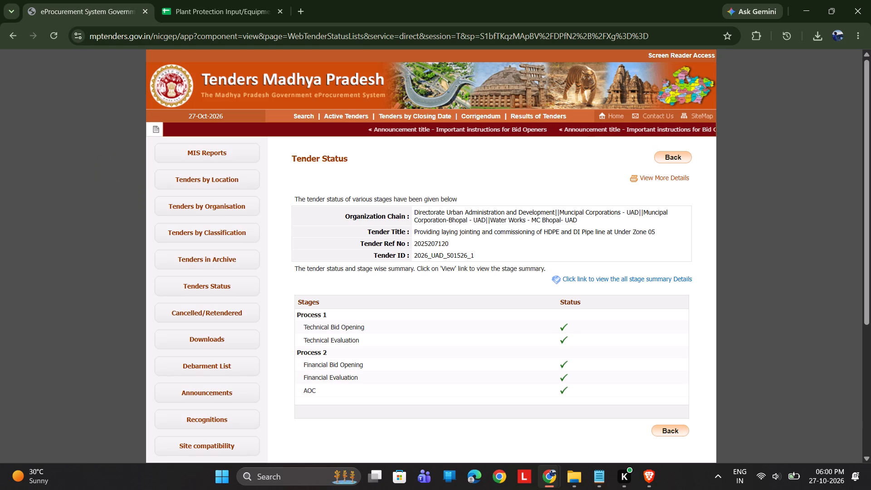
left_click(672, 428)
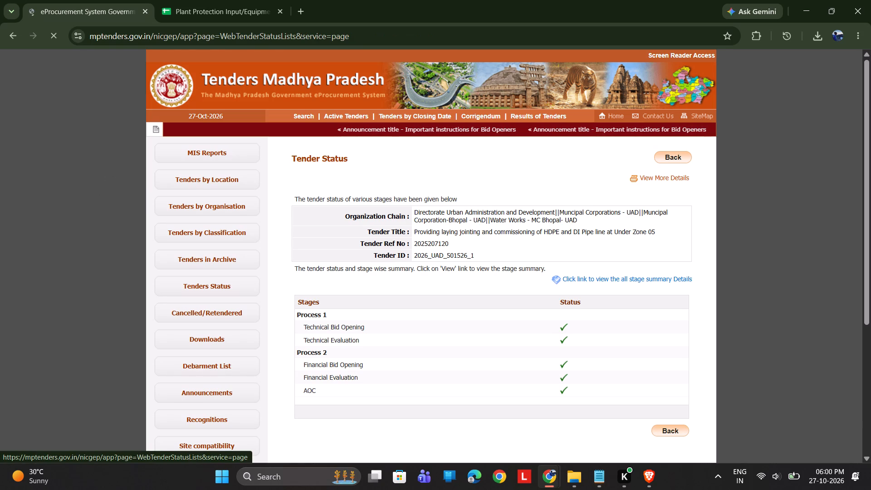
Examine the stage summary bid lists of tenders 2026_UAD_501519_1 and 2026_UAD_501517_1, returning to the tender list after each.
scroll(493, 326, "down", 4)
scroll(493, 326, "up", 1)
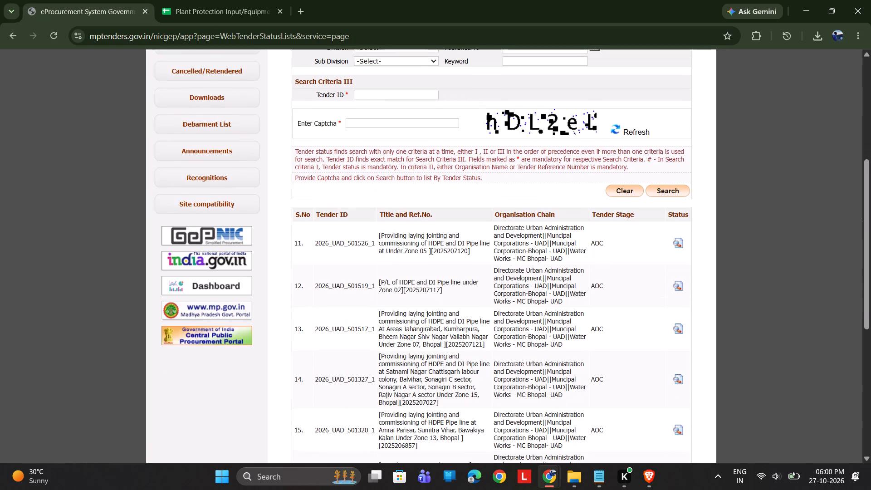
scroll(493, 326, "up", 1)
left_click(679, 298)
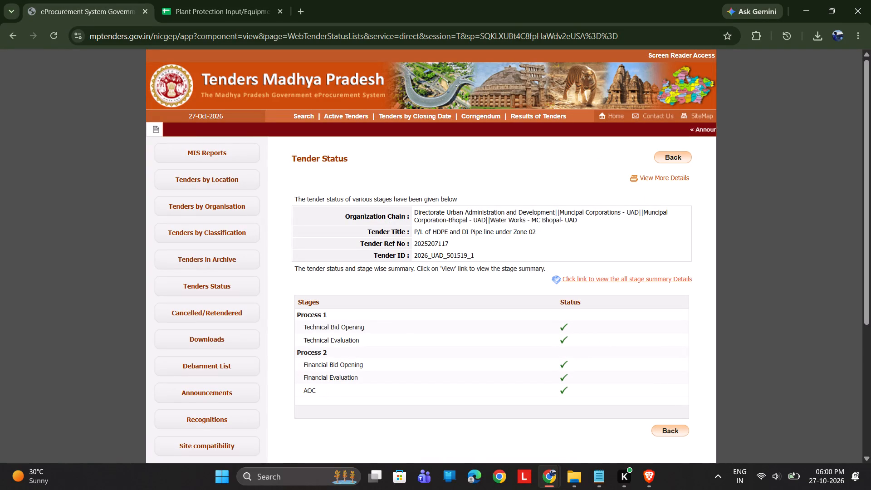
left_click(626, 280)
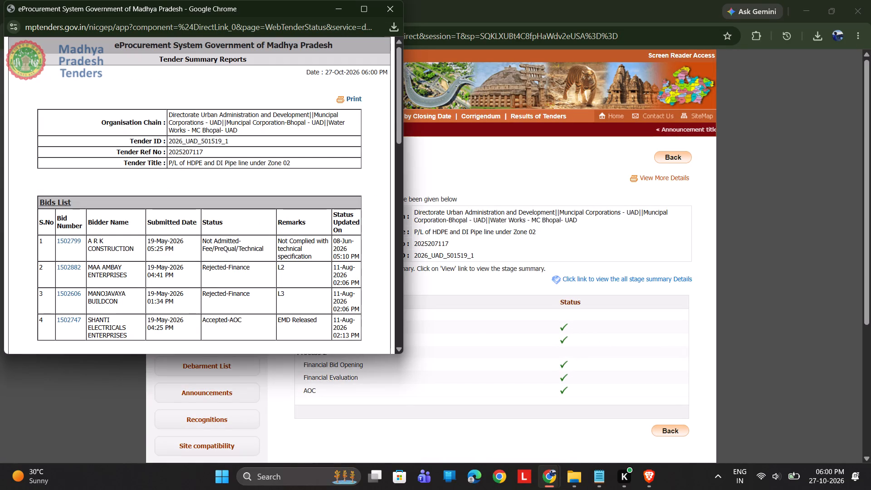
left_click(662, 431)
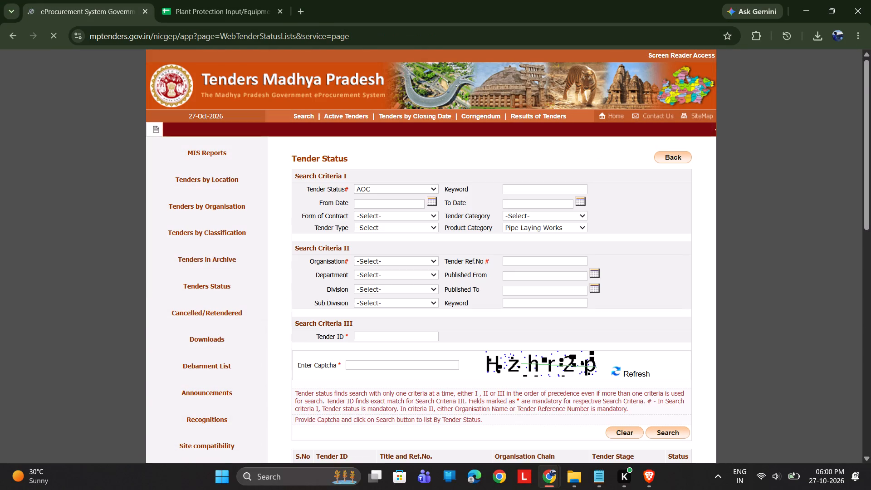
scroll(652, 429, "down", 3)
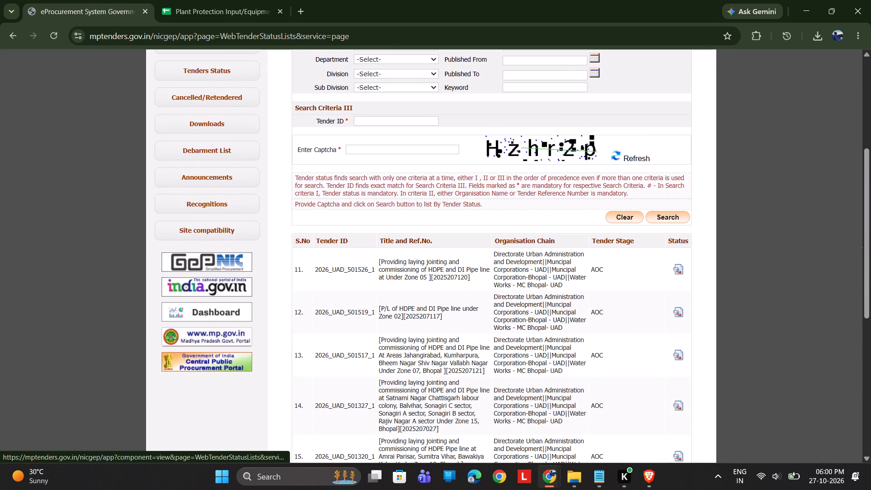
left_click(680, 355)
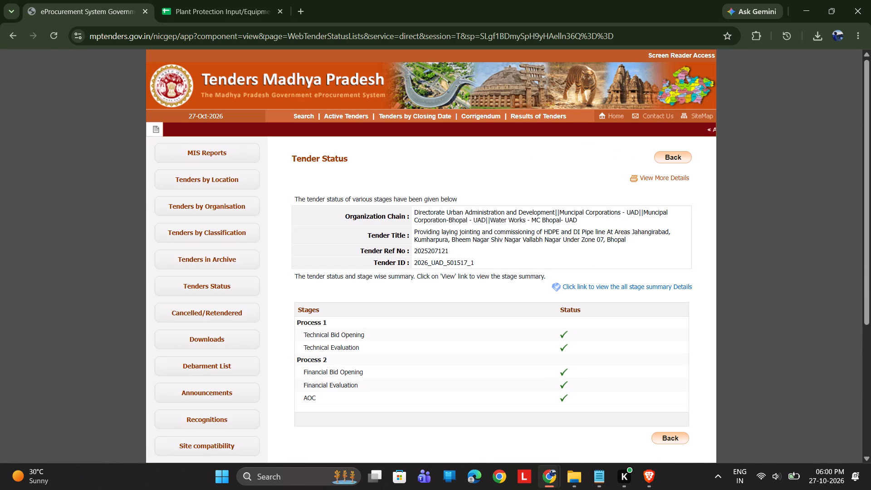
left_click(623, 286)
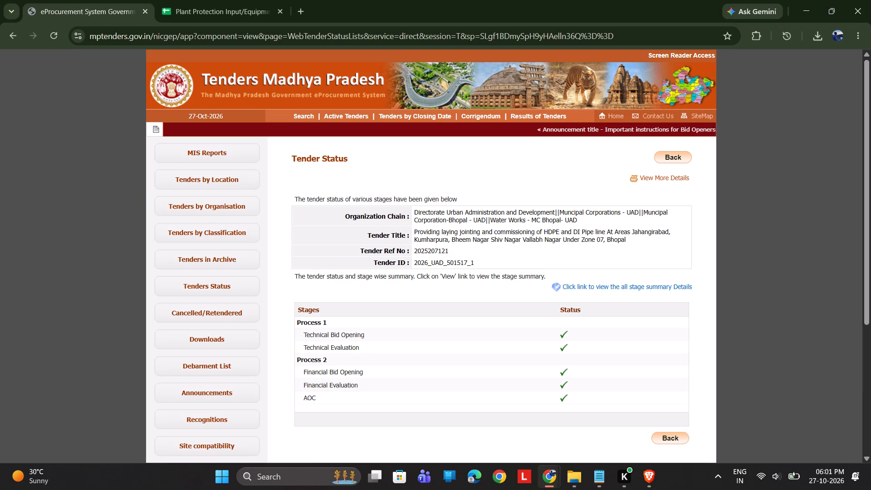
left_click(680, 440)
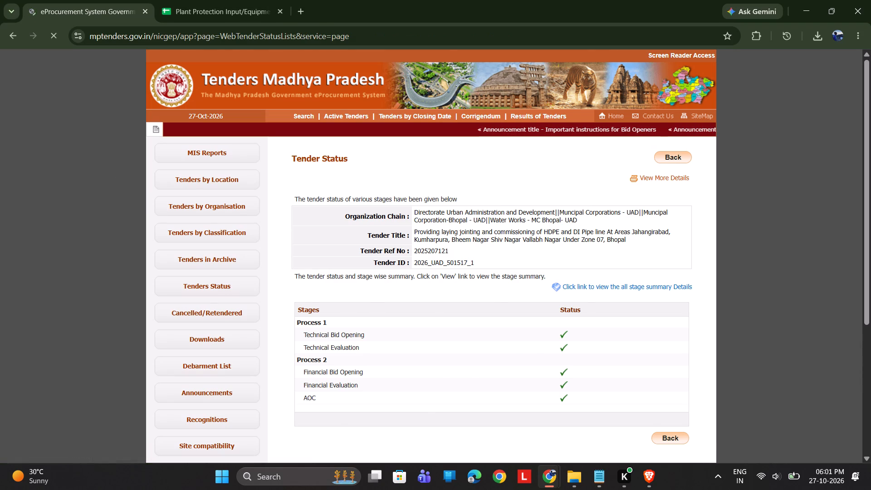
scroll(632, 337, "down", 5)
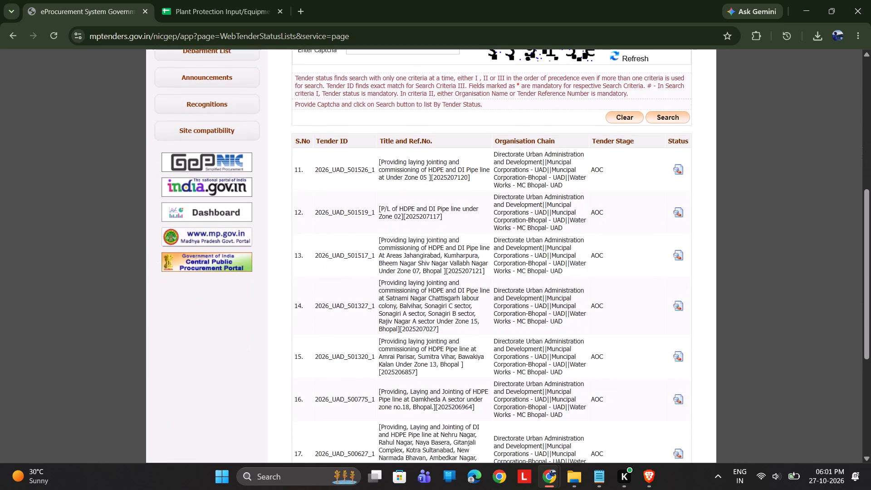
Examine the stage summary of tender 2026_UAD_501327_1, including its bids list and financial evaluation, and return to the tender list.
left_click(680, 304)
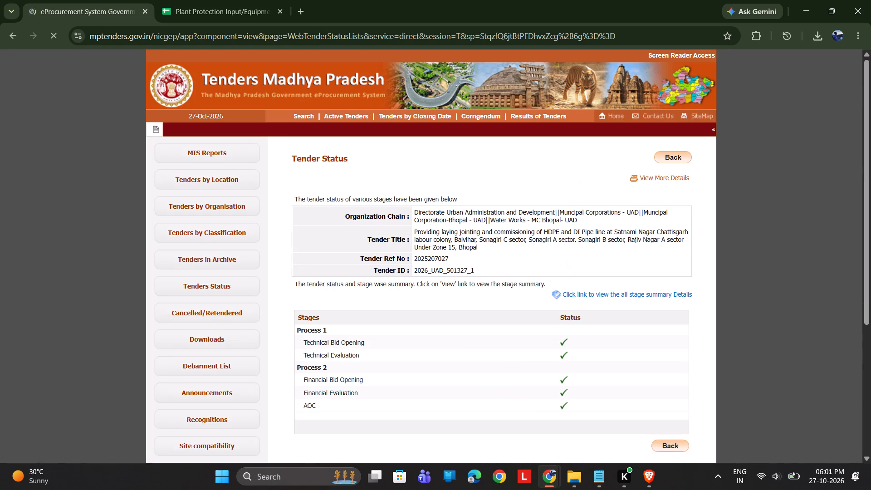
left_click(606, 295)
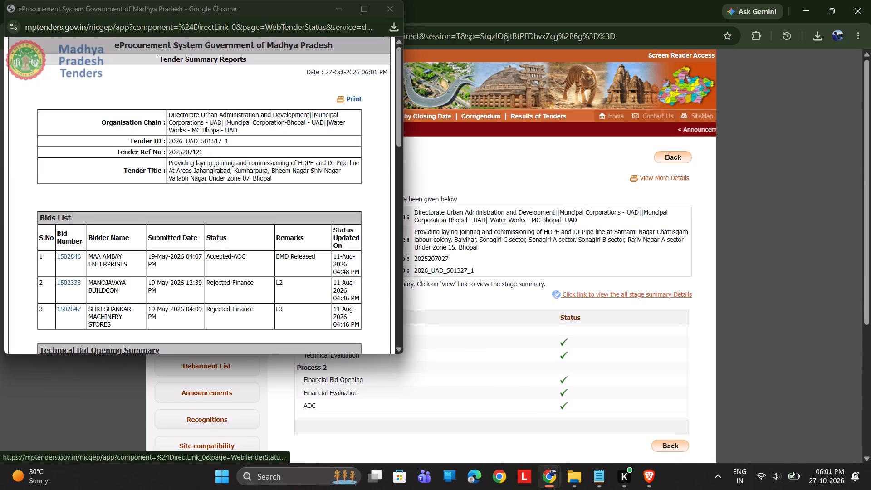
scroll(339, 301, "down", 1)
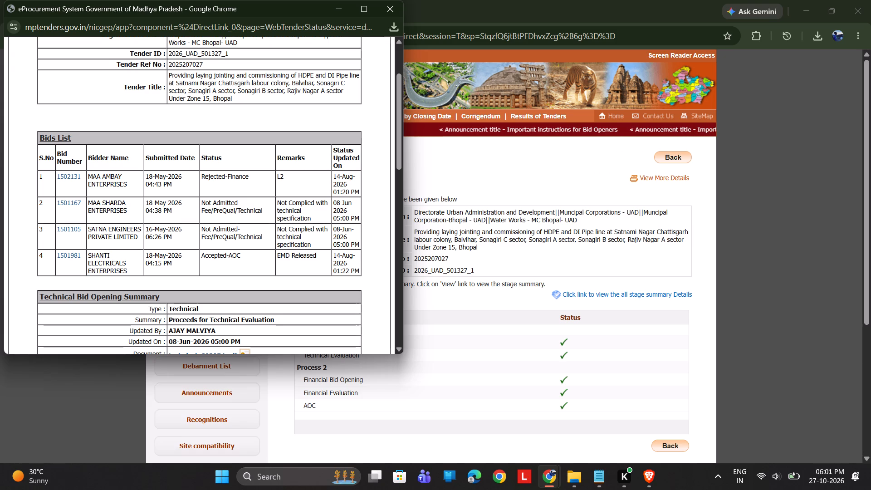
scroll(339, 301, "down", 3)
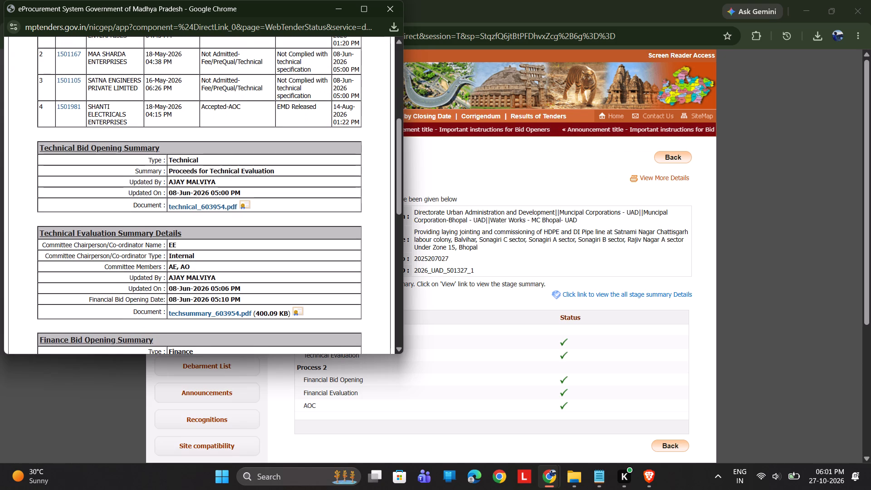
scroll(339, 301, "down", 2)
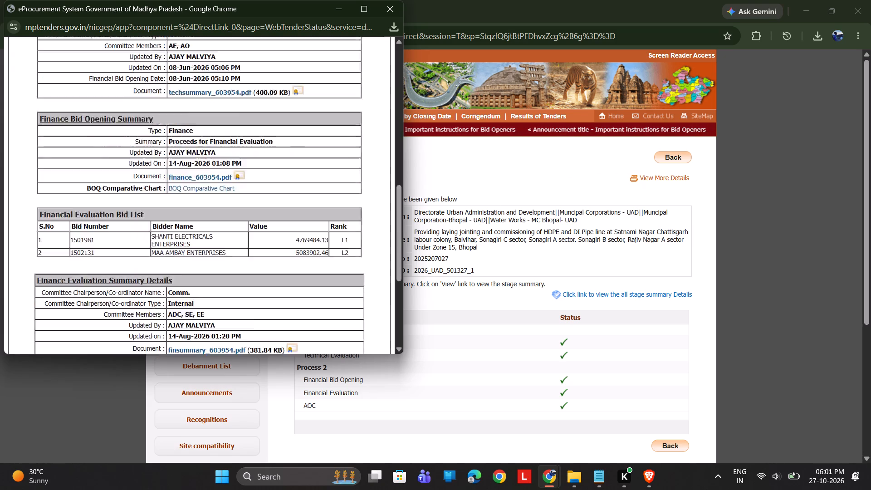
scroll(339, 301, "down", 1)
scroll(339, 301, "up", 8)
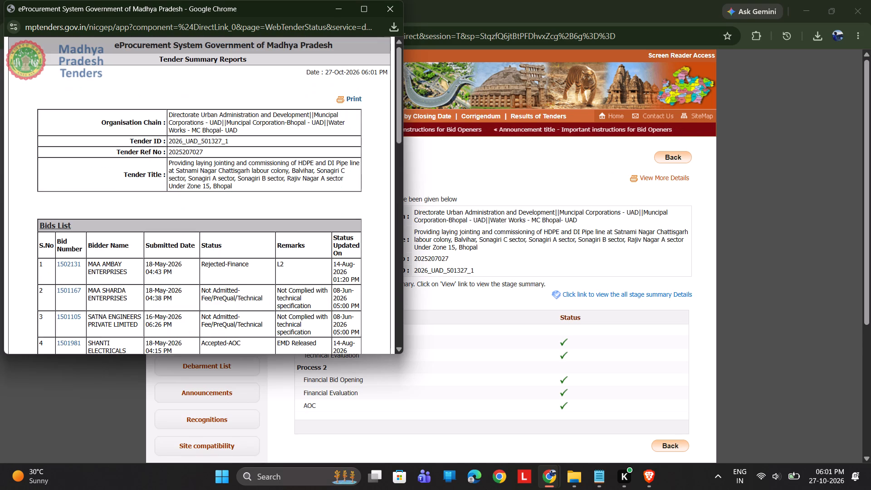
scroll(339, 301, "up", 4)
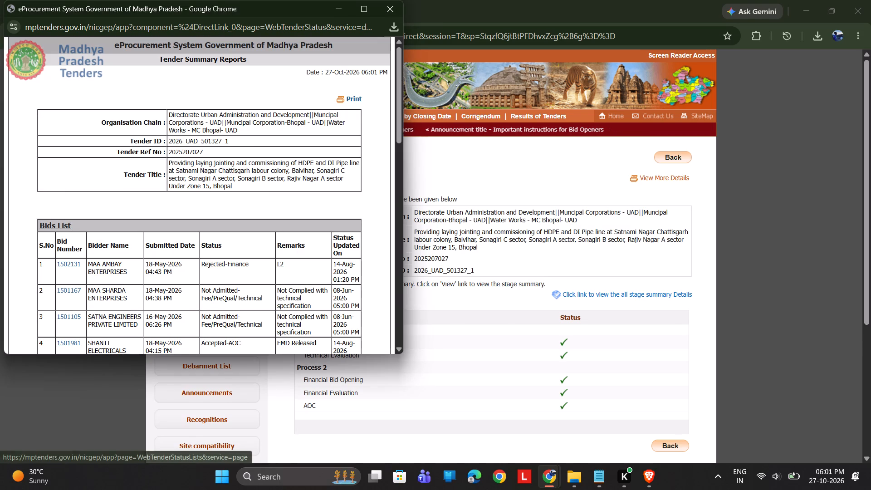
left_click(666, 447)
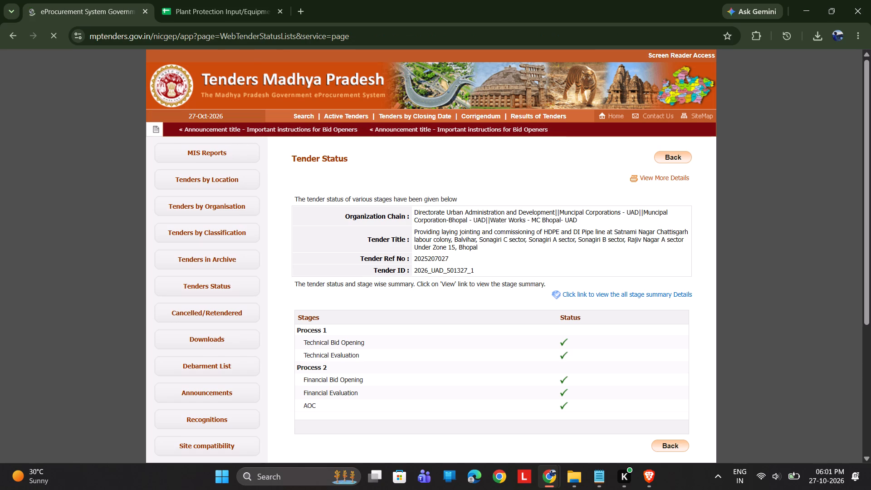
Copy tender 2026_UAD_501320_1's bid rows from its stage summary onto a new line in Notepad, and return to the tender list.
scroll(632, 348, "down", 5)
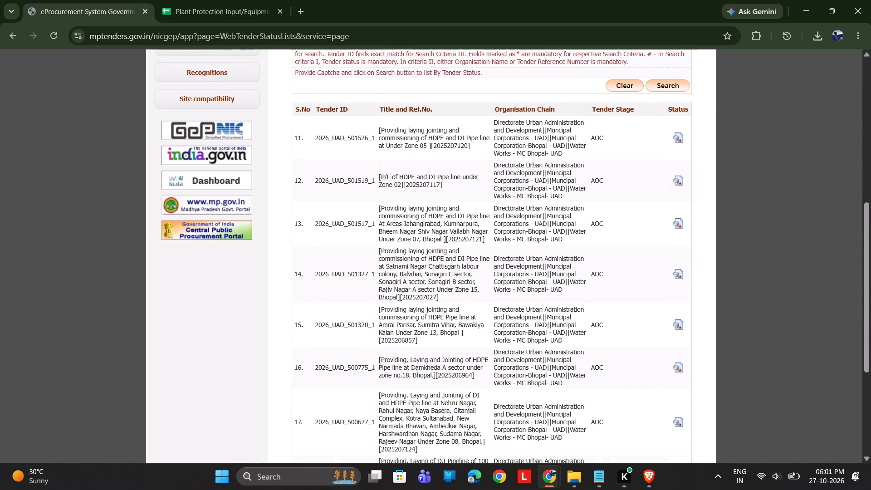
scroll(632, 348, "down", 1)
left_click(680, 319)
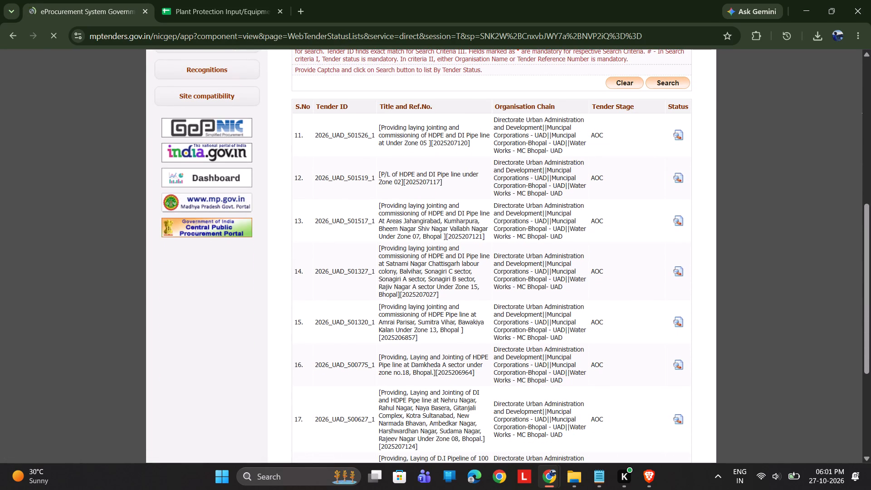
left_click(600, 284)
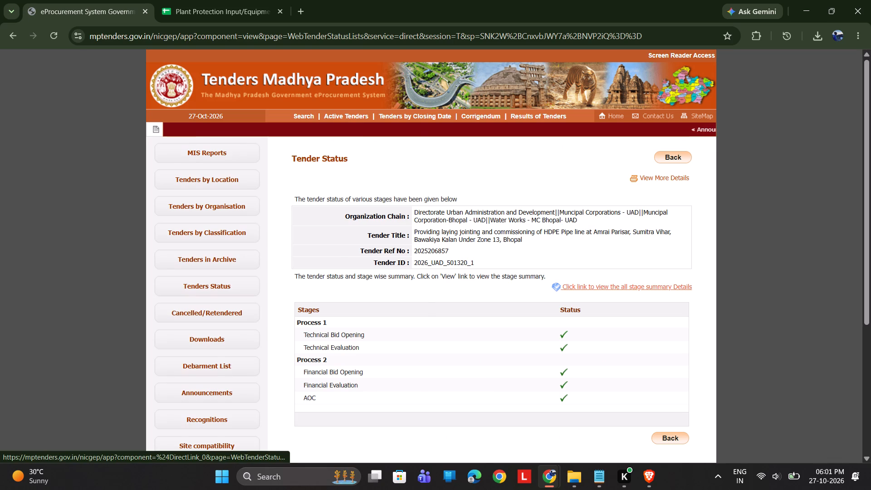
scroll(303, 319, "up", 2)
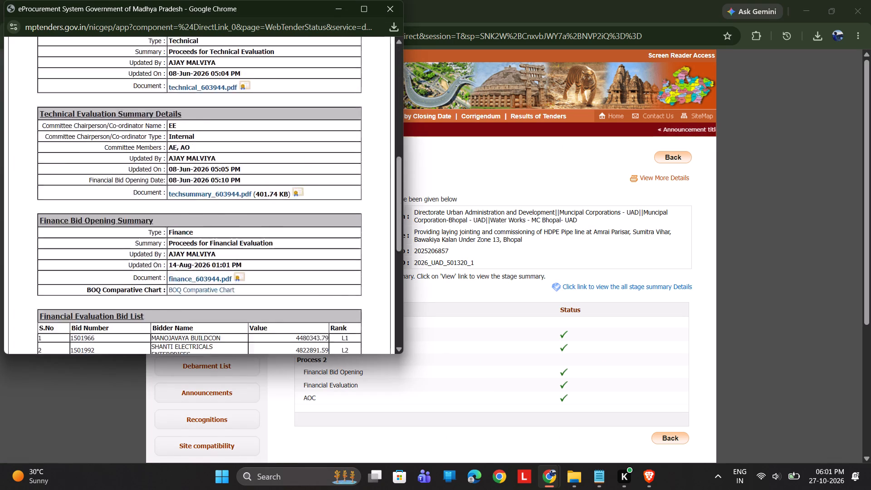
scroll(303, 319, "up", 2)
scroll(303, 319, "down", 1)
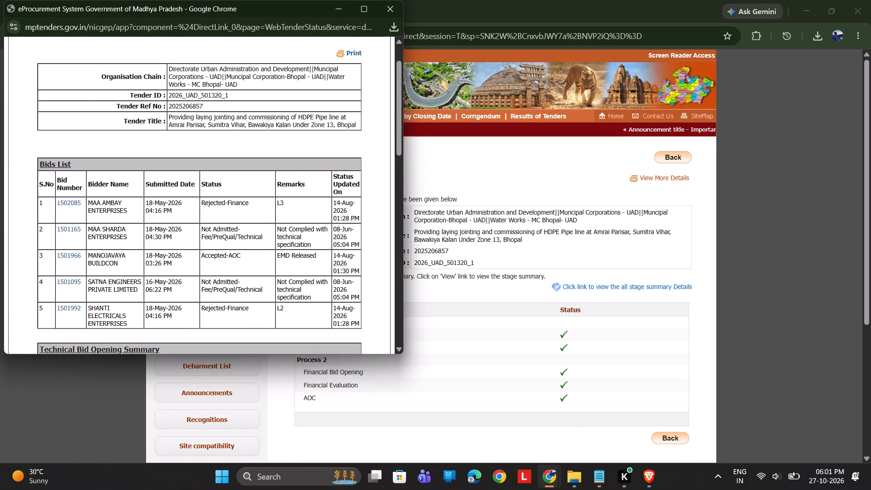
left_click_drag(362, 323, 345, 314)
left_click(358, 323)
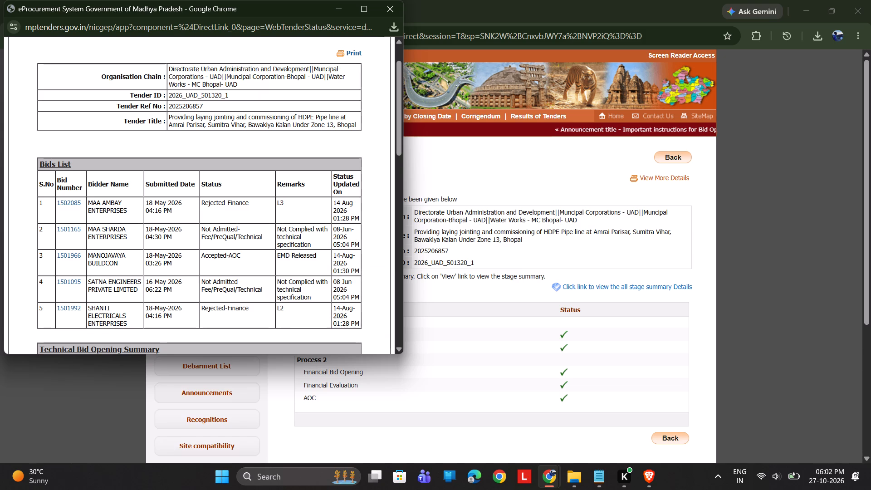
left_click_drag(358, 323, 38, 207)
key("ctrl+c")
left_click(250, 236)
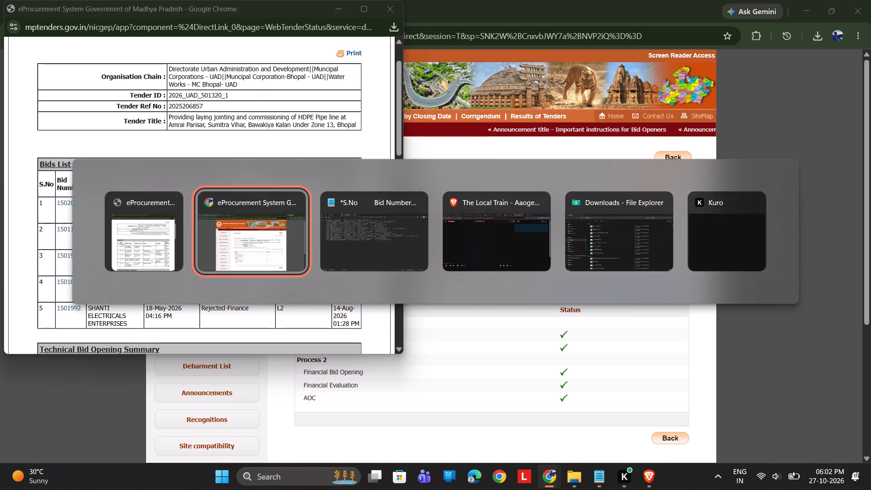
key("Return")
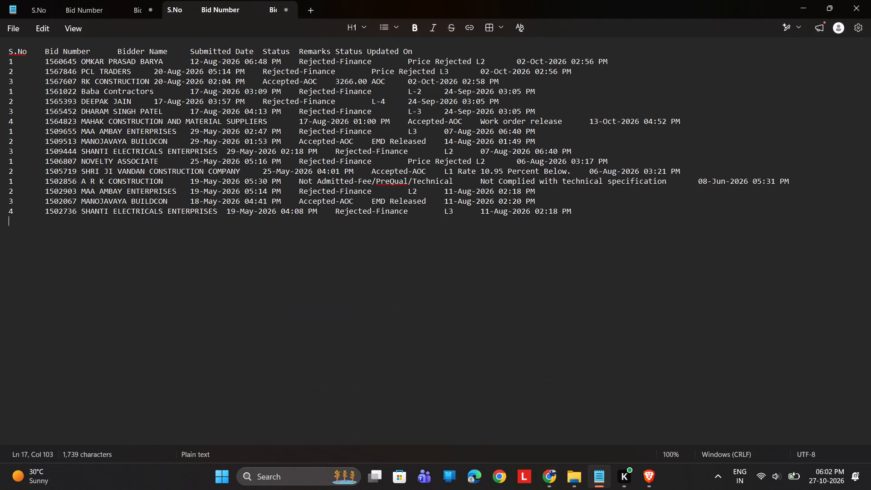
key("ctrl+v")
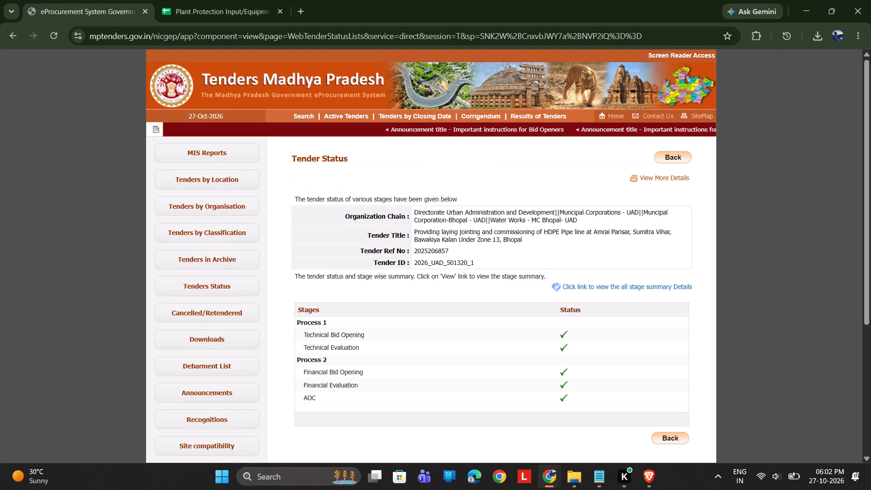
left_click(668, 438)
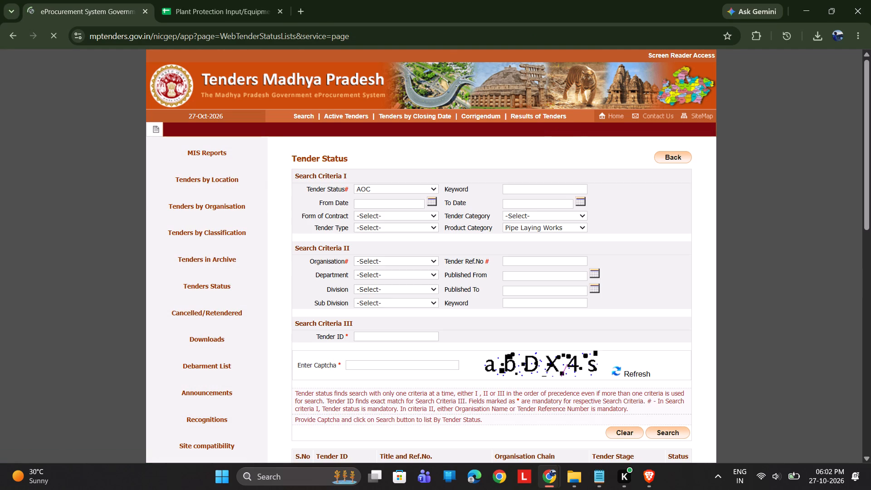
Examine the stage summary bid lists of tenders 2026_UAD_500775_1 and 2026_UAD_500411_1, returning to the tender list after each.
scroll(635, 444, "down", 6)
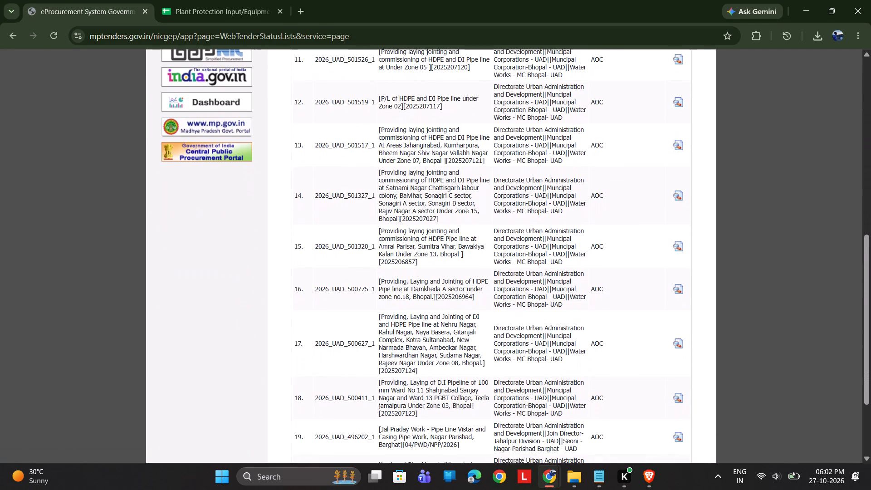
left_click(677, 285)
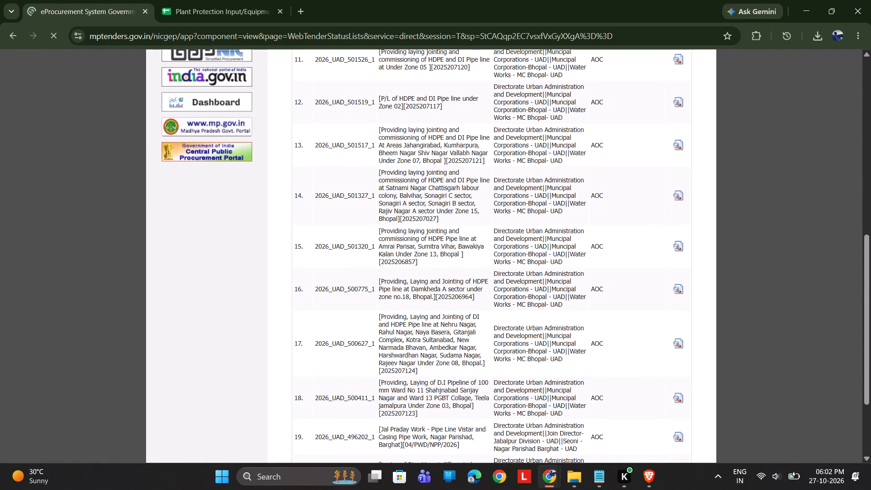
left_click(631, 277)
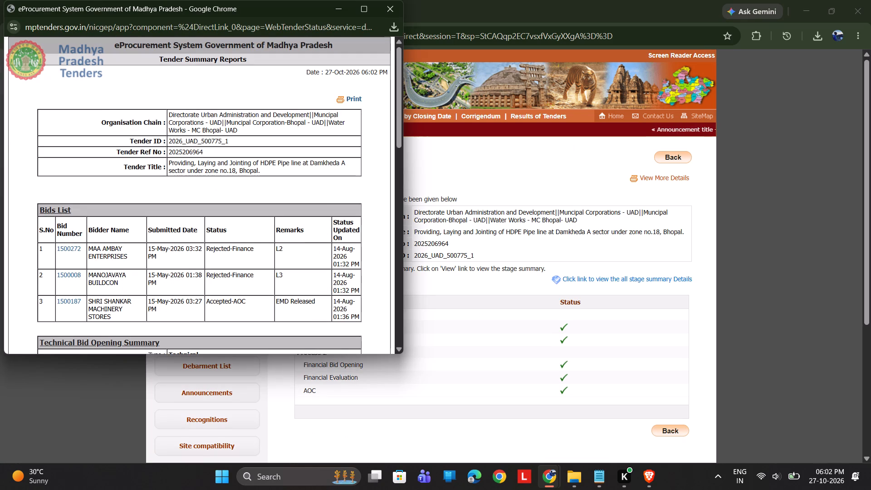
left_click_drag(359, 314, 81, 261)
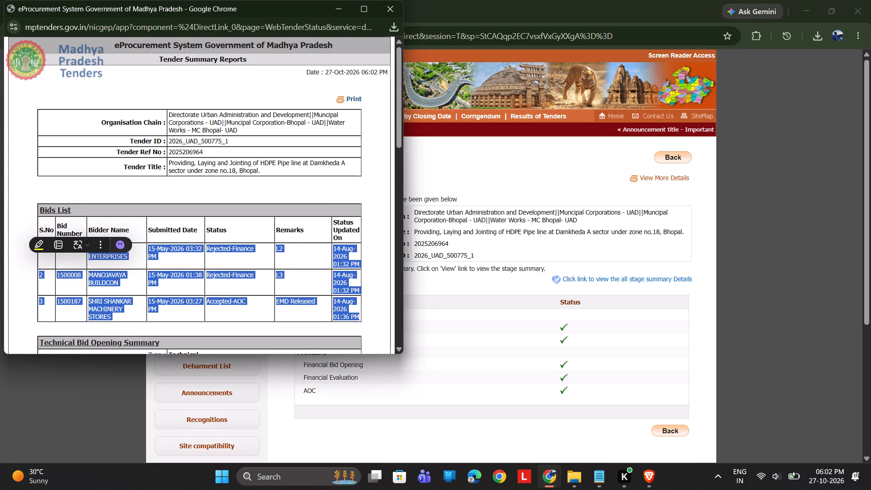
left_click(673, 436)
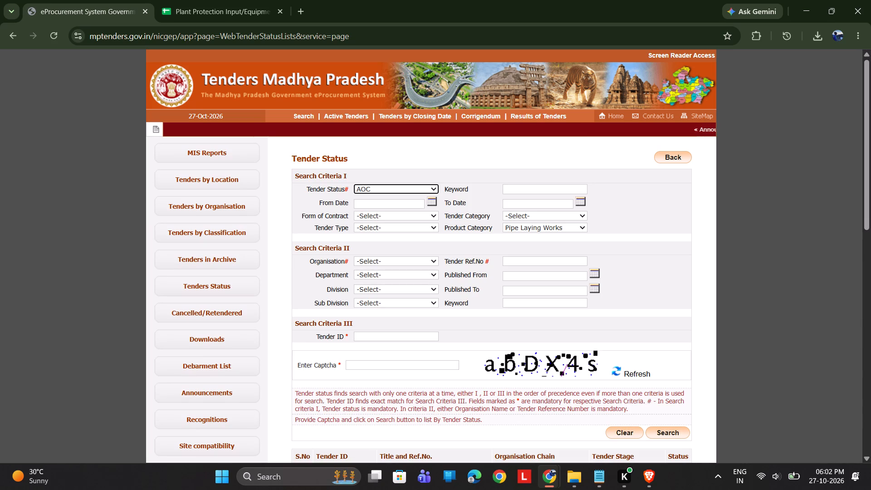
scroll(647, 390, "down", 5)
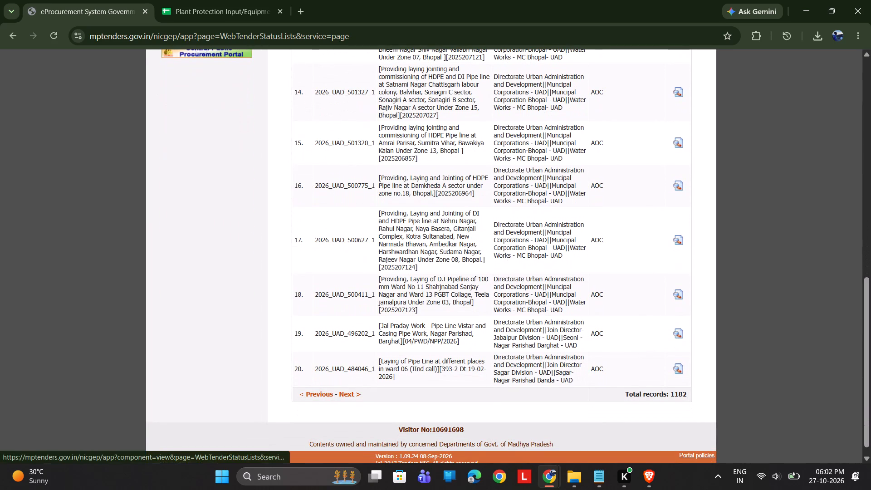
left_click(682, 293)
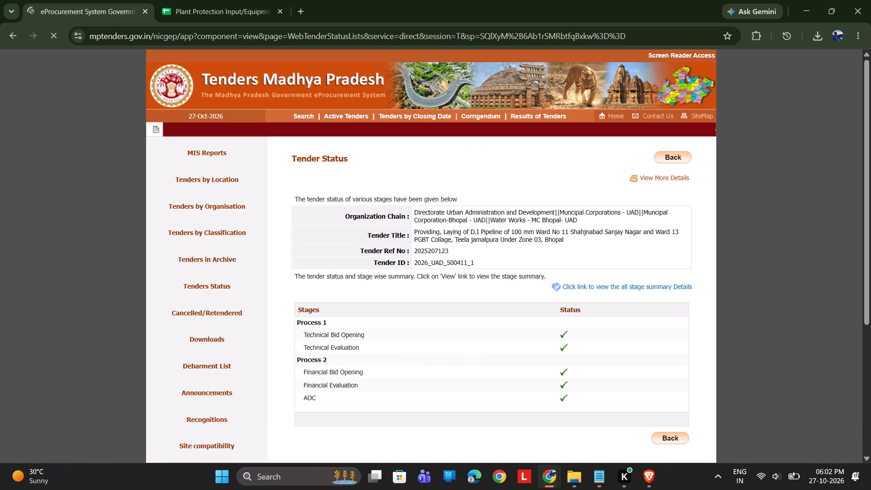
left_click(644, 284)
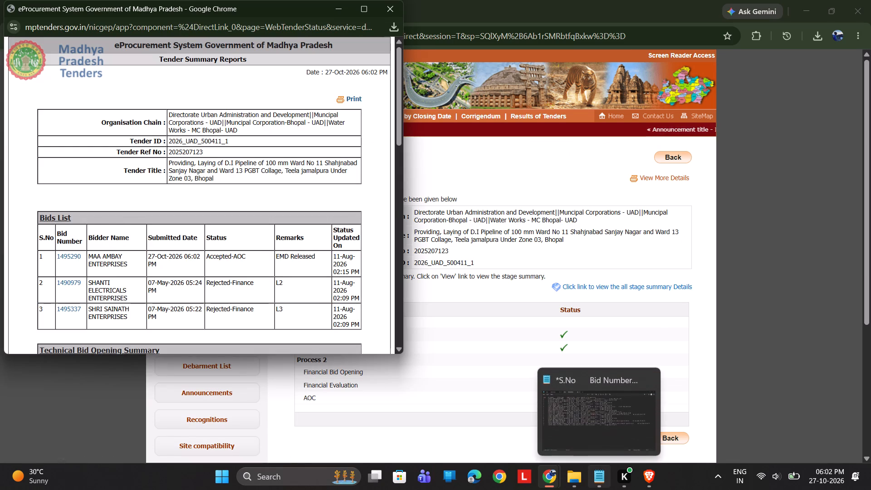
left_click(672, 433)
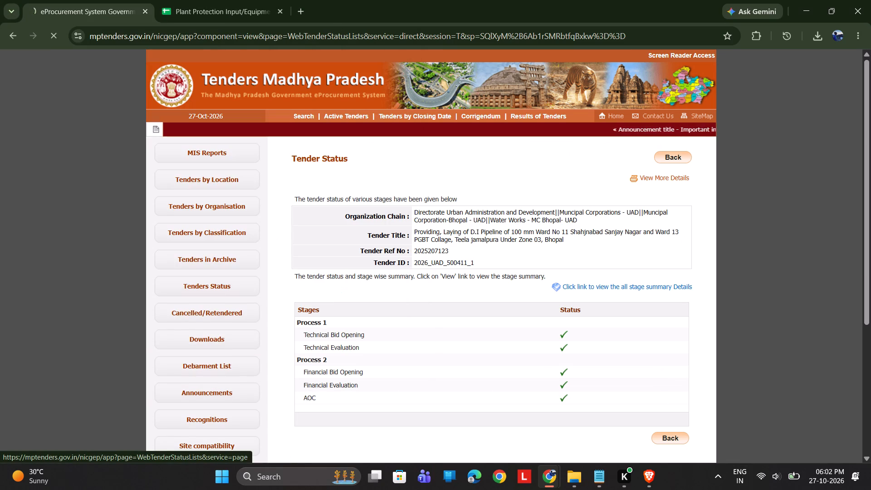
Copy tender 2026_UAD_496202_1's bid rows from its stage summary onto a new line in Notepad, and return to the tender list.
scroll(604, 342, "down", 5)
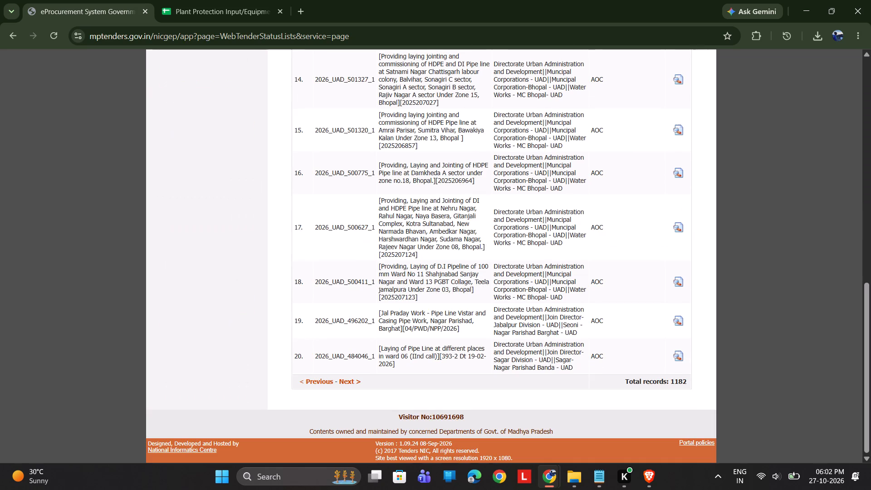
left_click(678, 317)
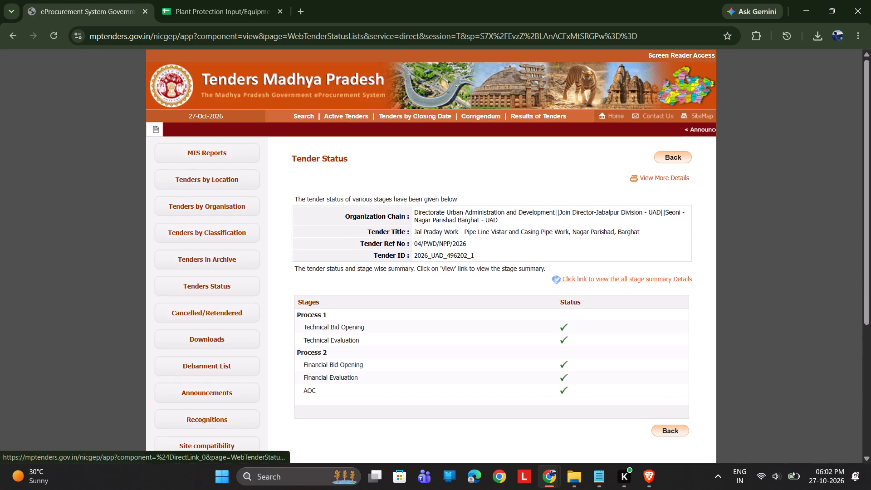
left_click(618, 276)
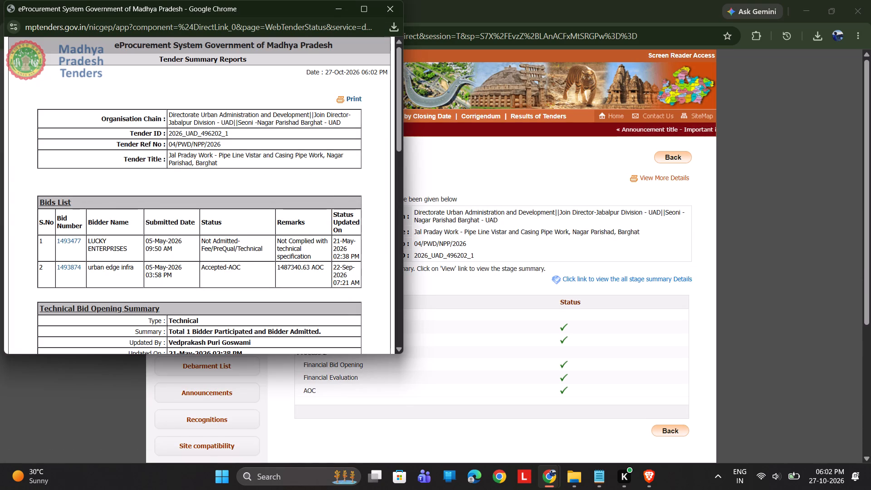
left_click_drag(359, 282, 38, 251)
key("ctrl+c")
left_click(287, 256)
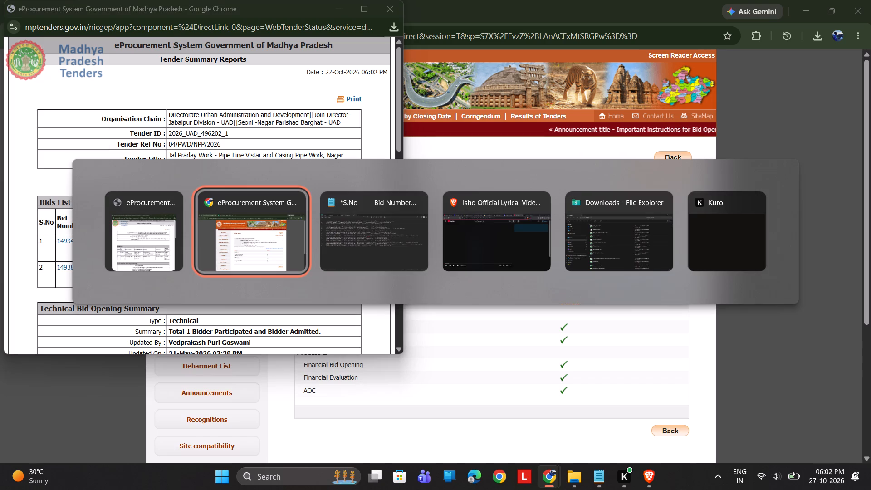
key("Return")
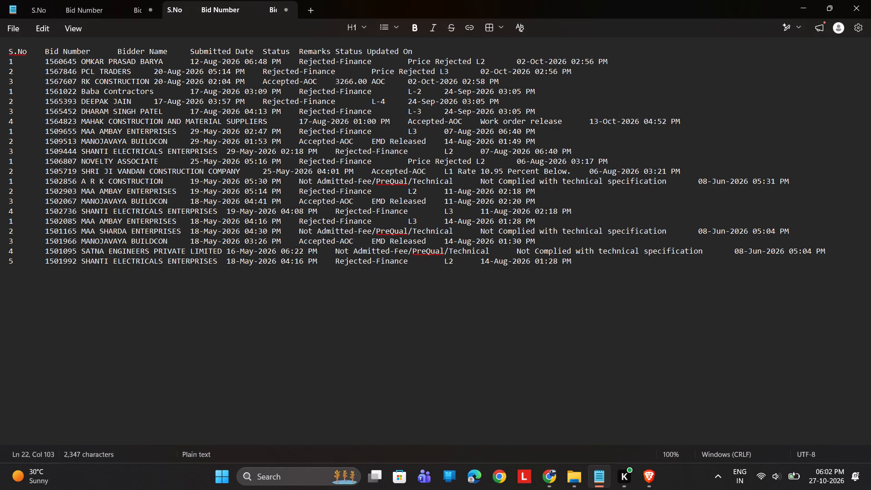
key("ctrl+v")
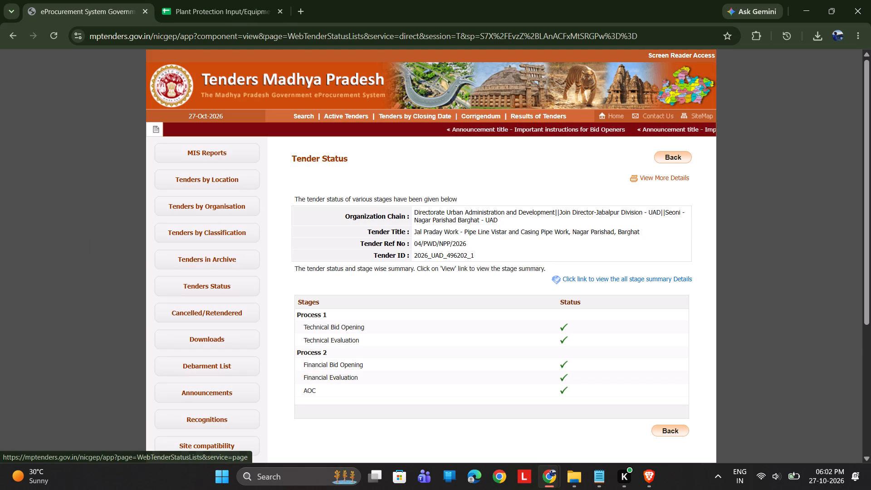
left_click(670, 431)
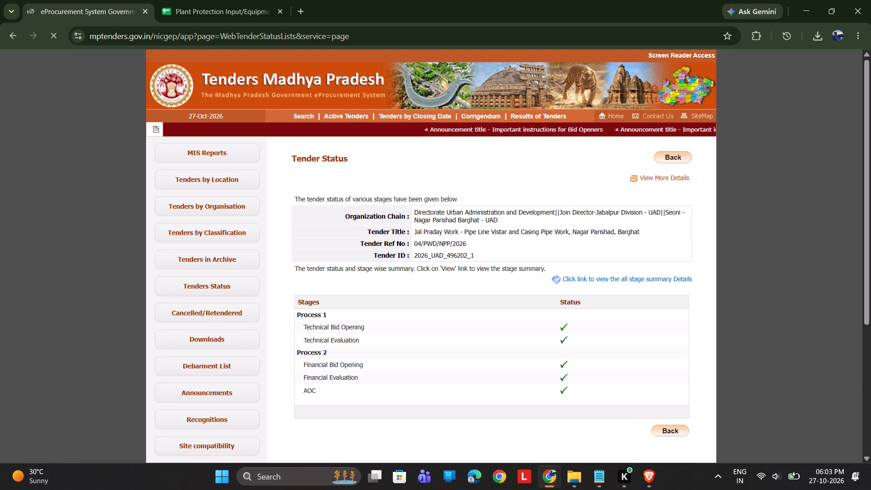
scroll(587, 348, "down", 6)
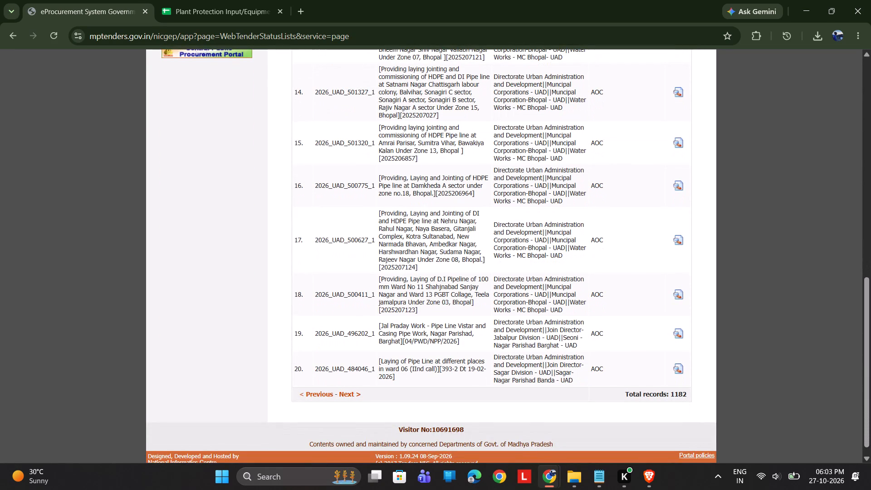
Copy tender 2026_UAD_484046_1's bid row from its stage summary onto a new line in Notepad.
left_click(678, 366)
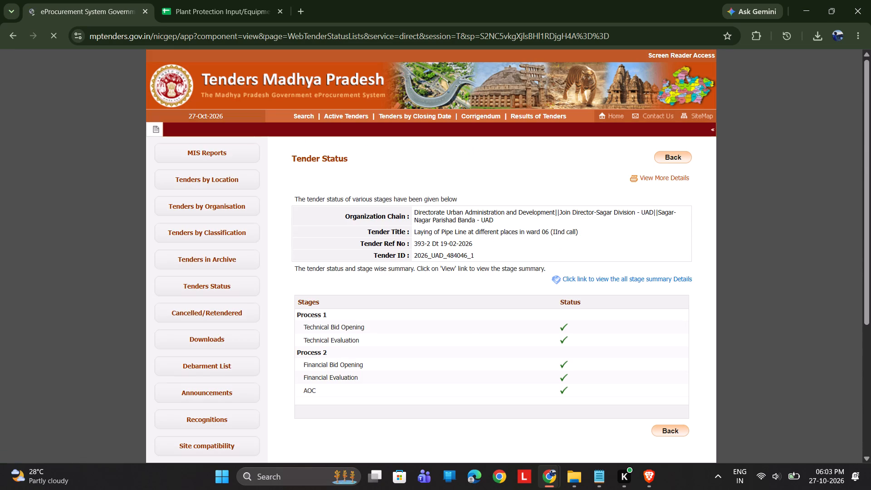
left_click(643, 277)
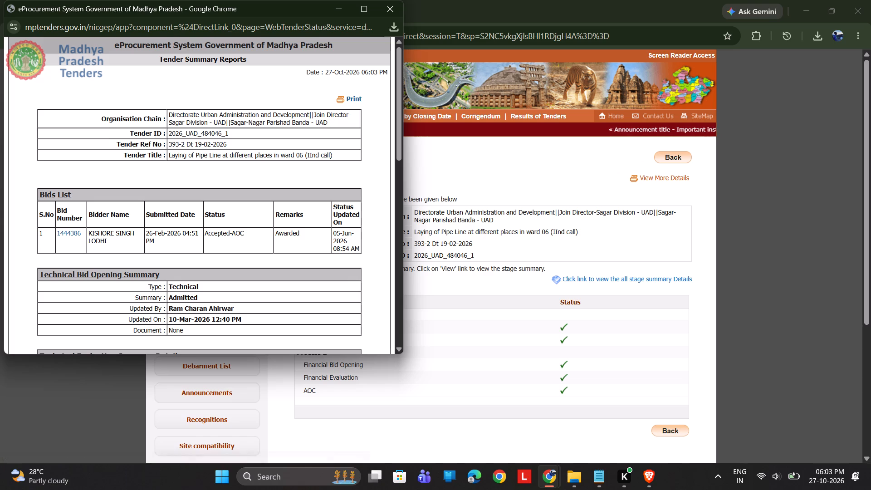
left_click_drag(358, 245, 49, 234)
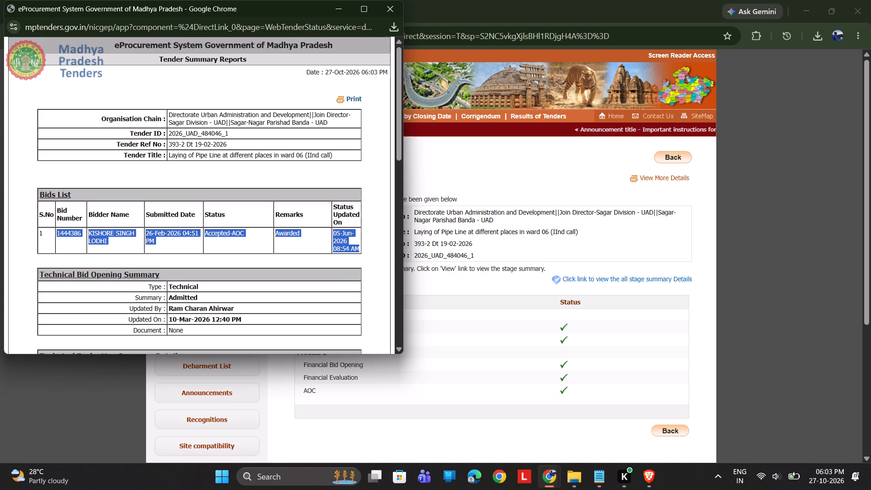
left_click_drag(49, 234, 40, 232)
key("ctrl+c")
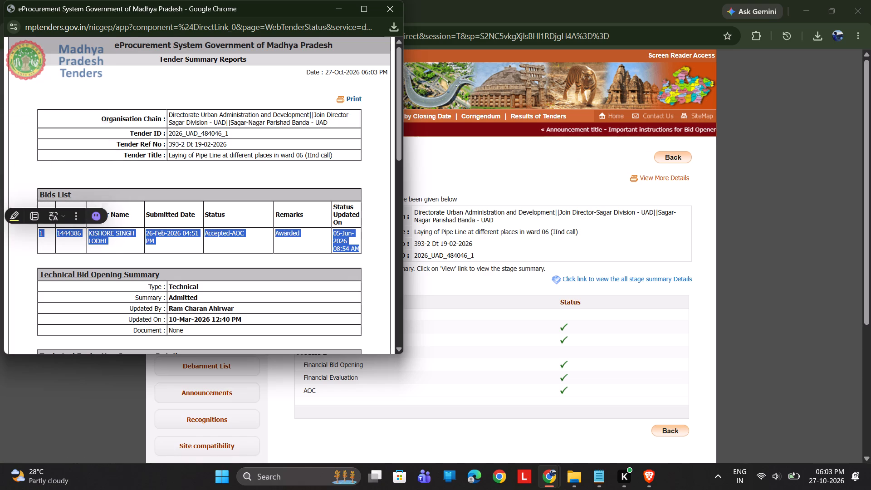
left_click(271, 248)
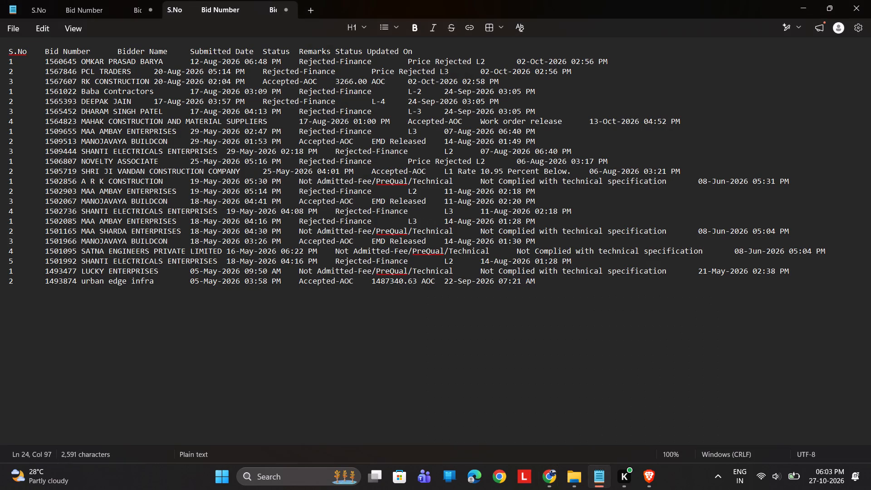
key("Return")
key("ctrl+v")
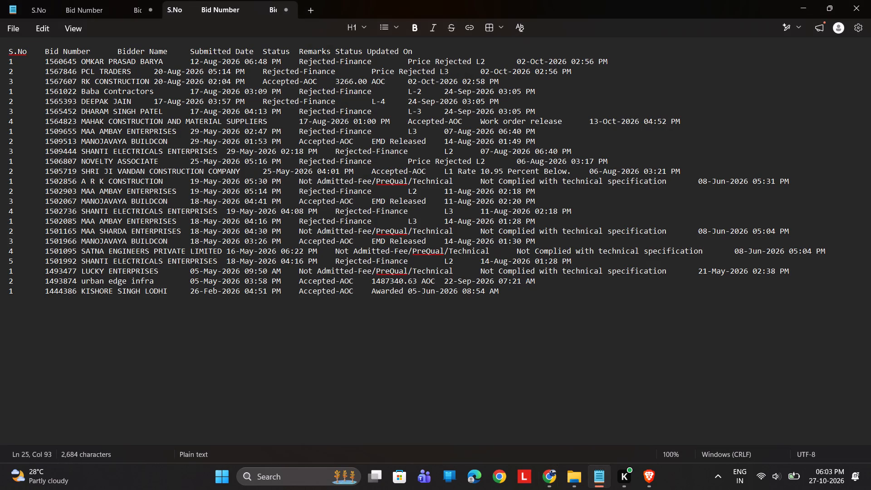
left_click(504, 294)
Replace all the old data in the Plant Protection Input/Equipment Works spreadsheet with the complete Notepad bid list, starting at cell A1.
left_click_drag(7, 50, 357, 392)
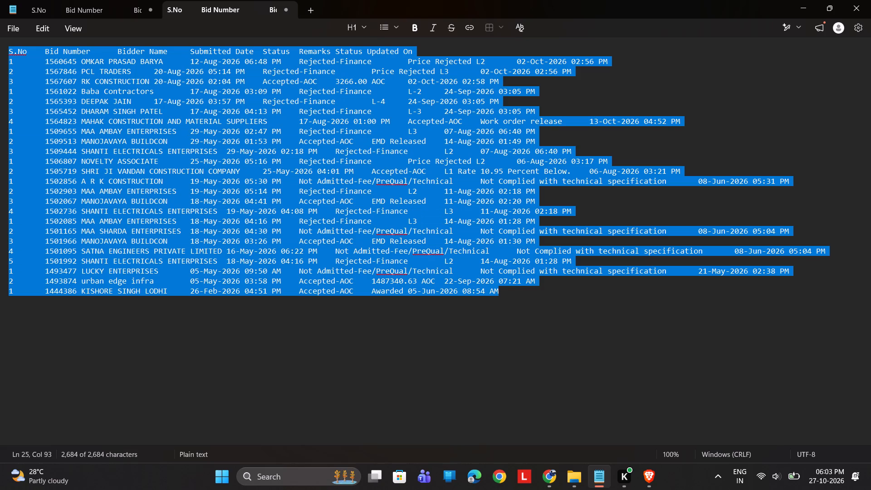
key("ctrl+c")
left_click(475, 399)
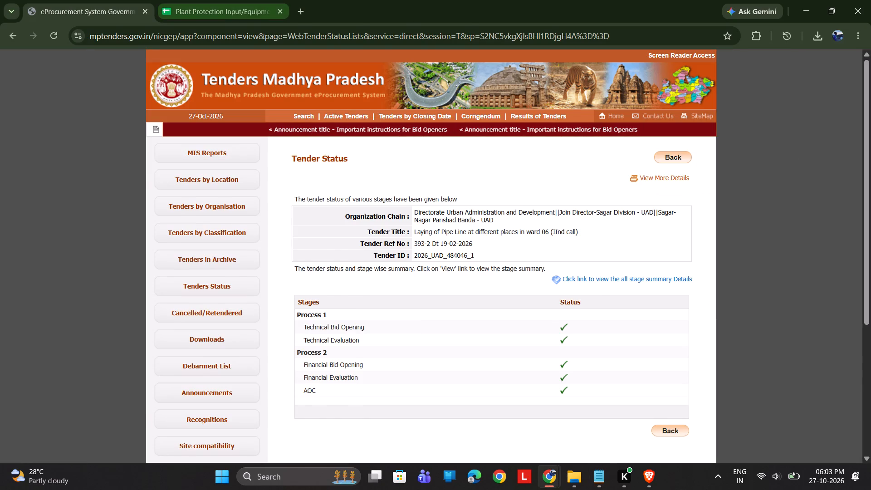
left_click(238, 1)
scroll(355, 328, "down", 4)
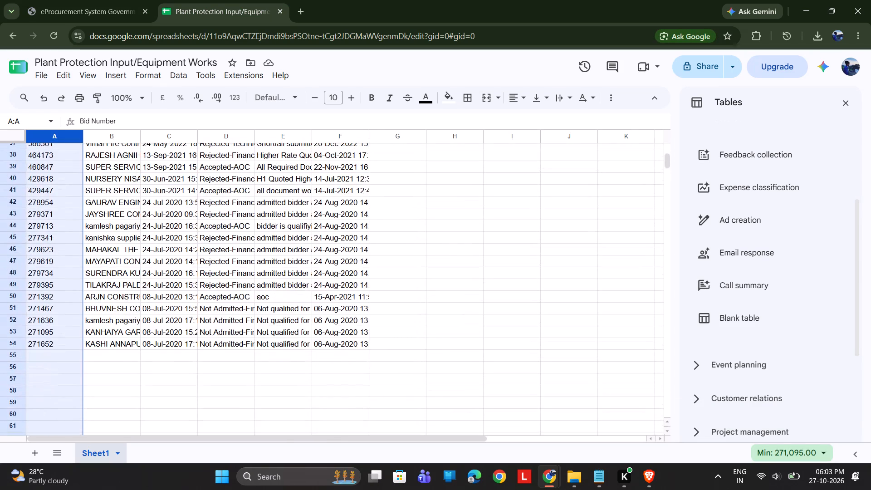
left_click_drag(364, 361, 247, 68)
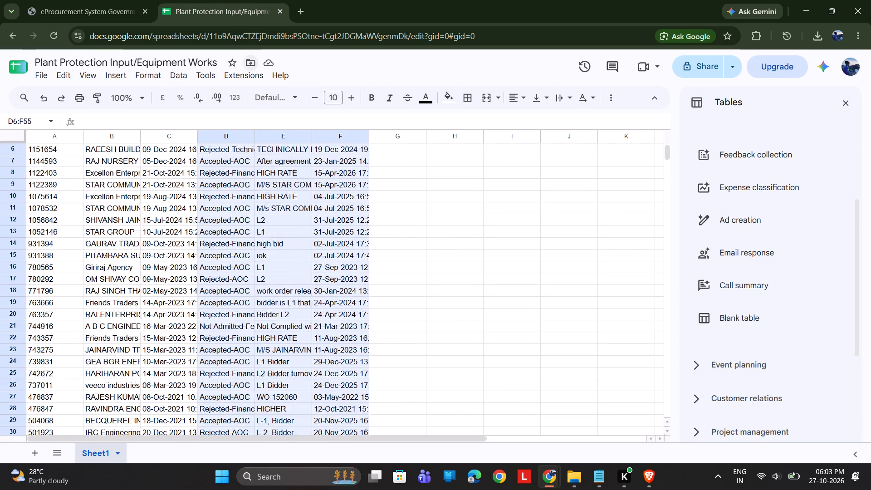
left_click_drag(247, 68, 31, 136)
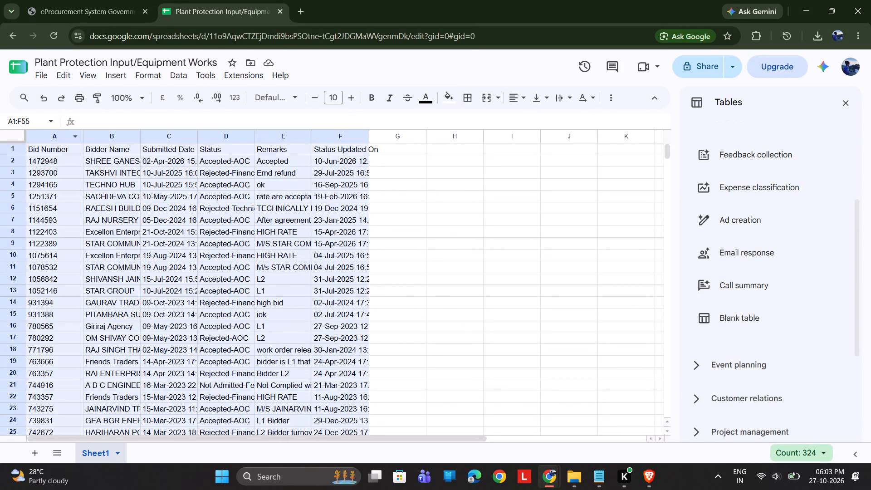
left_click_drag(31, 136, 29, 142)
key("BackSpace")
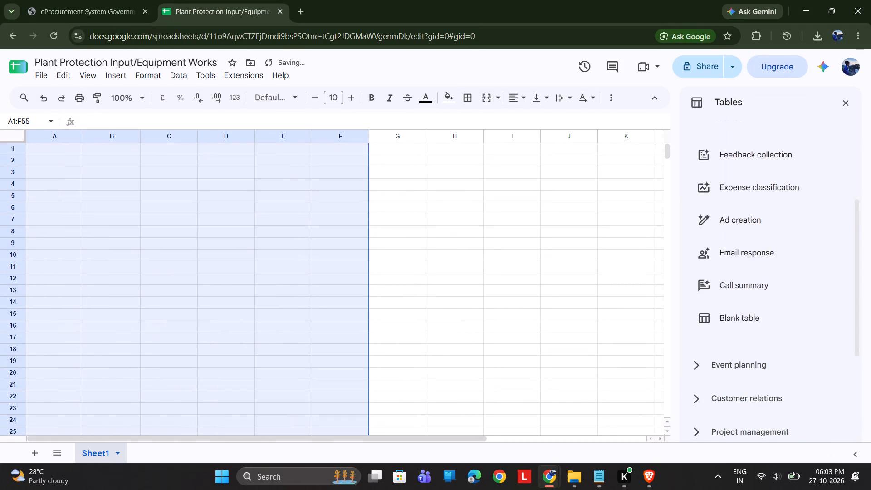
left_click(46, 150)
key("ctrl+v")
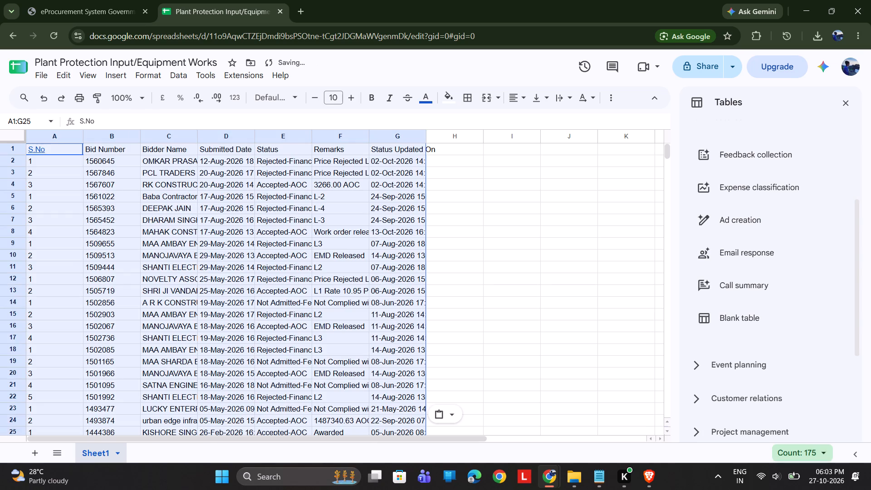
Left-align the pasted bid rows in A1:G25 after trying centre alignment.
left_click(510, 98)
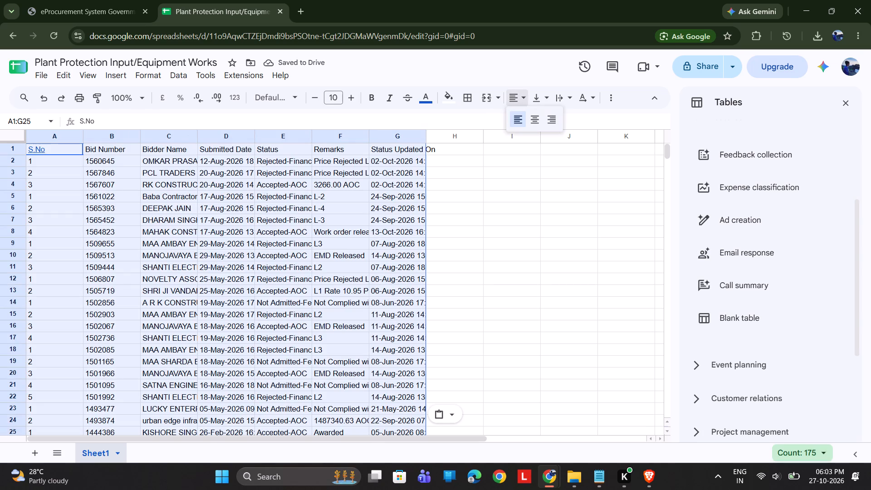
left_click(514, 114)
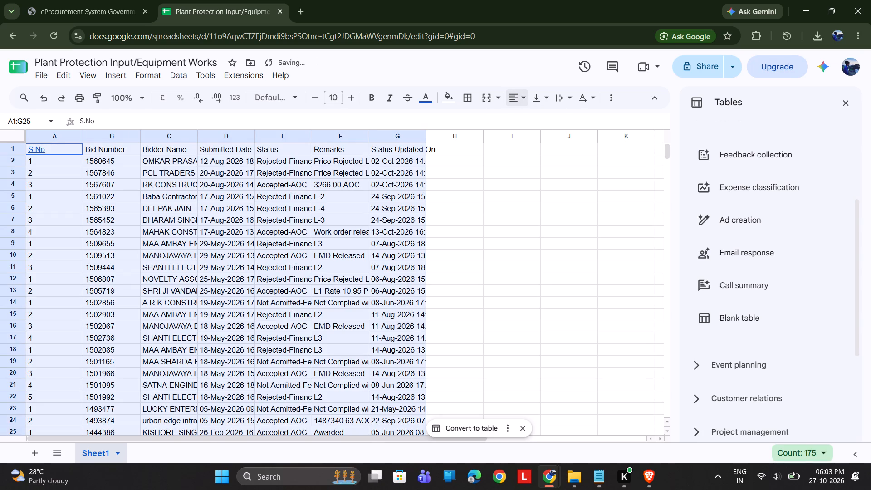
left_click(518, 98)
left_click(536, 113)
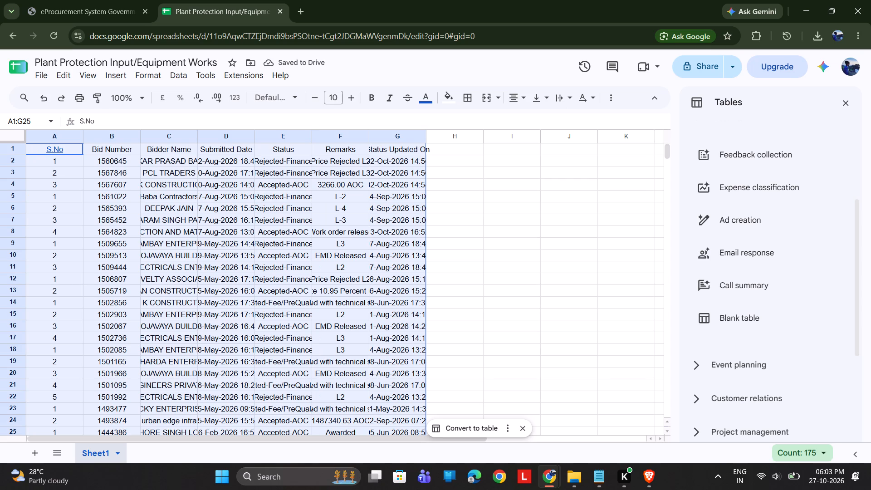
left_click(519, 96)
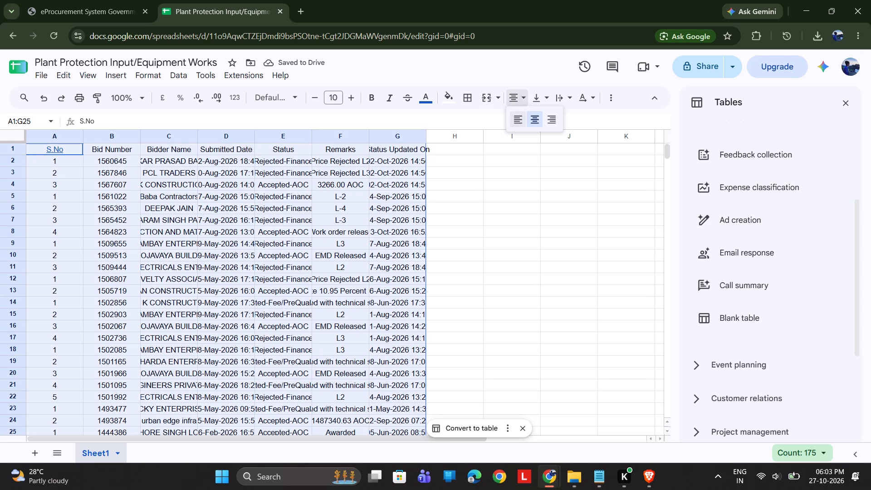
left_click(514, 115)
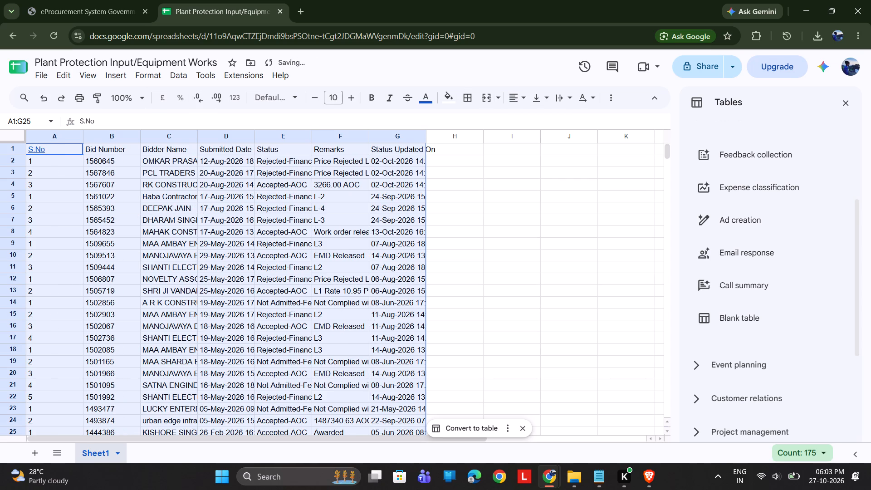
Delete the S.No column from the spreadsheet.
left_click(78, 137)
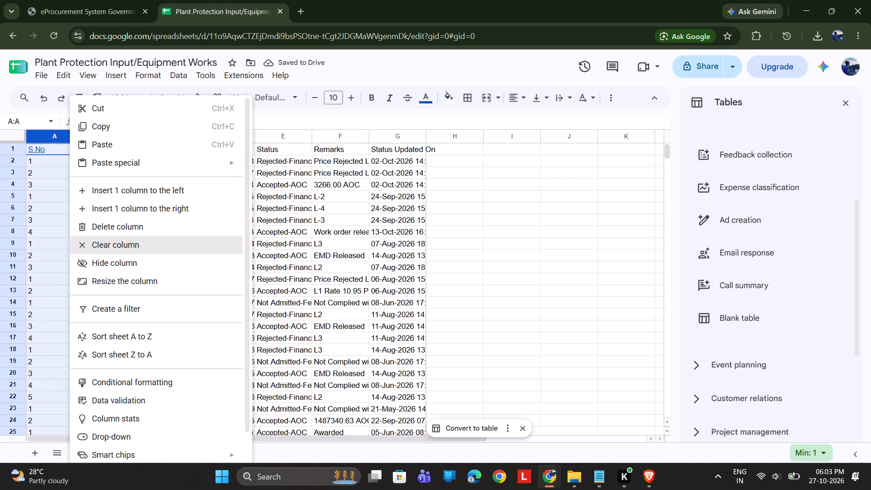
left_click(175, 229)
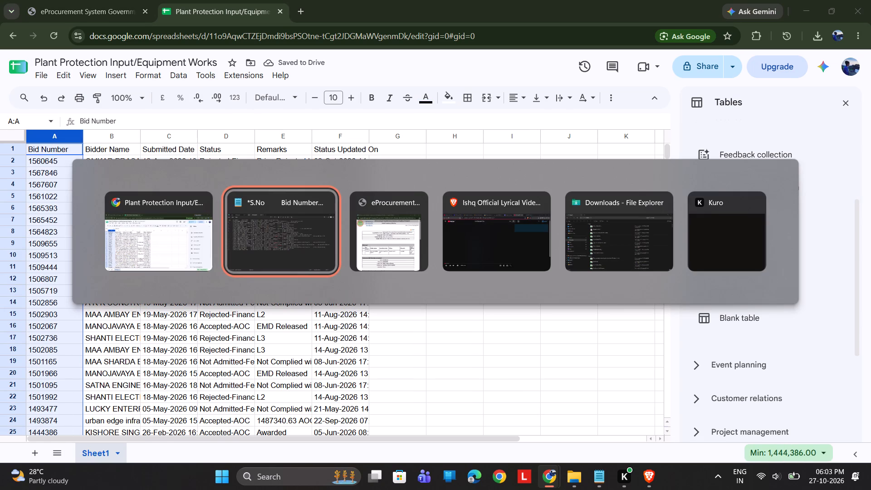
Rename the spreadsheet to Pipe Laying Works, copying the product category name from the portal's tender status search form.
left_click(58, 0)
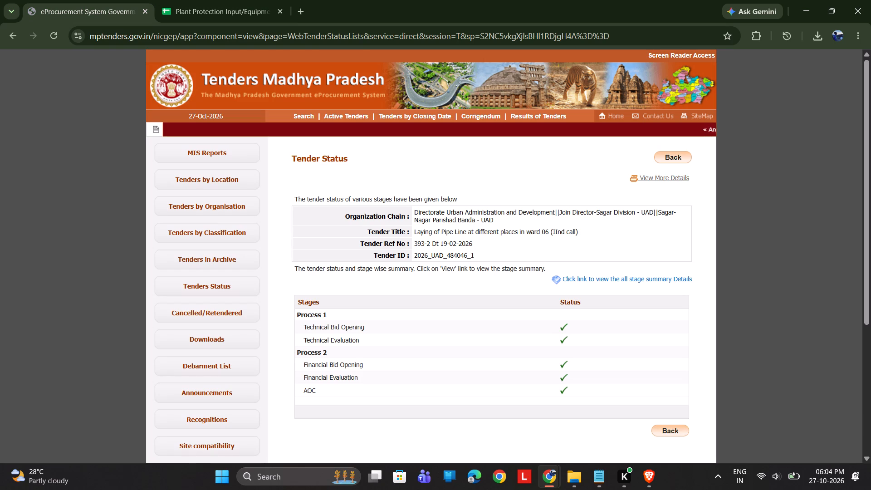
left_click(666, 431)
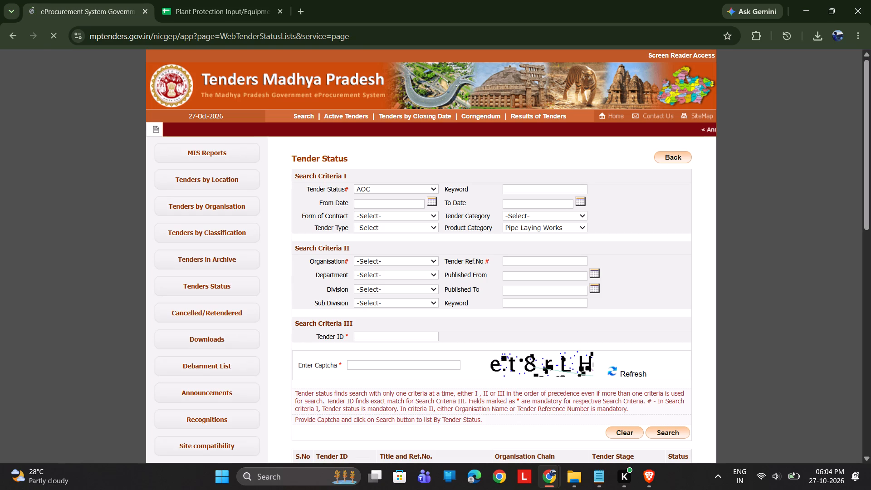
left_click_drag(590, 226, 504, 234)
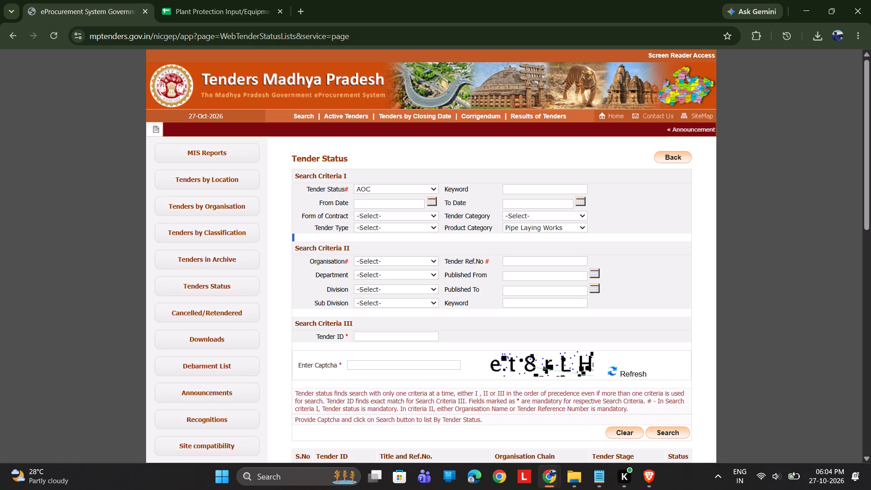
left_click_drag(504, 234, 505, 228)
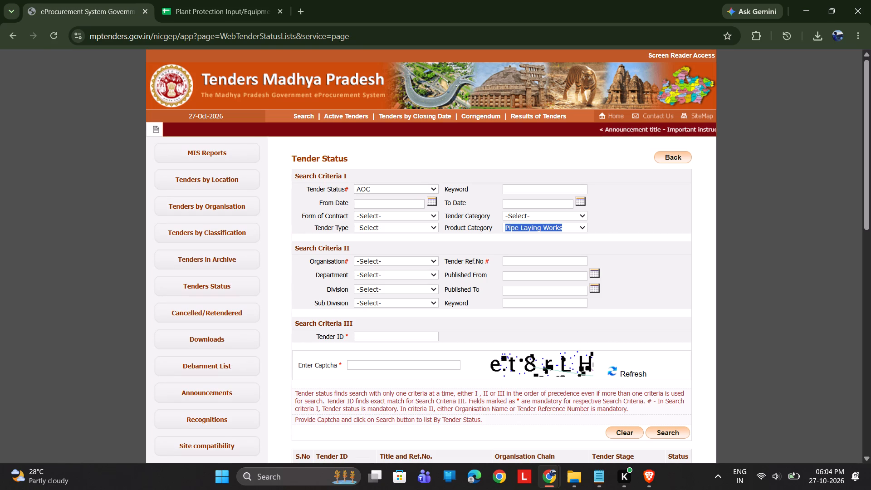
key("ctrl+c")
left_click(489, 235)
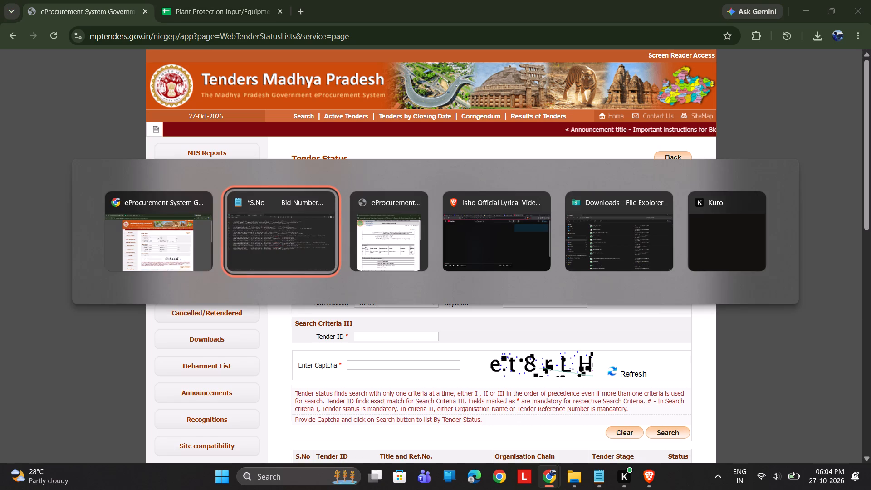
left_click(255, 0)
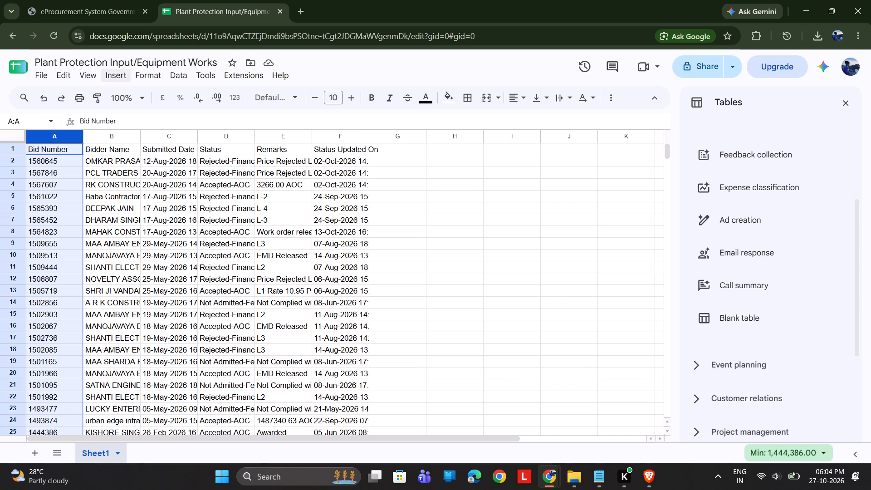
left_click_drag(219, 63, 0, 66)
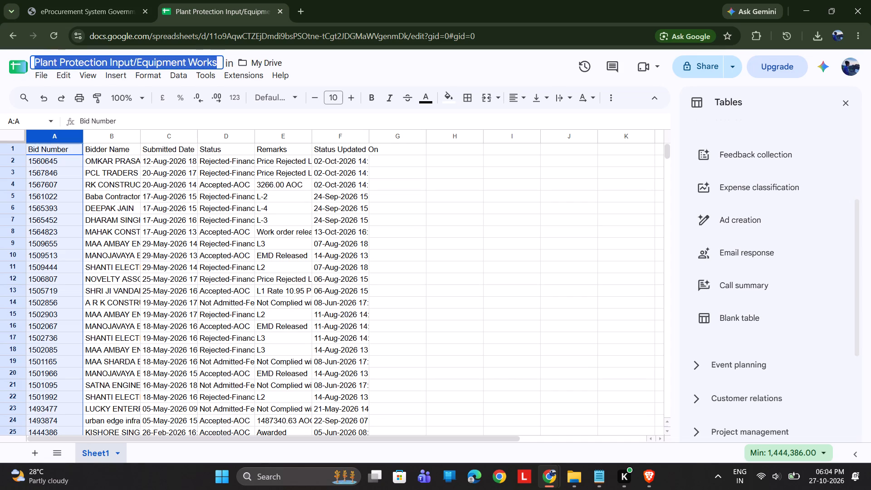
key("ctrl+v")
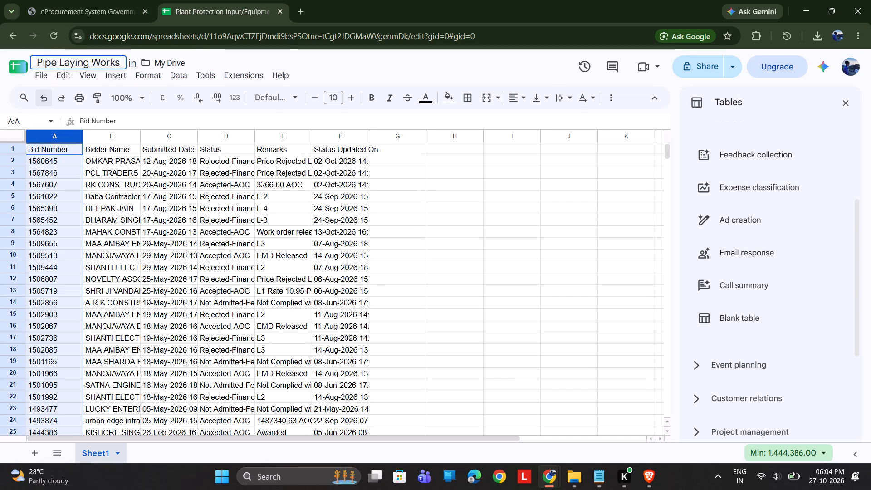
Download the Pipe Laying Works spreadsheet as an Excel (.xlsx) file.
left_click(41, 77)
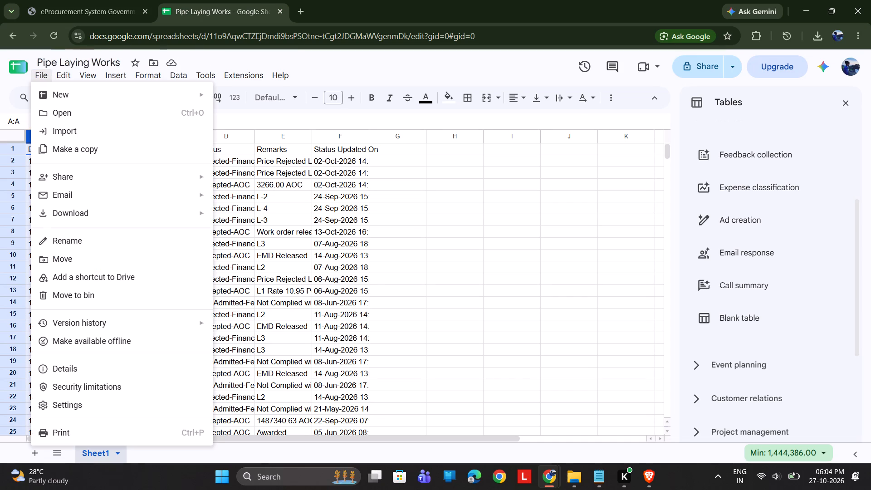
left_click(308, 216)
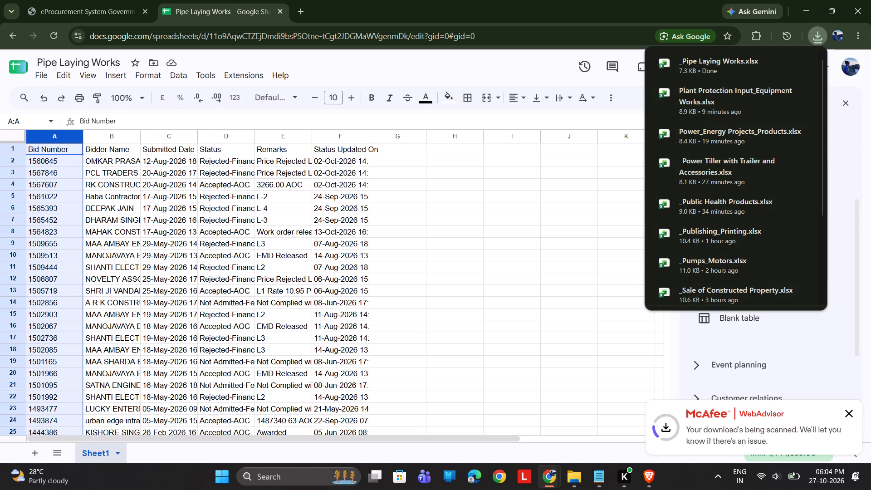
Close the spreadsheet, the portal's tender status page and the Notepad window.
left_click(277, 11)
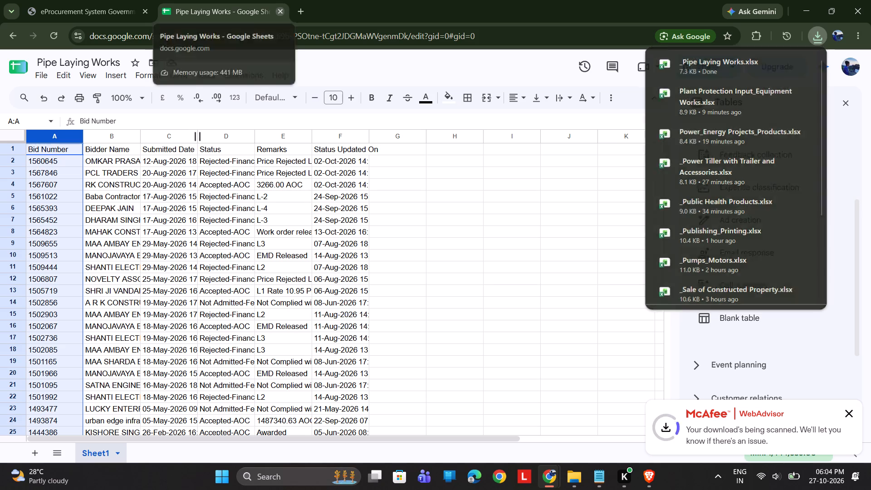
left_click(142, 10)
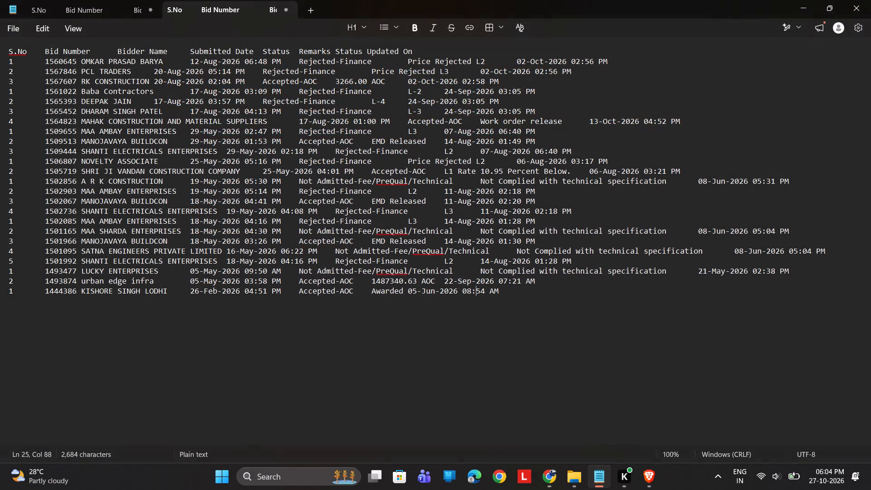
left_click(864, 0)
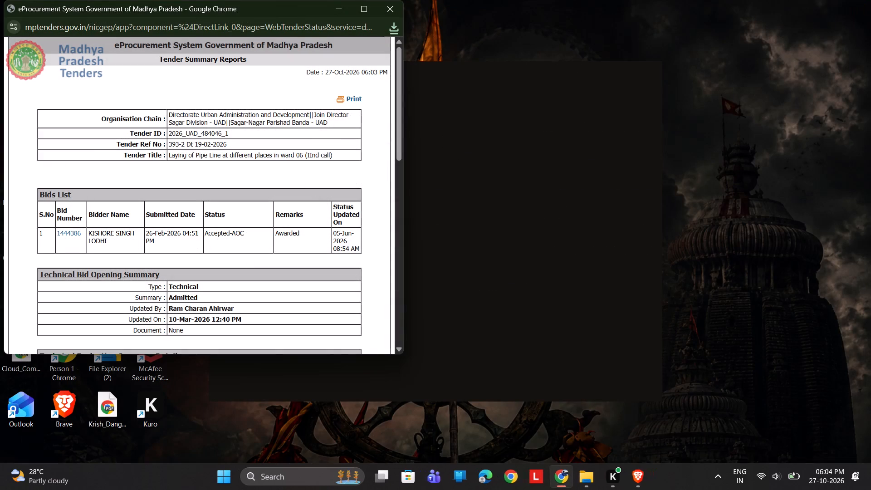
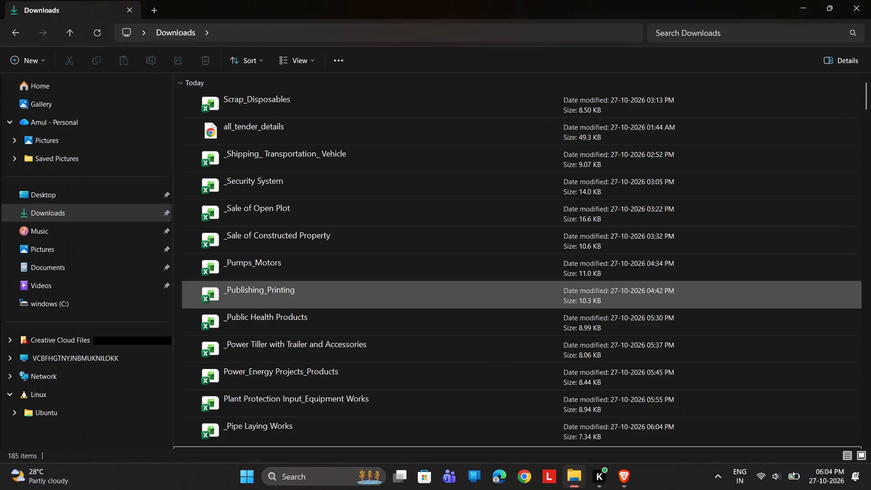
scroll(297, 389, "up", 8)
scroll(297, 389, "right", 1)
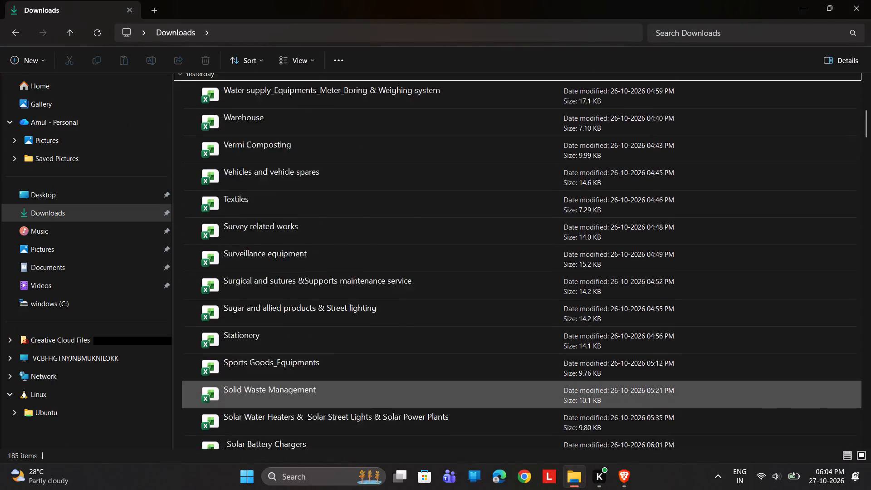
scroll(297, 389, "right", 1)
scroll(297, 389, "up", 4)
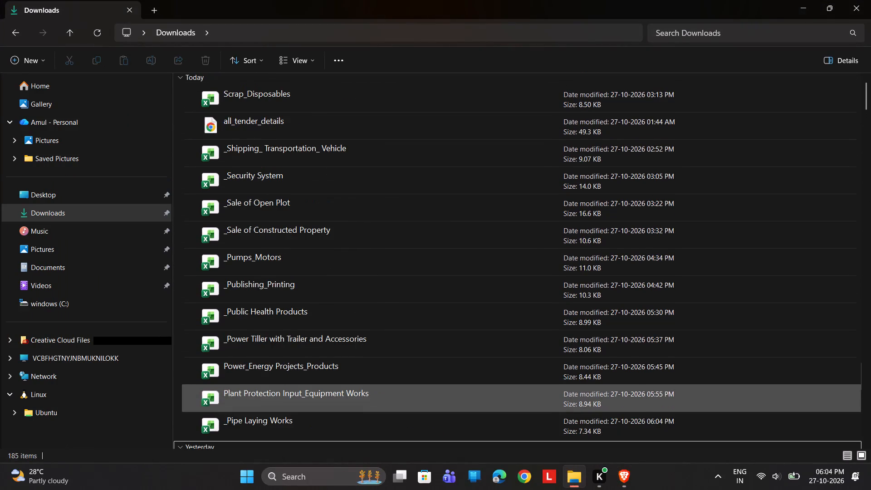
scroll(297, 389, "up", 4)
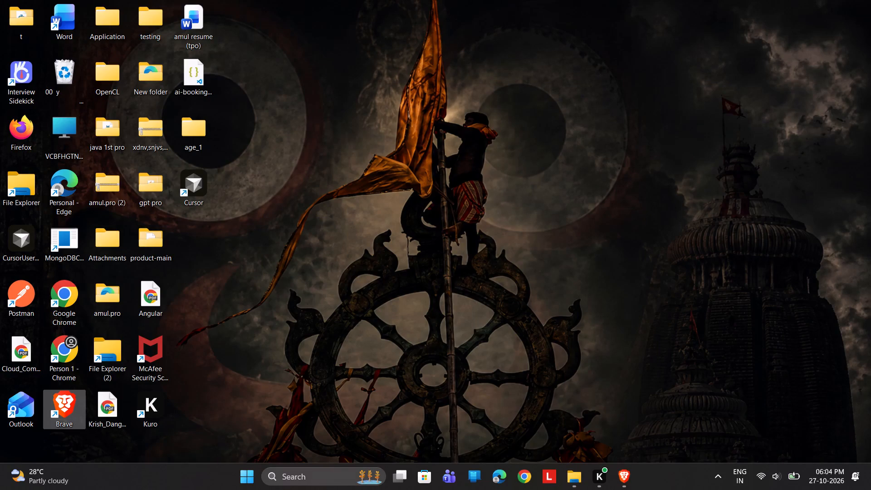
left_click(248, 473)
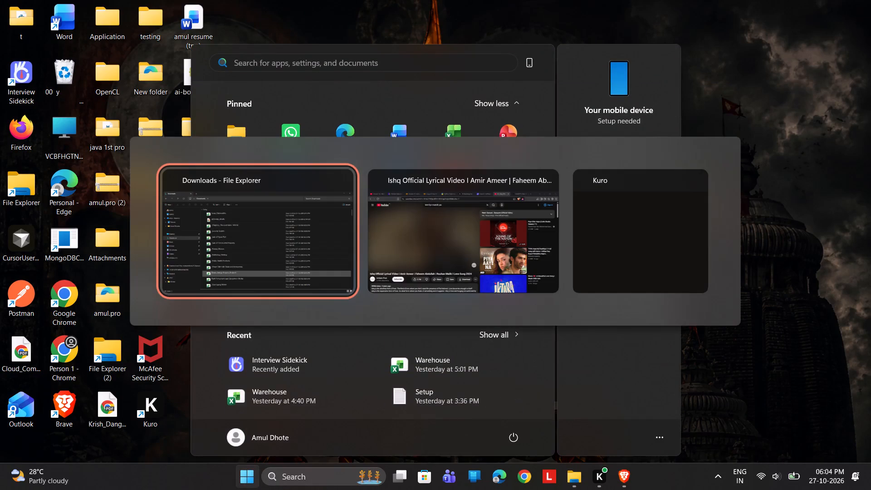